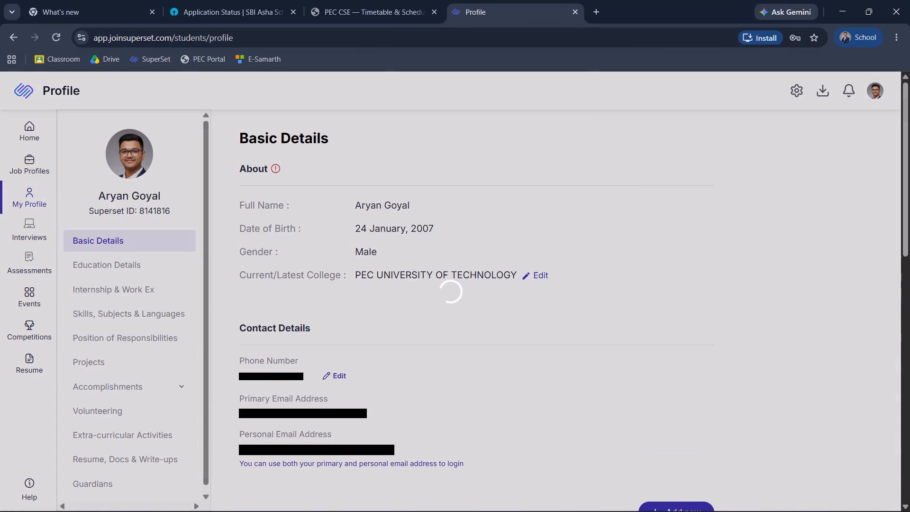
Review the Bombay Shaving Company Intern job profile and its application, and check the Resumes page for available resumes.
scroll(169, 338, down, 1)
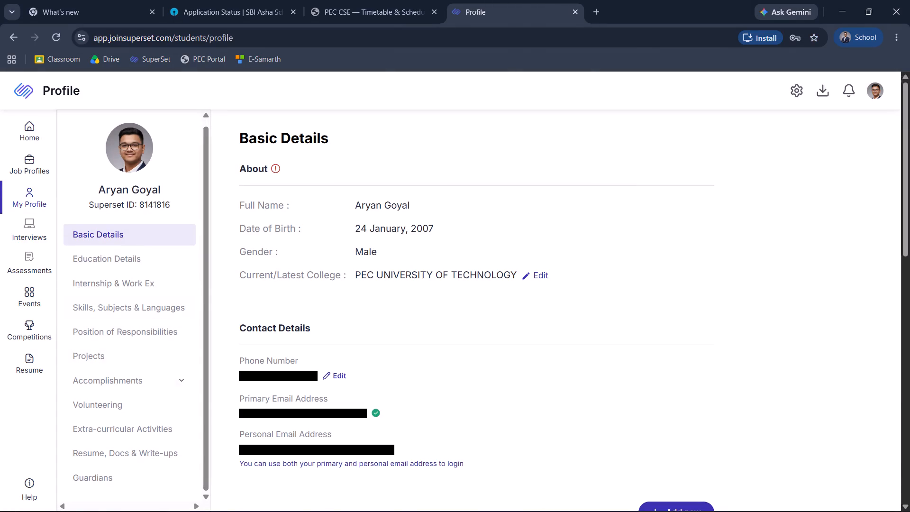
click(27, 168)
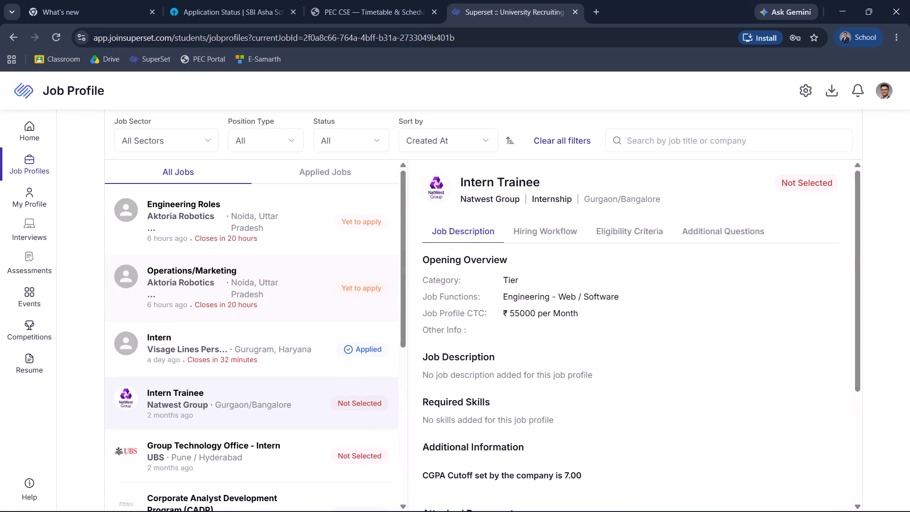
click(280, 341)
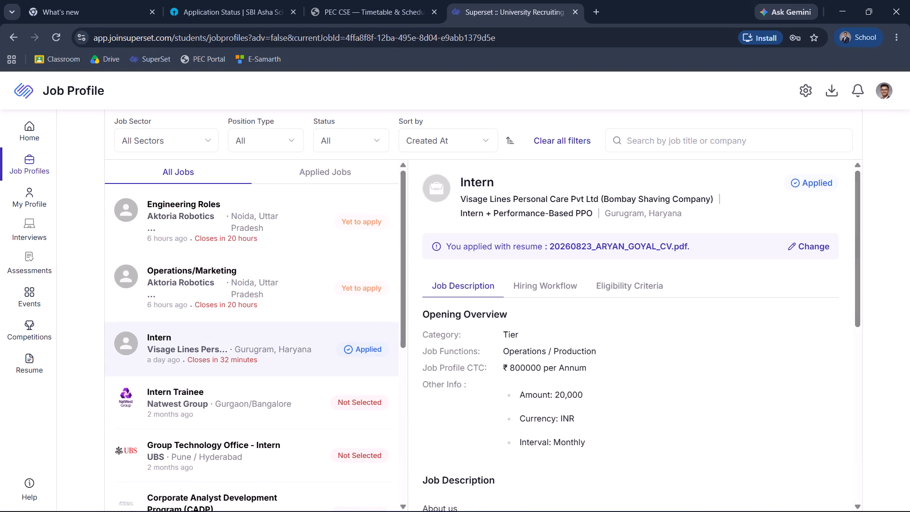
click(591, 244)
click(31, 361)
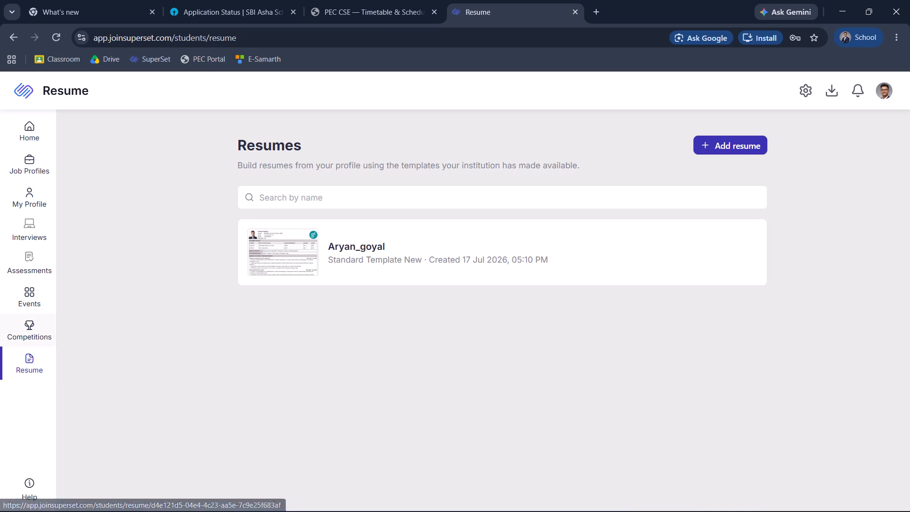
Mark the CV created on 23 Aug 2026 as the primary resume in the profile's Resume, Docs & Write-ups section.
click(27, 210)
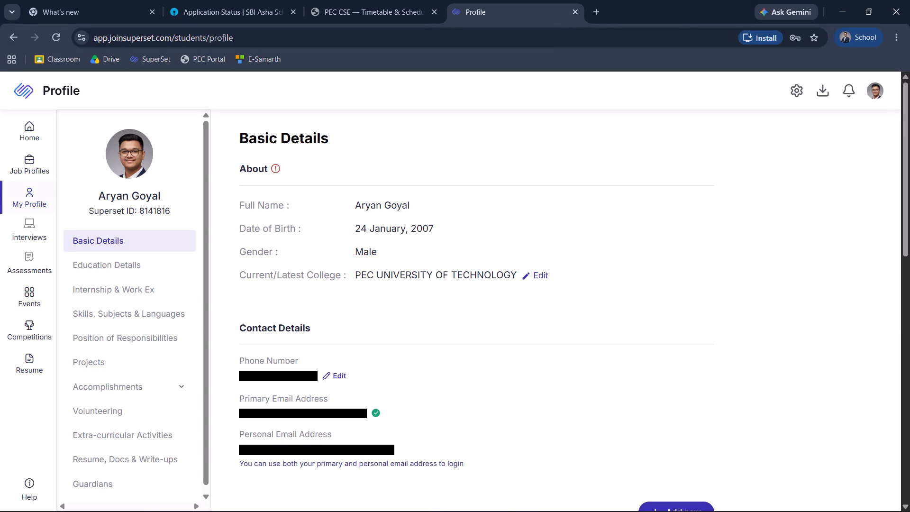
scroll(117, 402, down, 1)
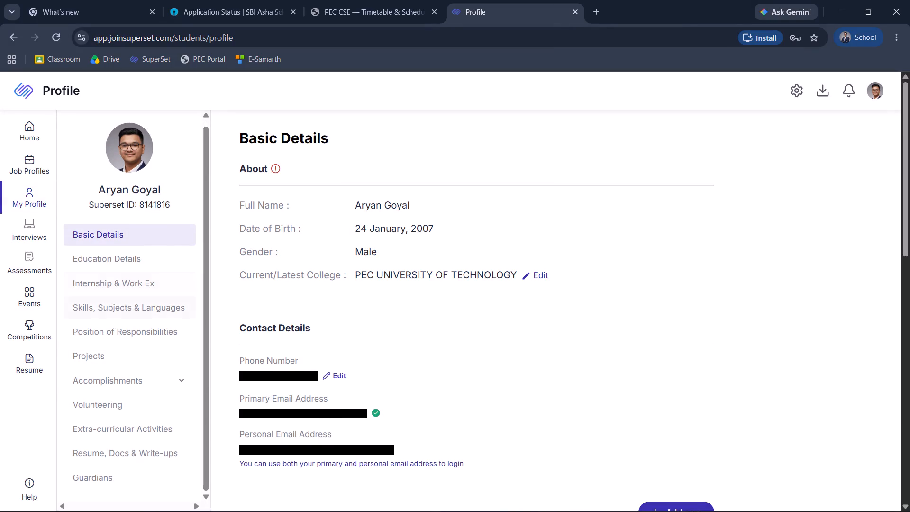
scroll(134, 398, down, 1)
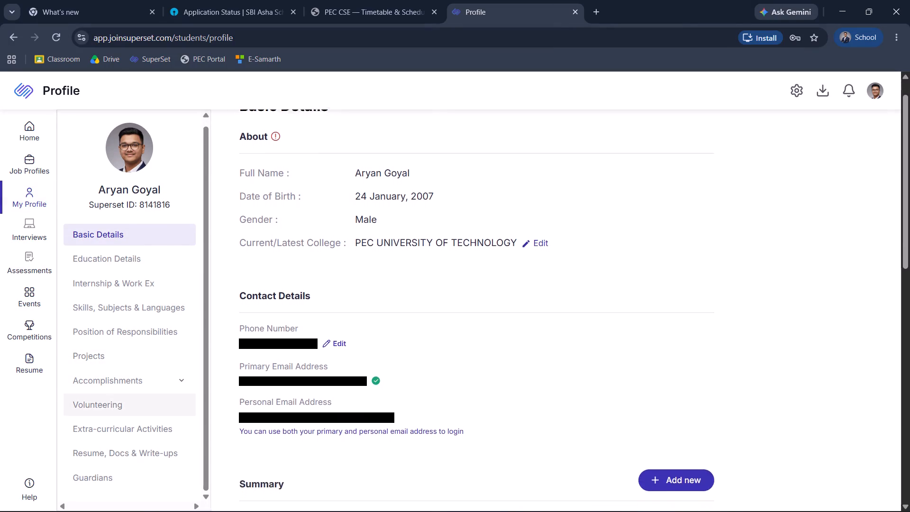
scroll(134, 398, down, 3)
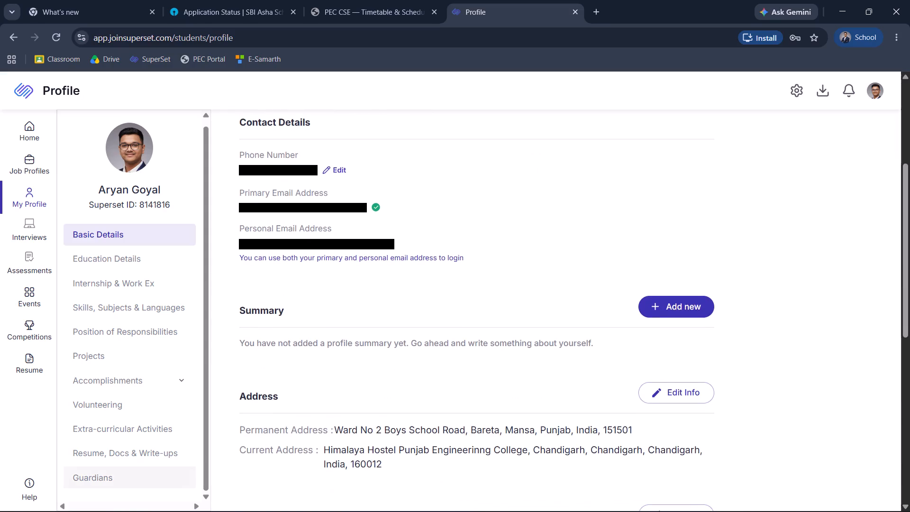
click(115, 459)
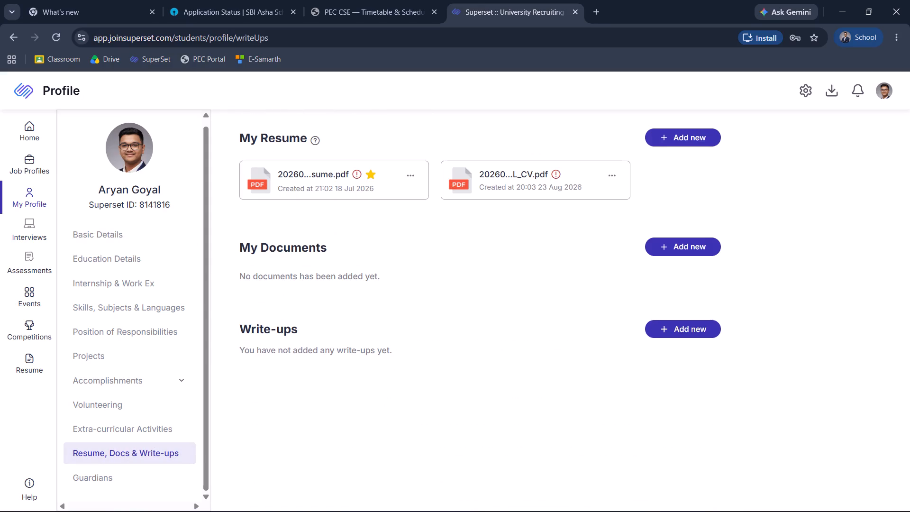
click(606, 172)
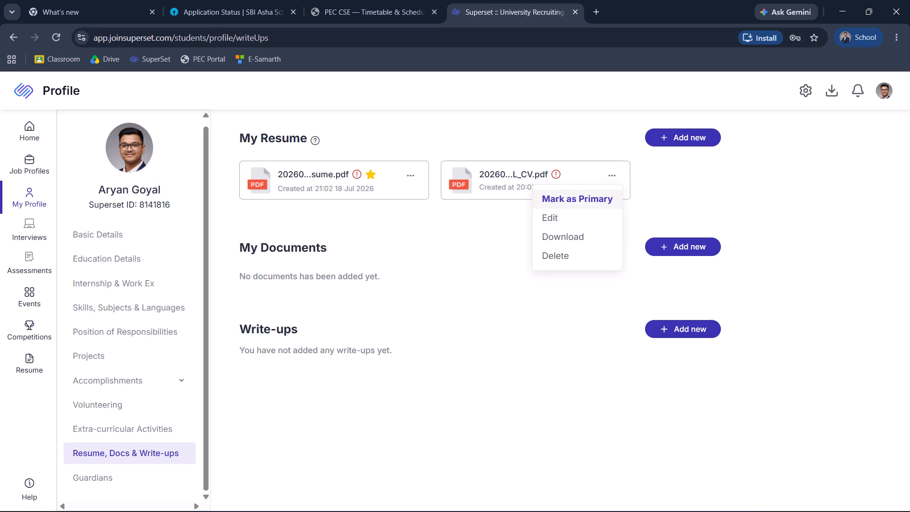
click(574, 201)
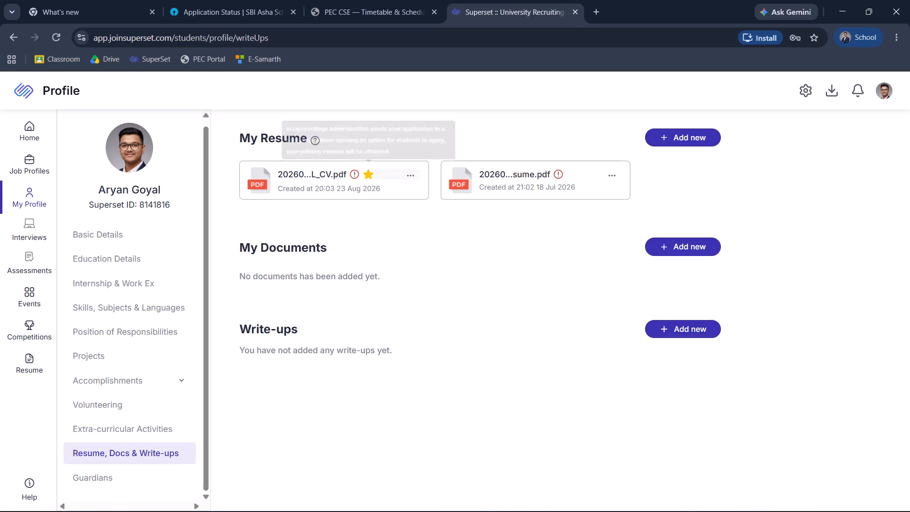
Preview the primary CV and examine its education, experience and technical skills sections before closing the preview.
click(354, 175)
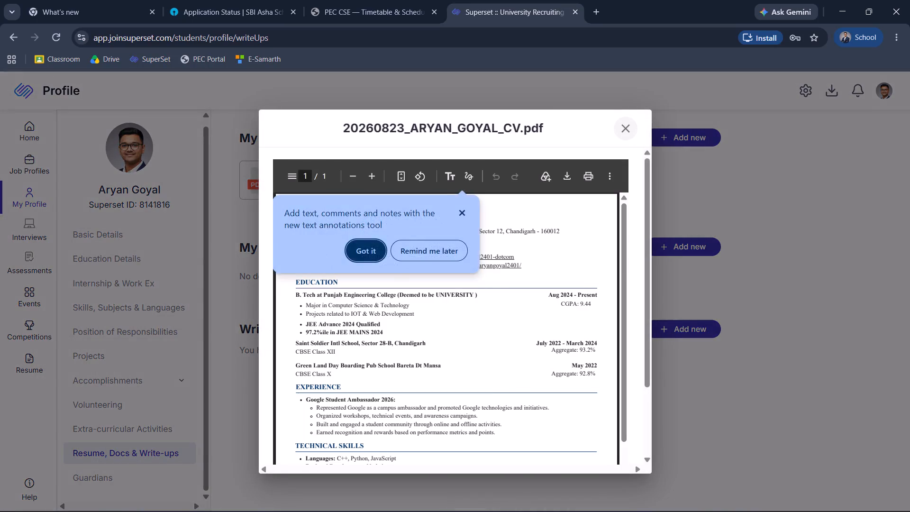
scroll(433, 266, down, 1)
click(451, 231)
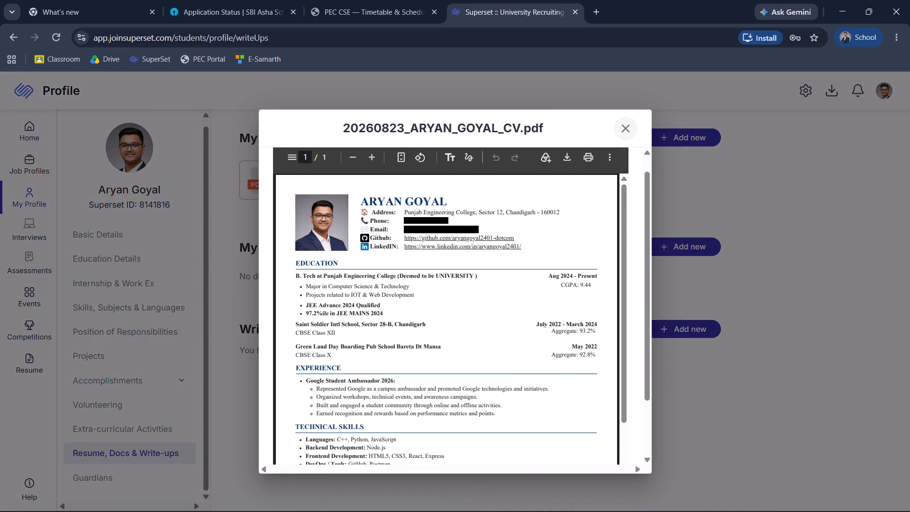
scroll(456, 300, down, 6)
scroll(456, 300, up, 7)
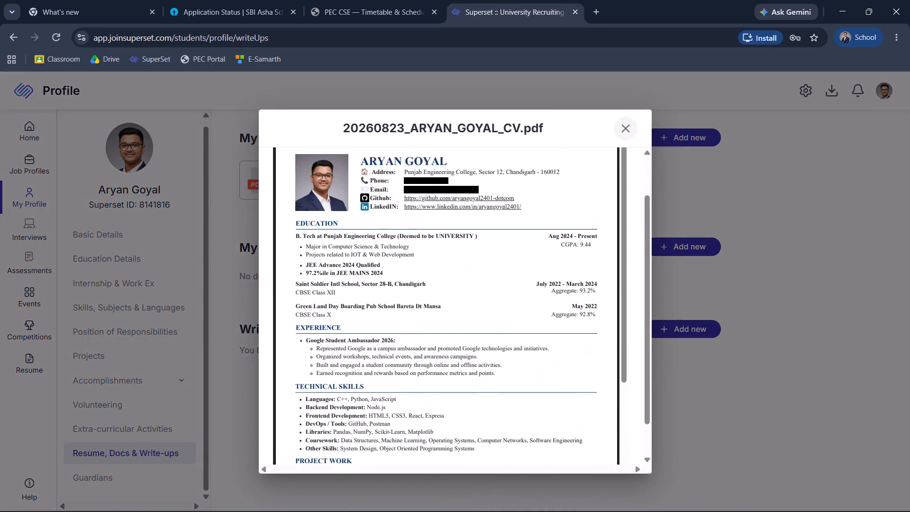
scroll(456, 300, up, 1)
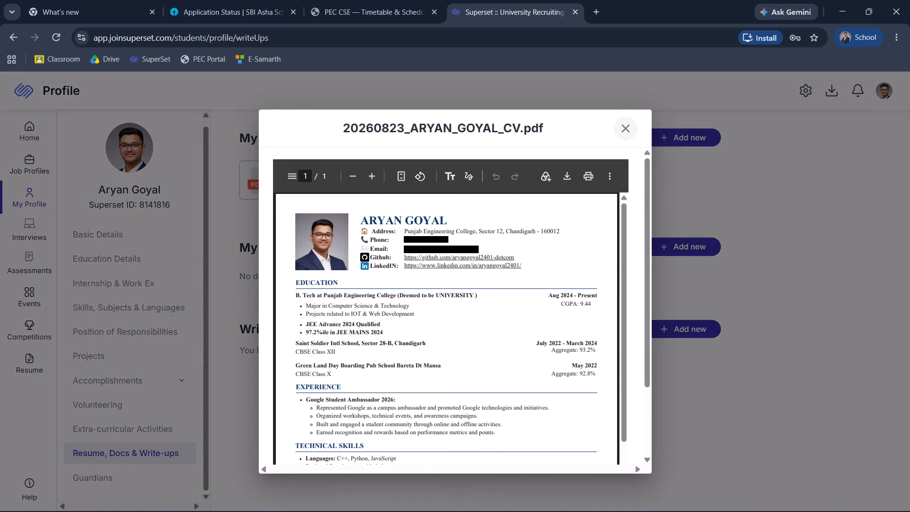
click(636, 127)
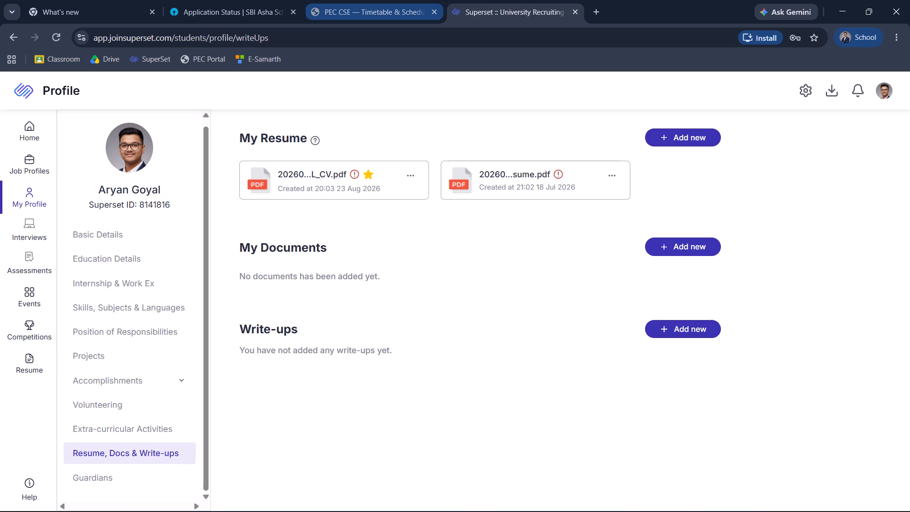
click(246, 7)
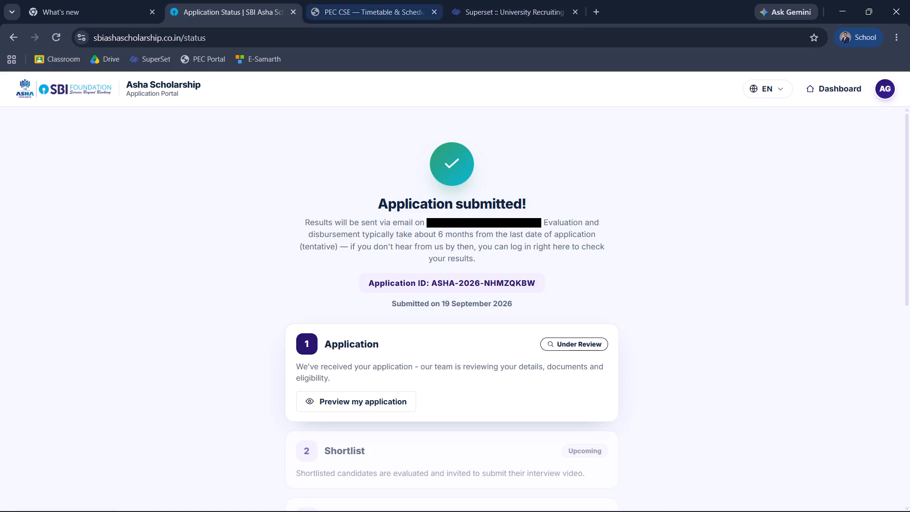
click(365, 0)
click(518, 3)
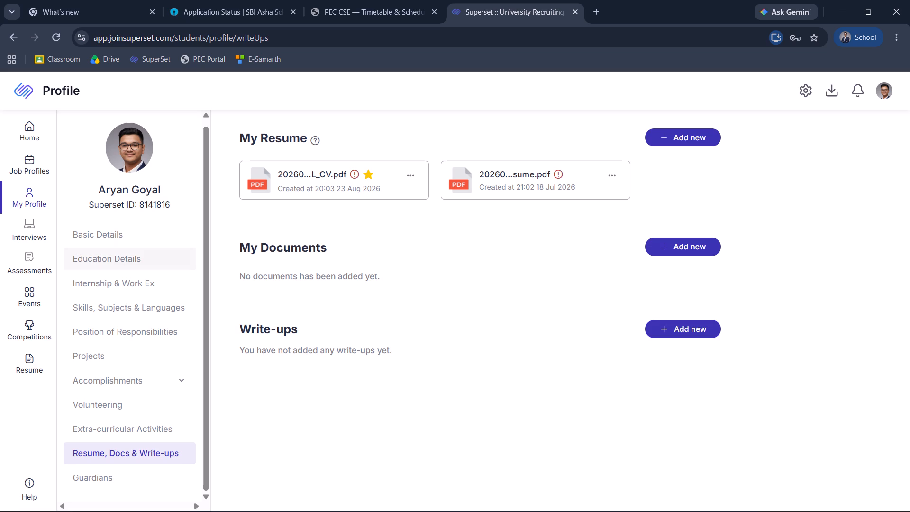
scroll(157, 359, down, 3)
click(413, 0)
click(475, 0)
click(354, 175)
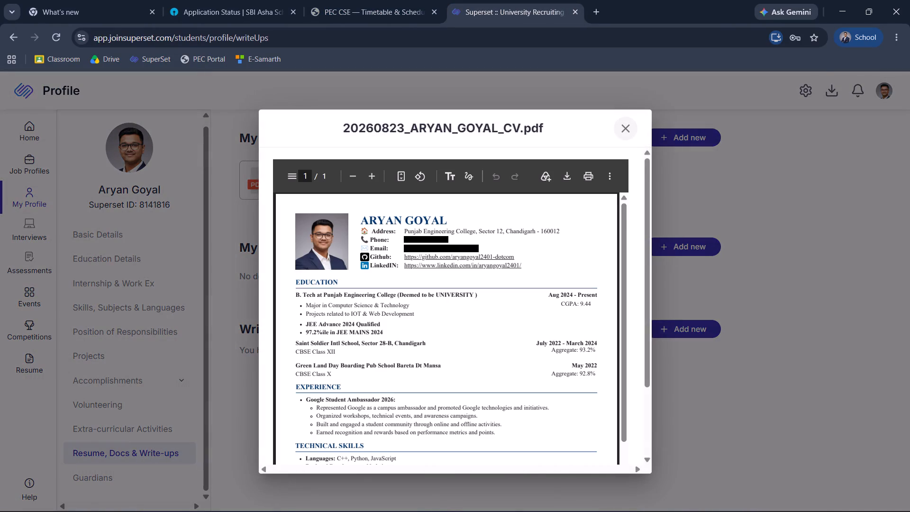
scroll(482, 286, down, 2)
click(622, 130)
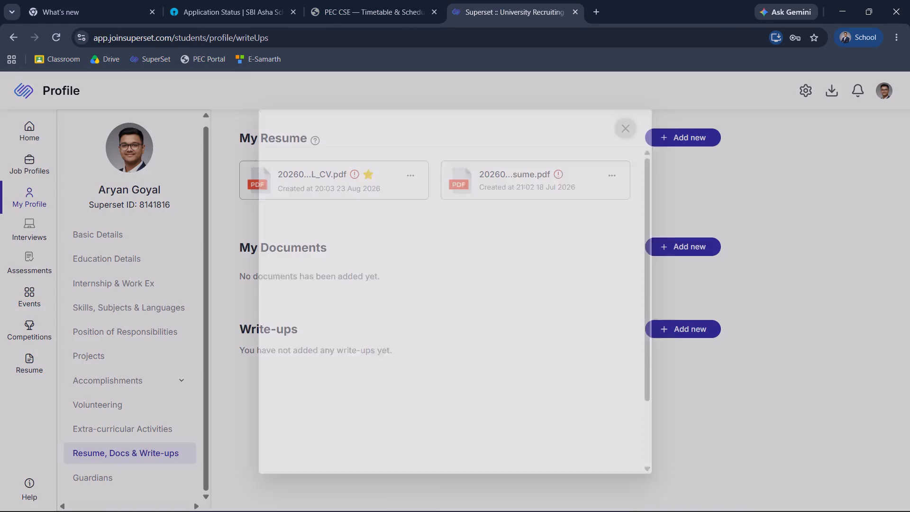
Download the primary CV from its preview as a PDF into the Downloads folder.
click(352, 174)
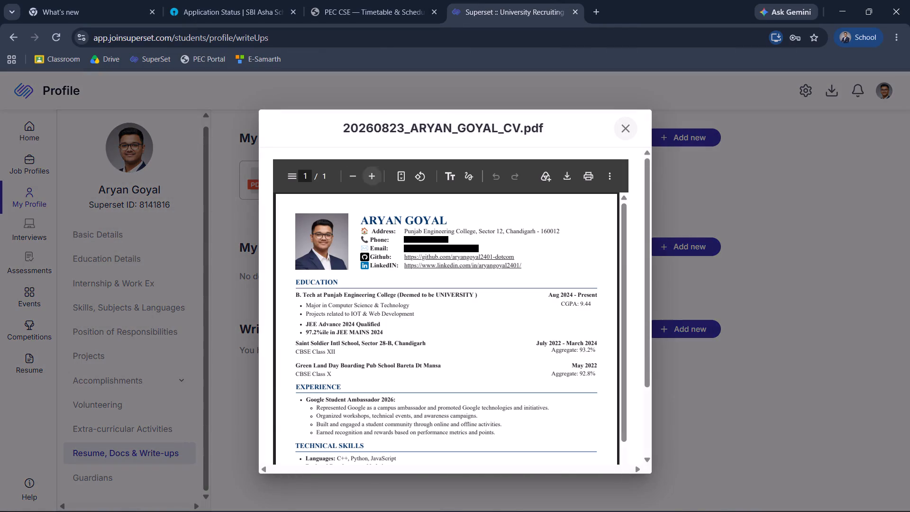
click(569, 174)
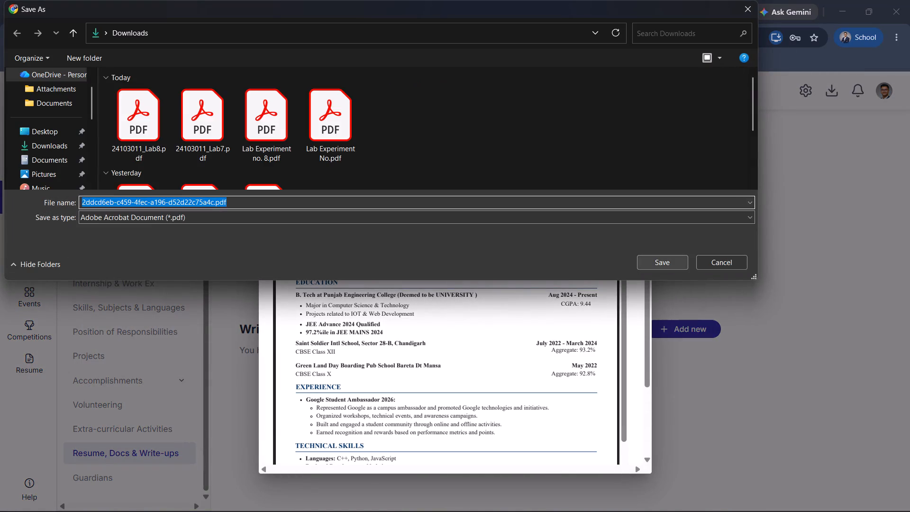
click(657, 259)
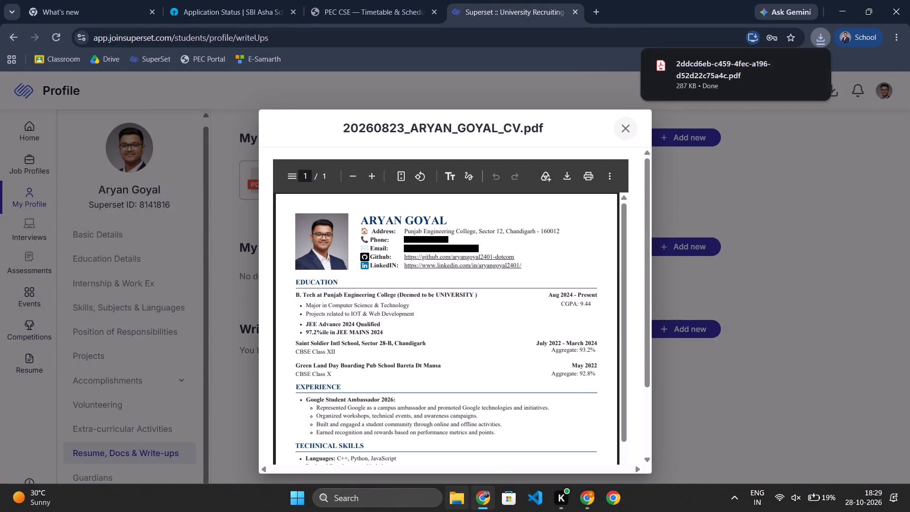
Open the newly downloaded CV PDF from the Downloads folder in Adobe Acrobat and hide the All tools pane.
click(458, 500)
click(41, 188)
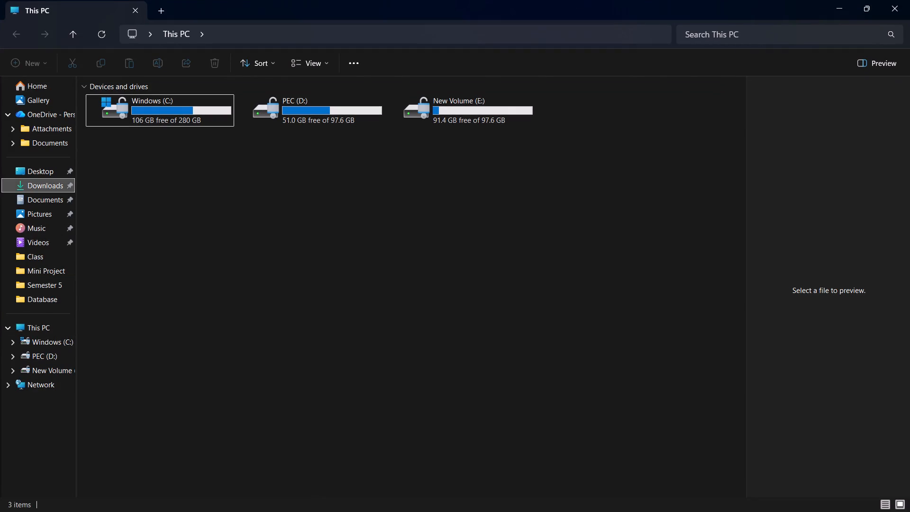
double_click(136, 150)
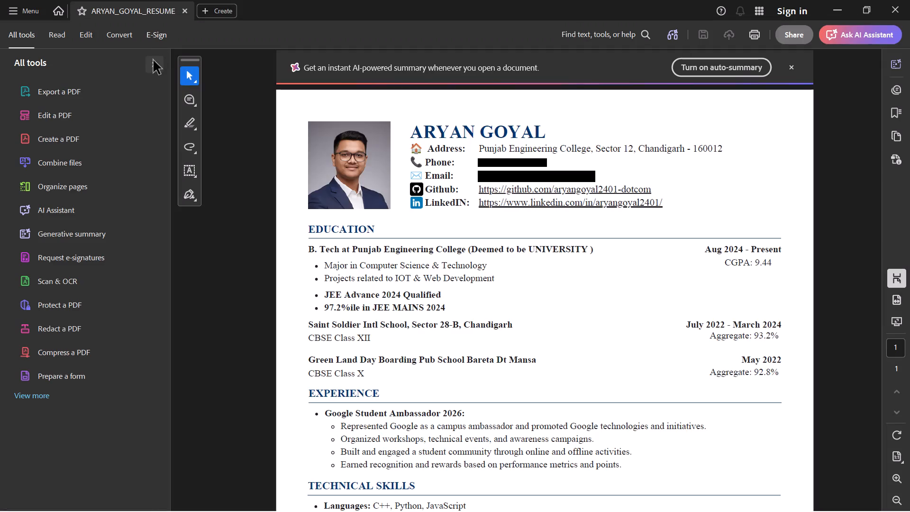
click(154, 61)
Read through the CV down to Other Achievements, try to open its Leetcode link, and close the document.
scroll(409, 401, down, 4)
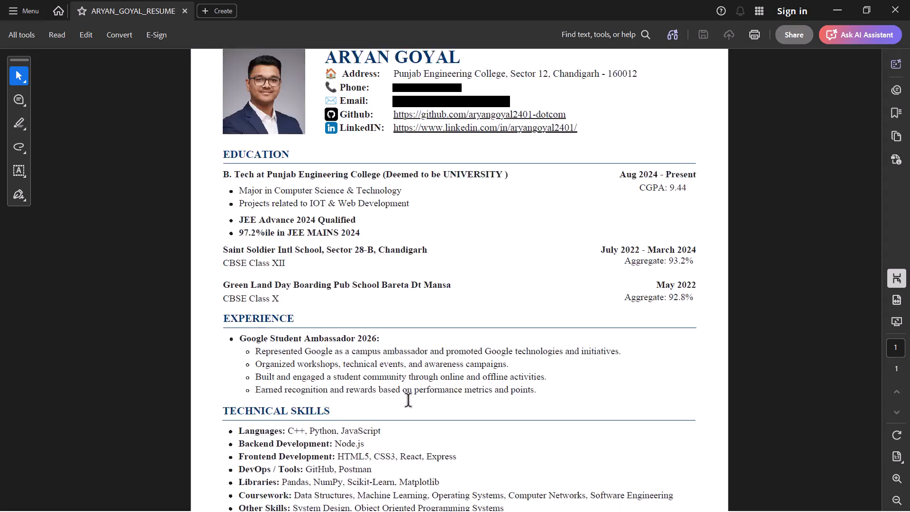
scroll(409, 401, down, 4)
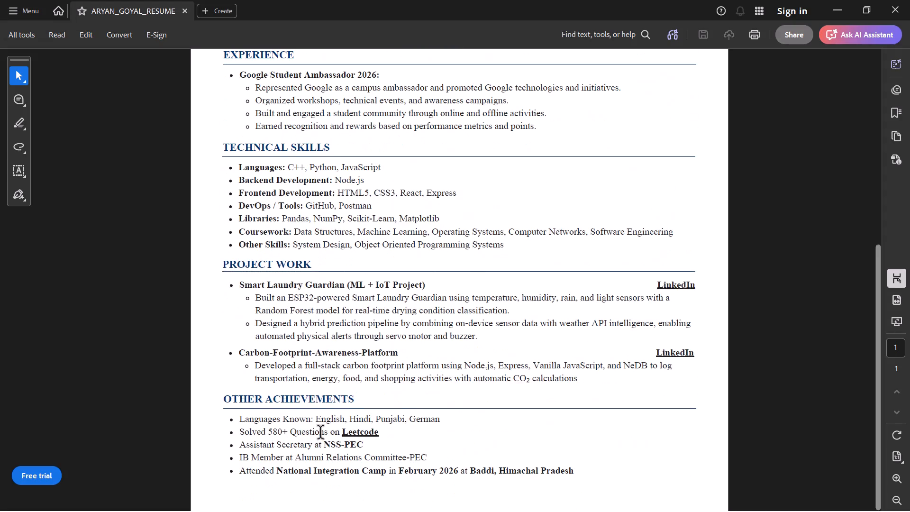
click(351, 433)
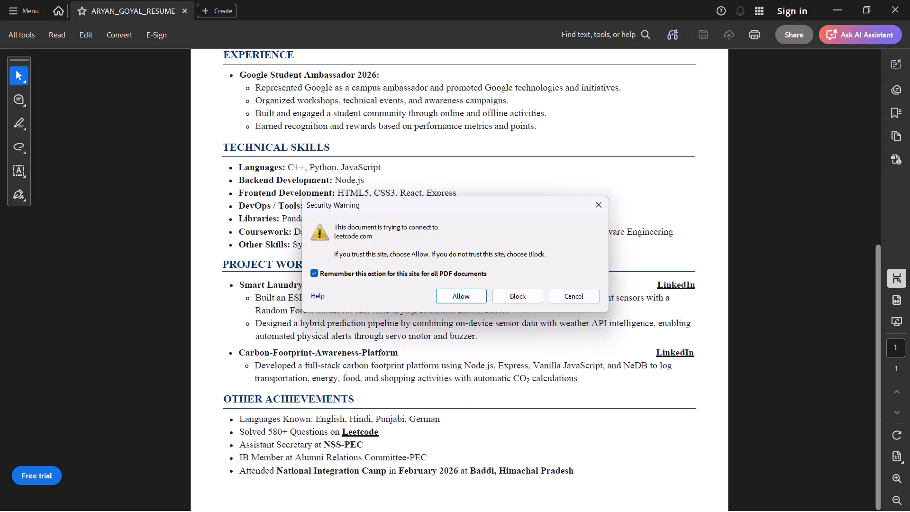
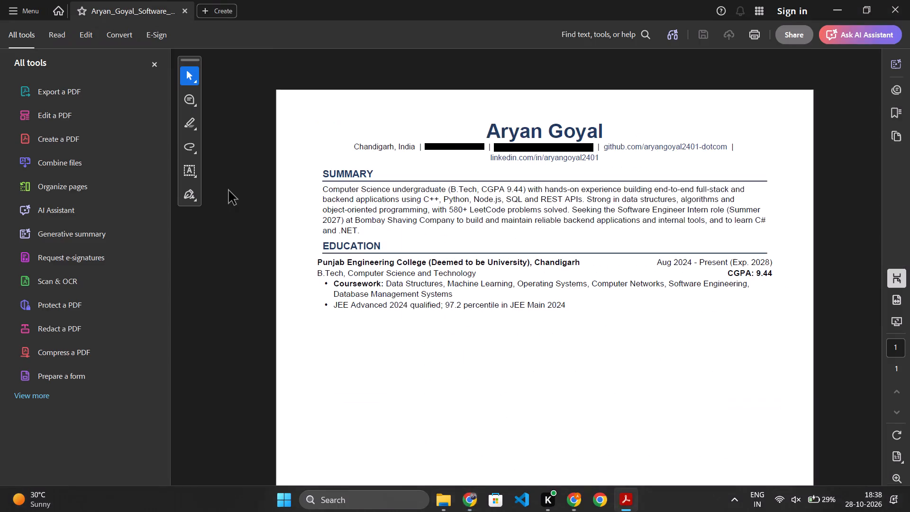
scroll(524, 201, down, 1)
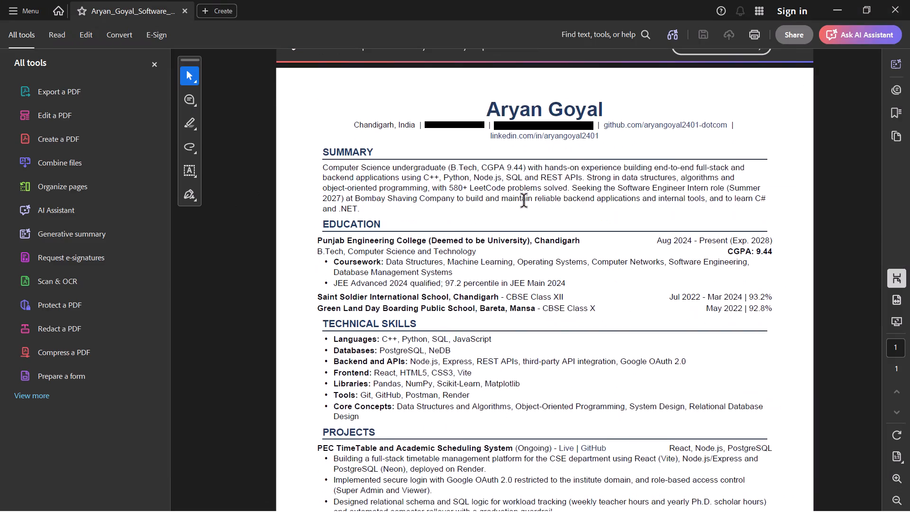
scroll(524, 201, down, 1)
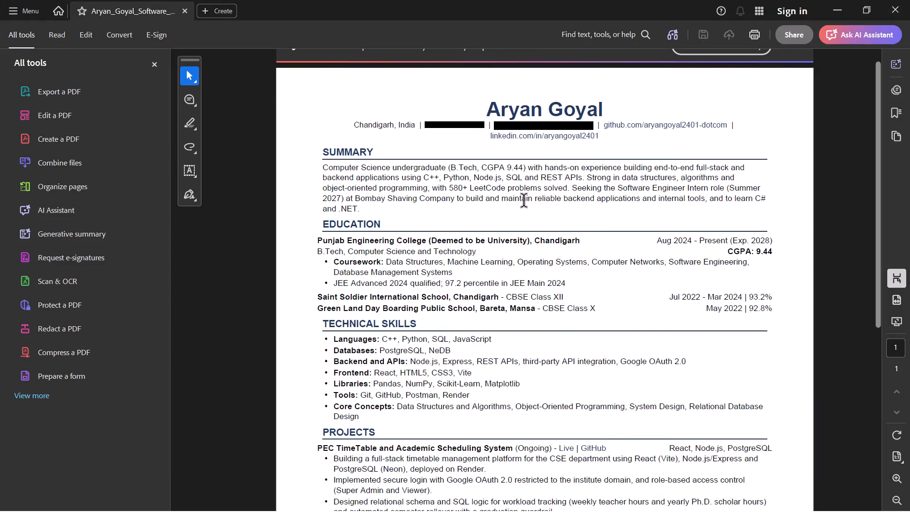
scroll(471, 313, down, 1)
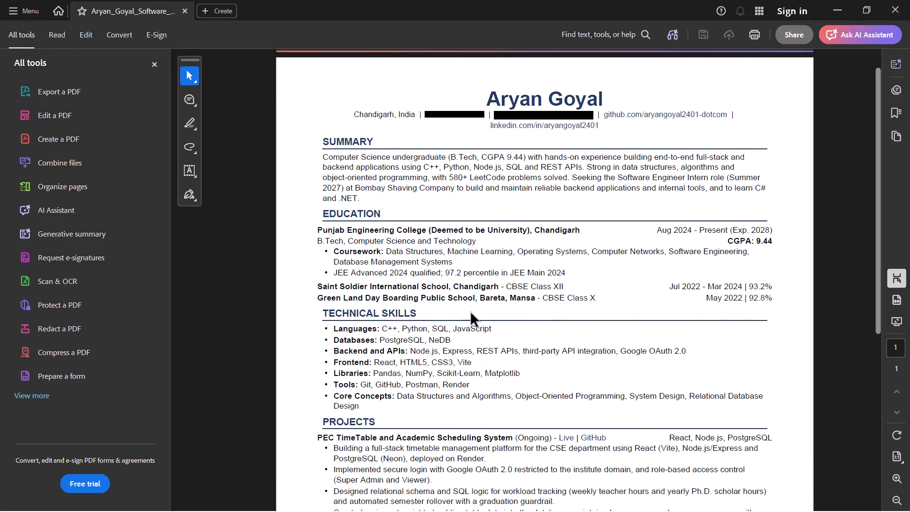
scroll(471, 313, down, 3)
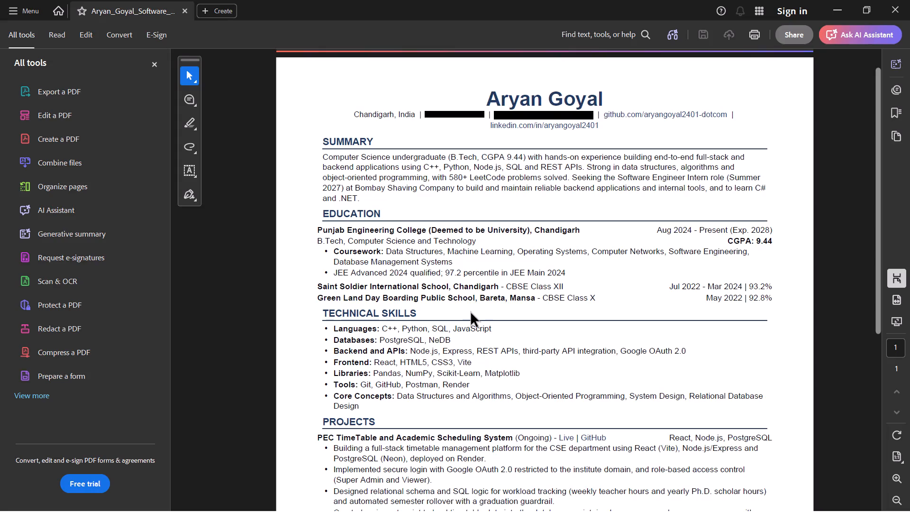
scroll(471, 313, down, 4)
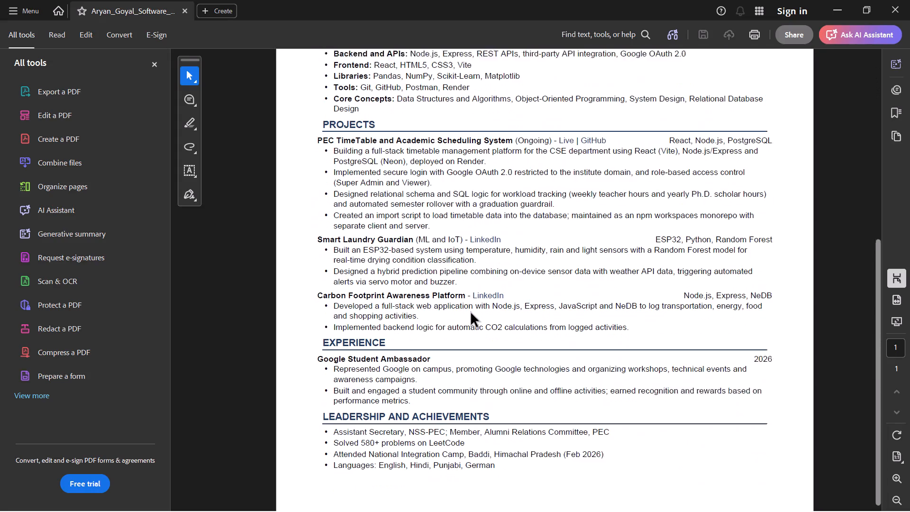
scroll(471, 313, down, 1)
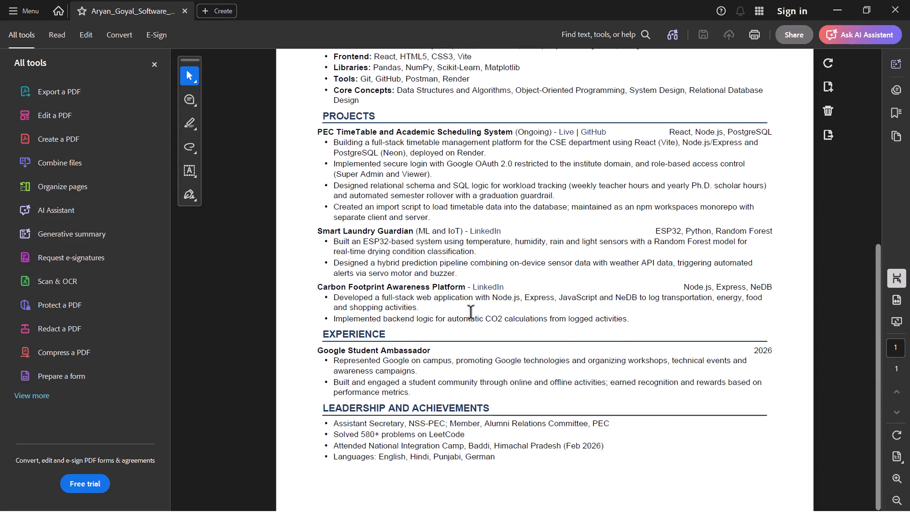
Test the Carbon Footprint Awareness Platform's LinkedIn link, allowing the connection, look over the page it opens and close it.
click(491, 282)
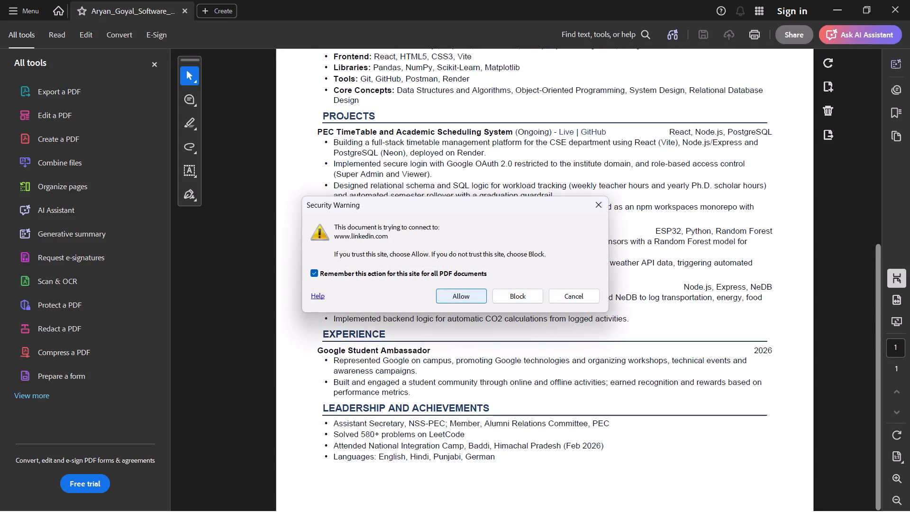
click(449, 275)
click(453, 294)
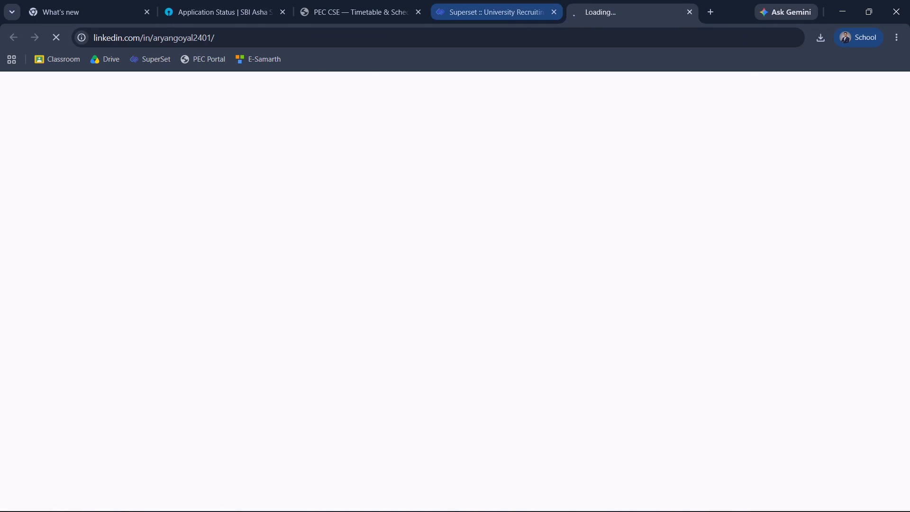
scroll(530, 227, down, 3)
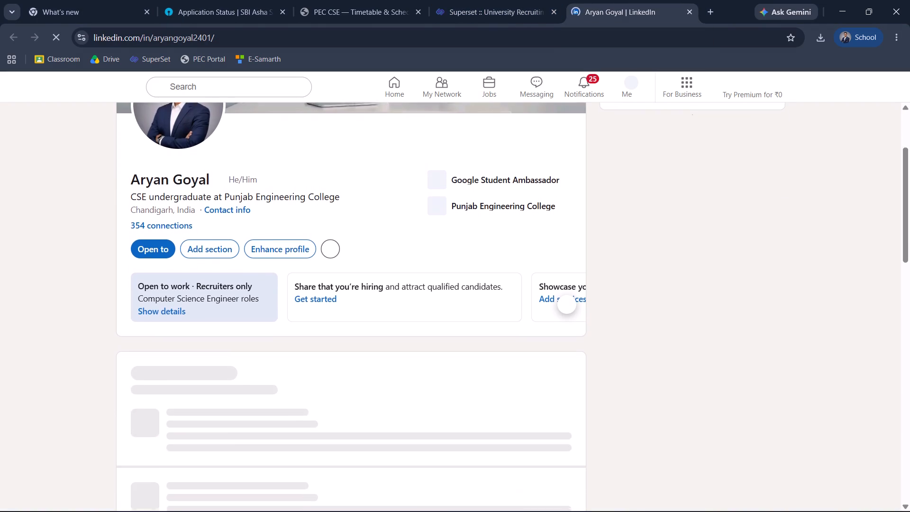
scroll(530, 227, down, 2)
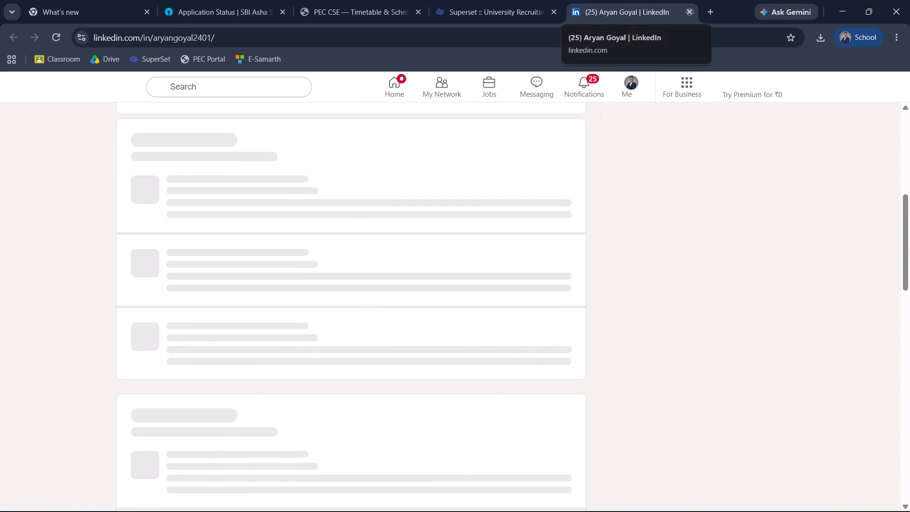
scroll(558, 283, up, 5)
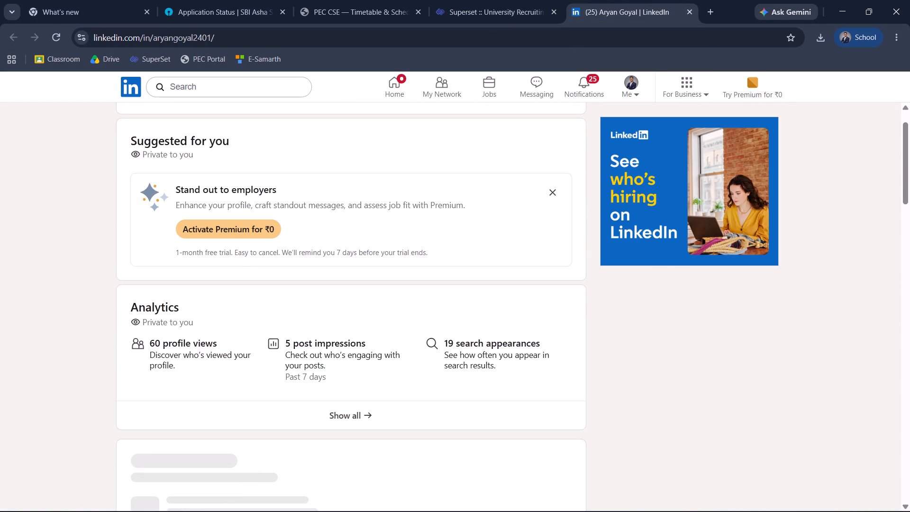
scroll(558, 283, up, 1)
scroll(558, 283, down, 6)
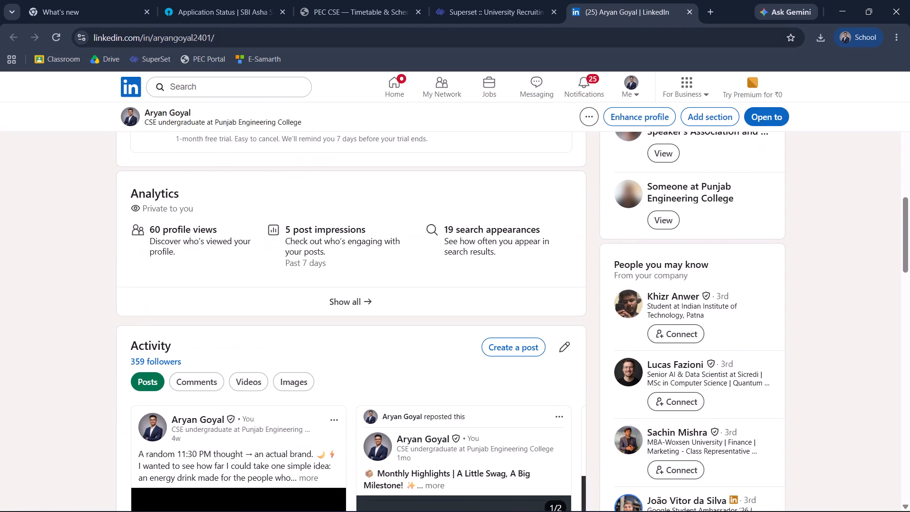
click(691, 13)
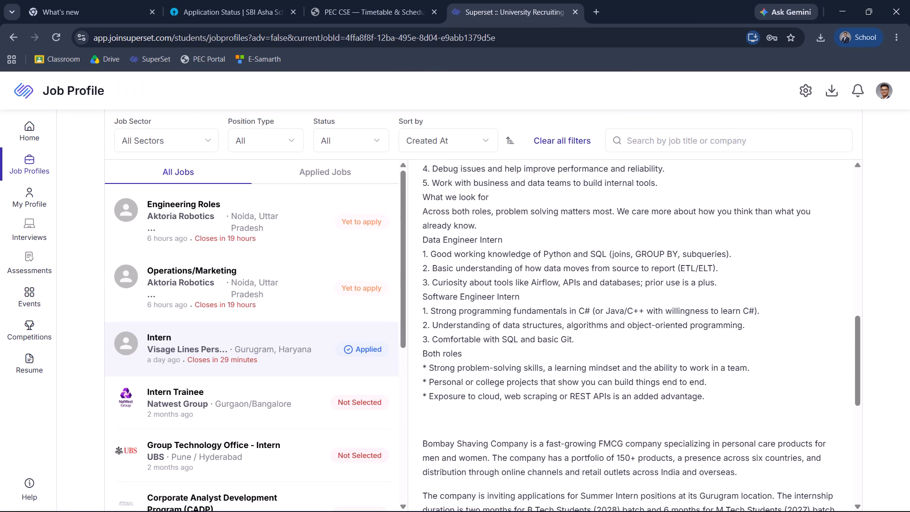
Return to the resume in Acrobat, test the PEC TimeTable project's GitHub link, allowing the connection, and close the repository page.
key(alt+Tab)
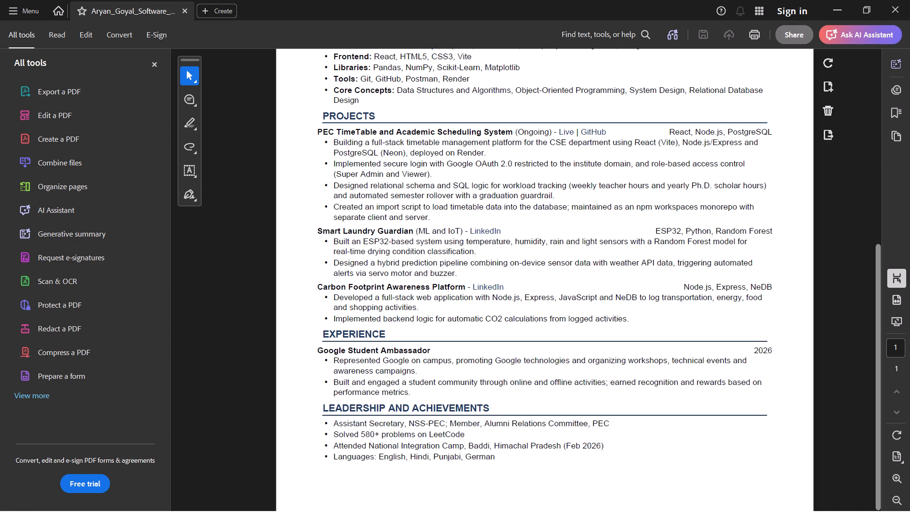
click(598, 133)
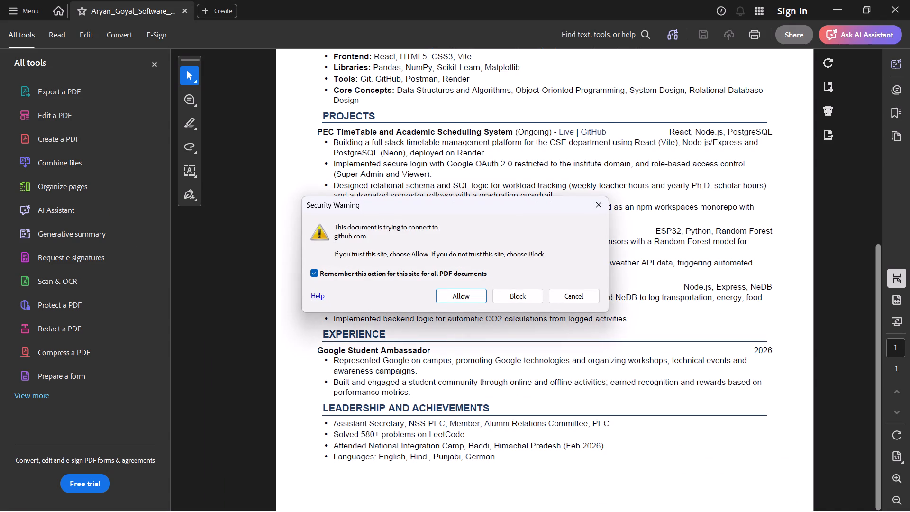
click(471, 294)
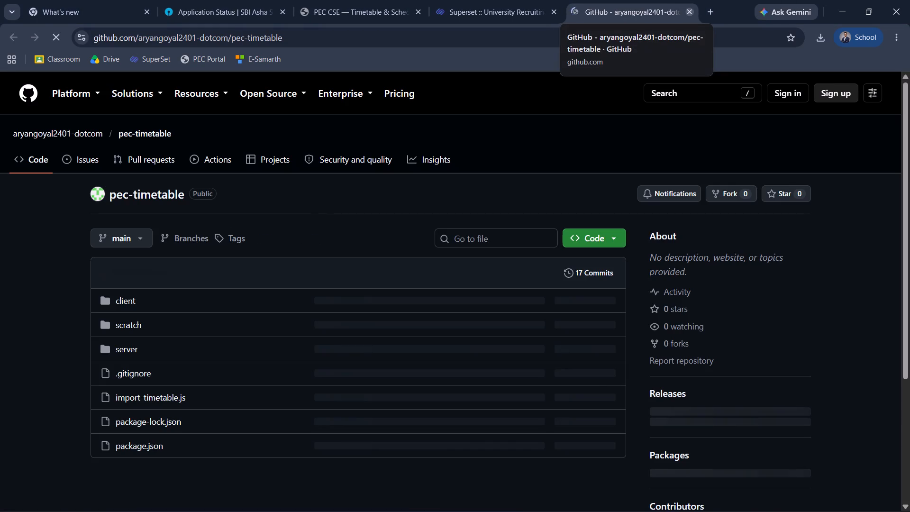
click(688, 8)
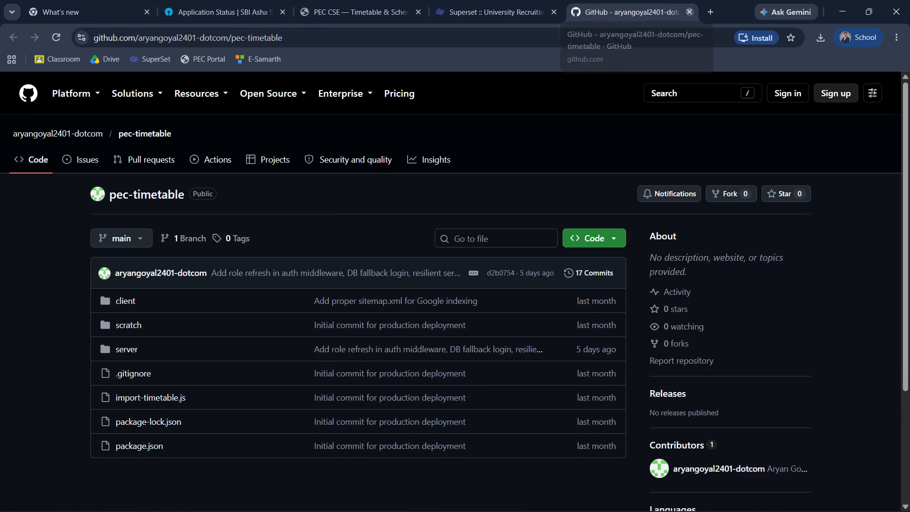
Return to the resume in Acrobat, test the PEC TimeTable project's Live link, allowing the connection, and close the opened site.
key(alt+Tab)
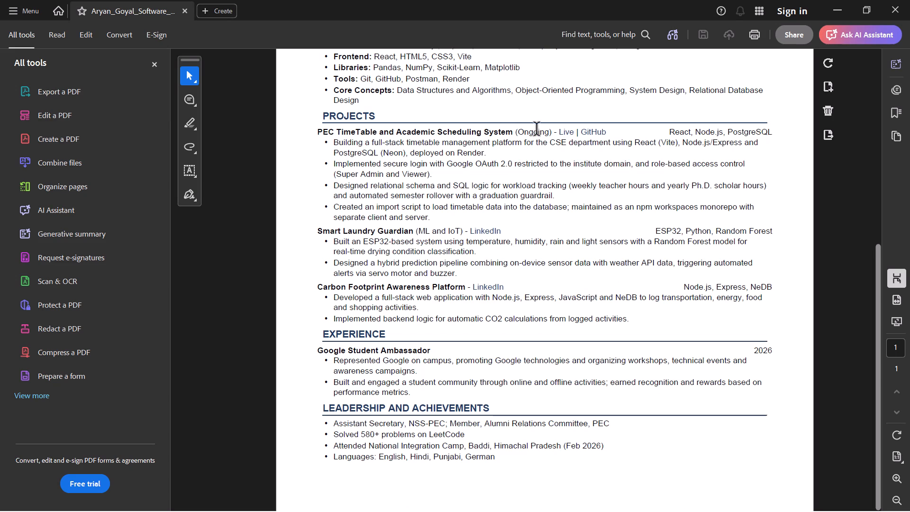
click(568, 134)
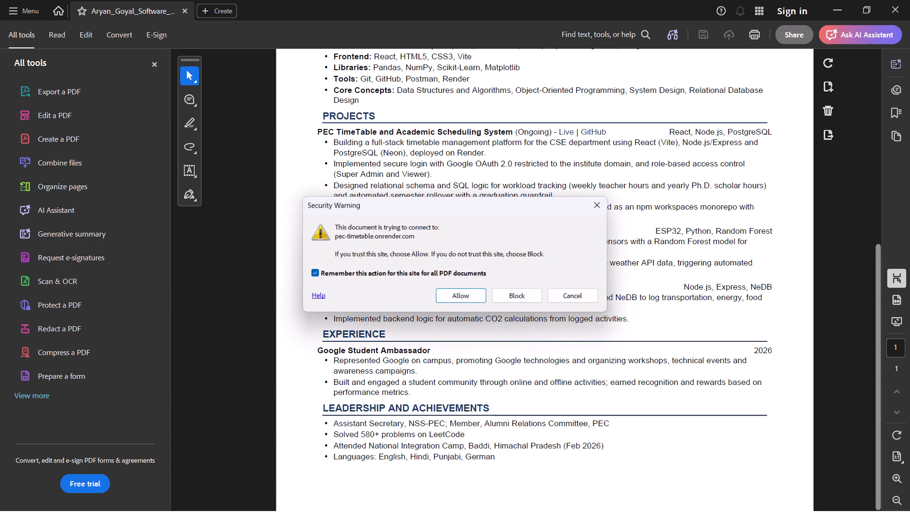
click(473, 298)
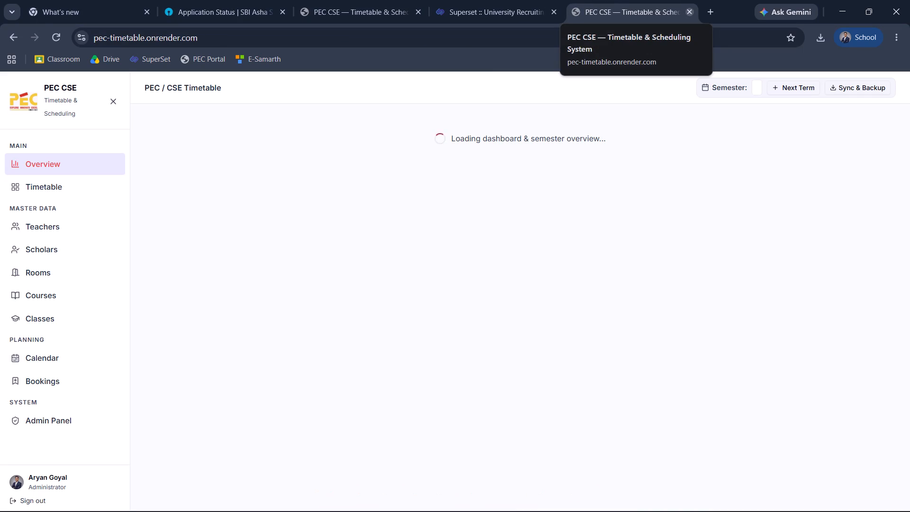
click(690, 11)
Return to the resume in Acrobat, test the Smart Laundry Guardian's LinkedIn link, allowing the connection, and look through the opened profile to Experience.
key(alt+Tab)
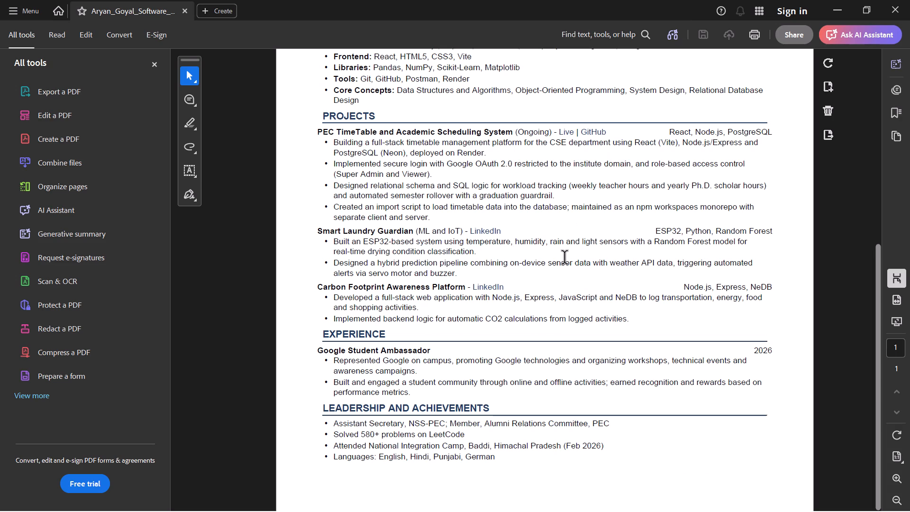
click(488, 233)
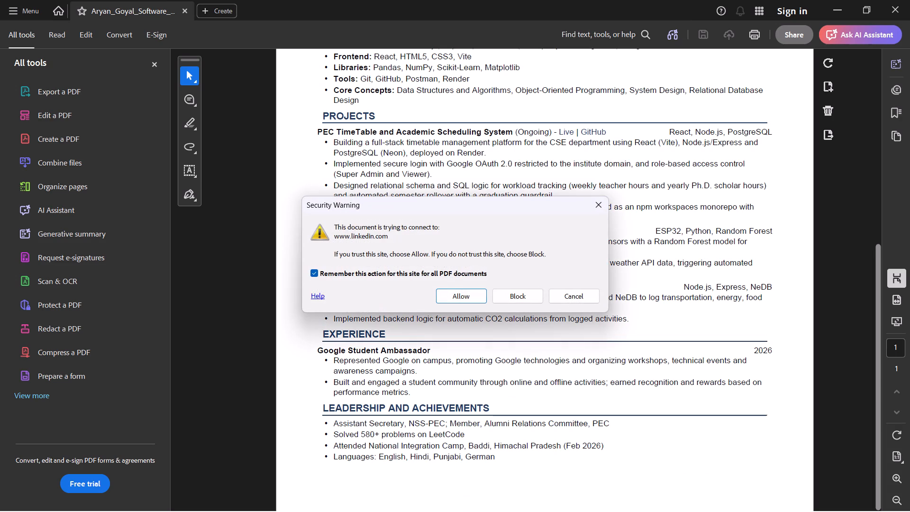
click(469, 298)
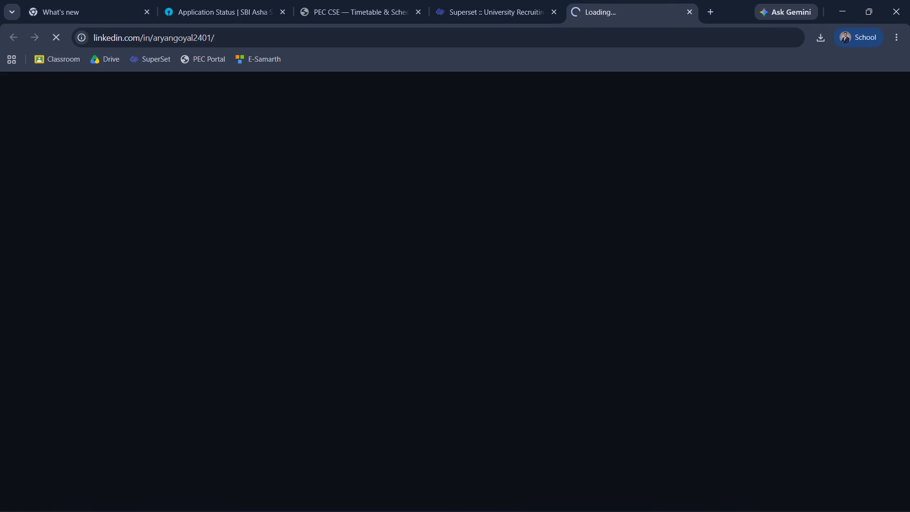
scroll(469, 298, down, 5)
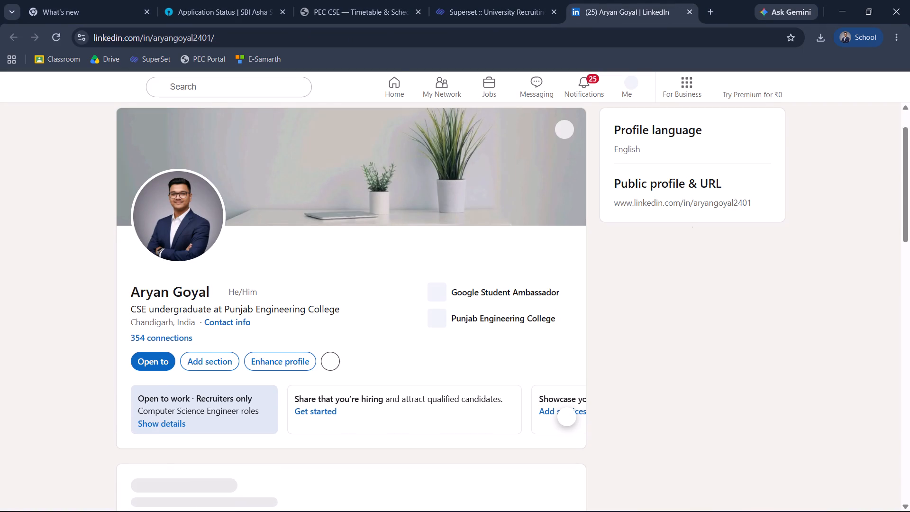
scroll(469, 298, down, 3)
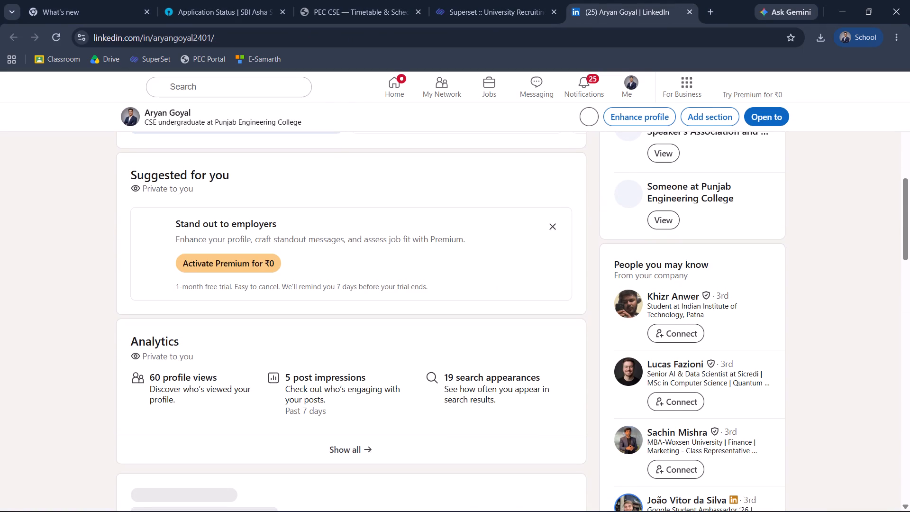
scroll(469, 298, down, 4)
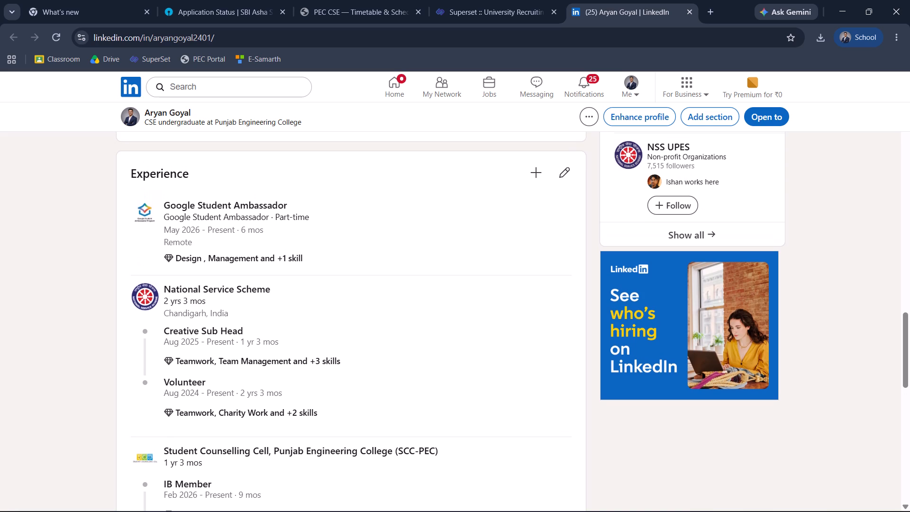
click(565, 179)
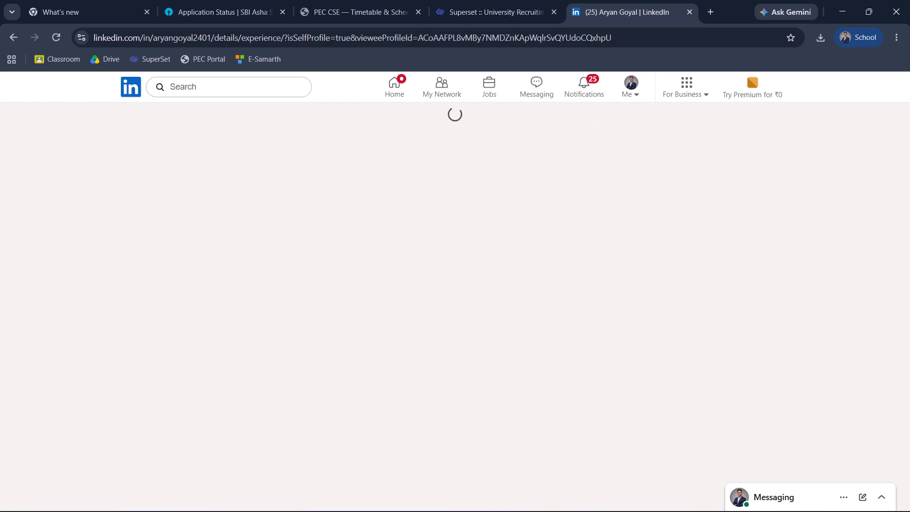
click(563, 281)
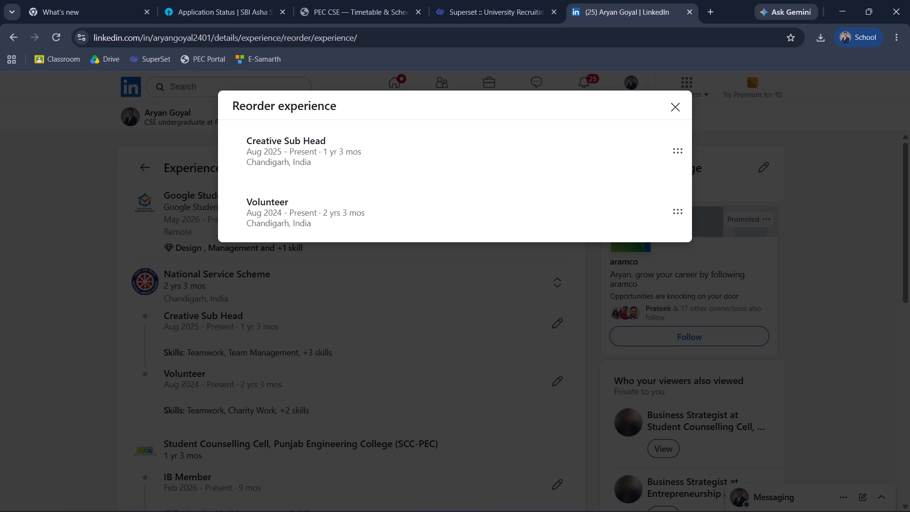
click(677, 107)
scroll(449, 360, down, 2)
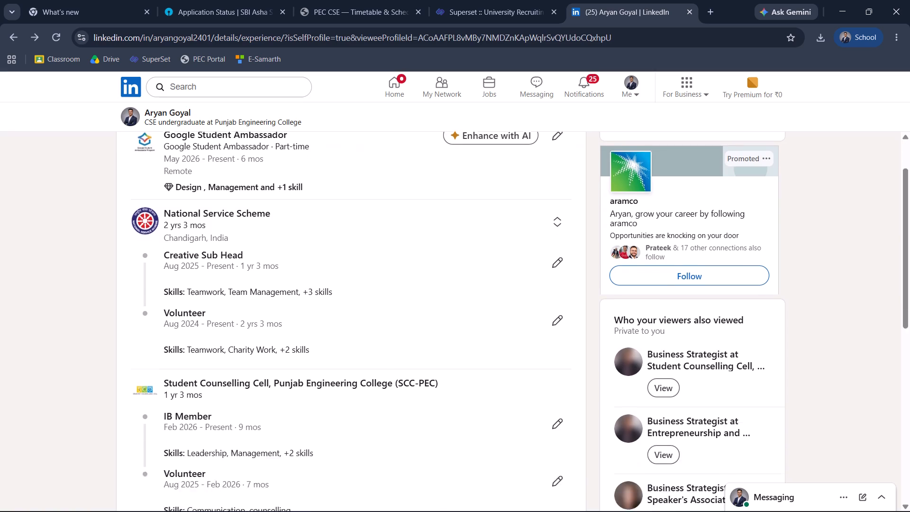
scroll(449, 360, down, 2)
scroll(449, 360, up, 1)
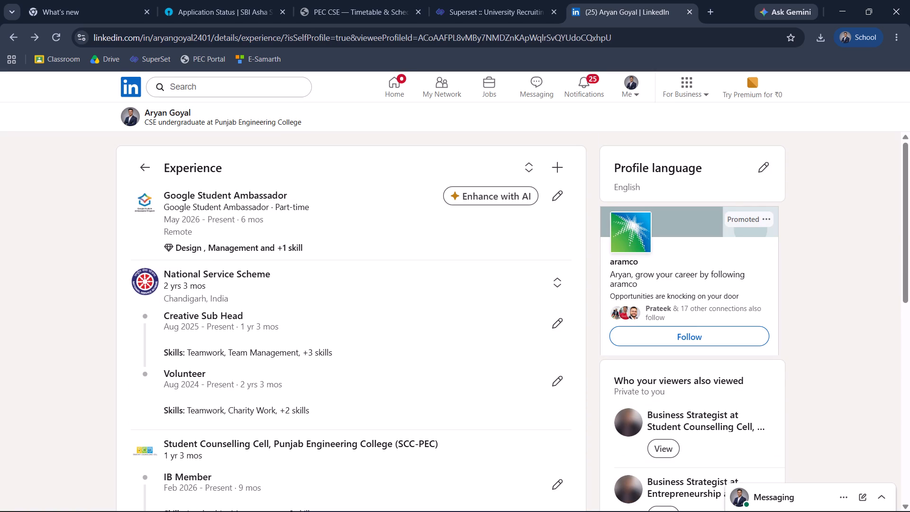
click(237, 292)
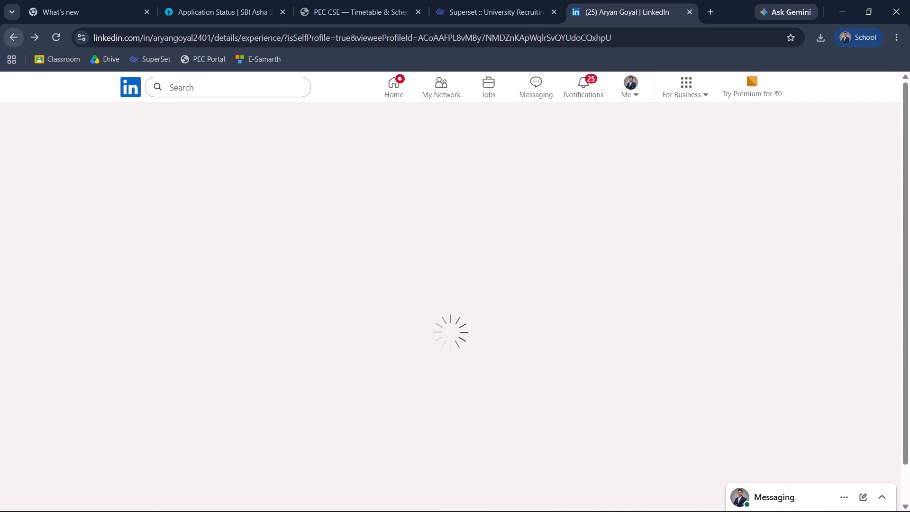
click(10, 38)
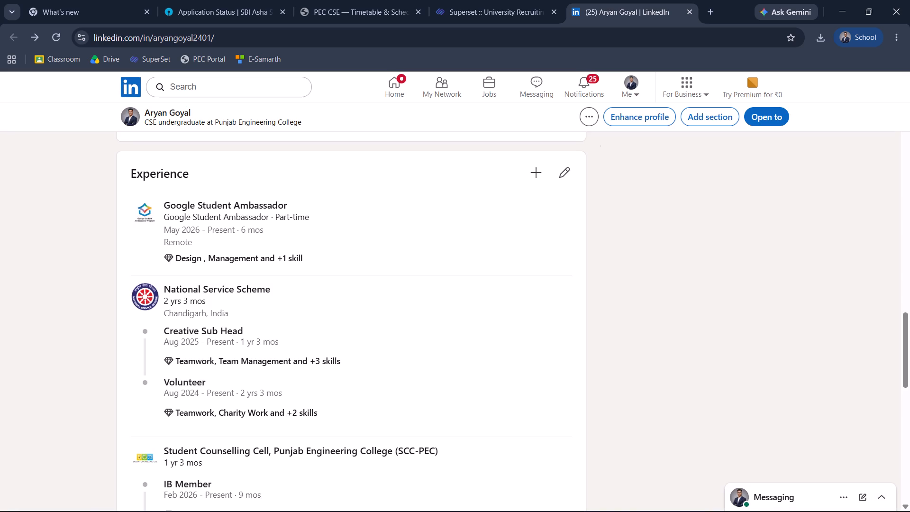
Start adding a new role to the LinkedIn profile's Experience section, with National Service Scheme as the organization.
click(536, 176)
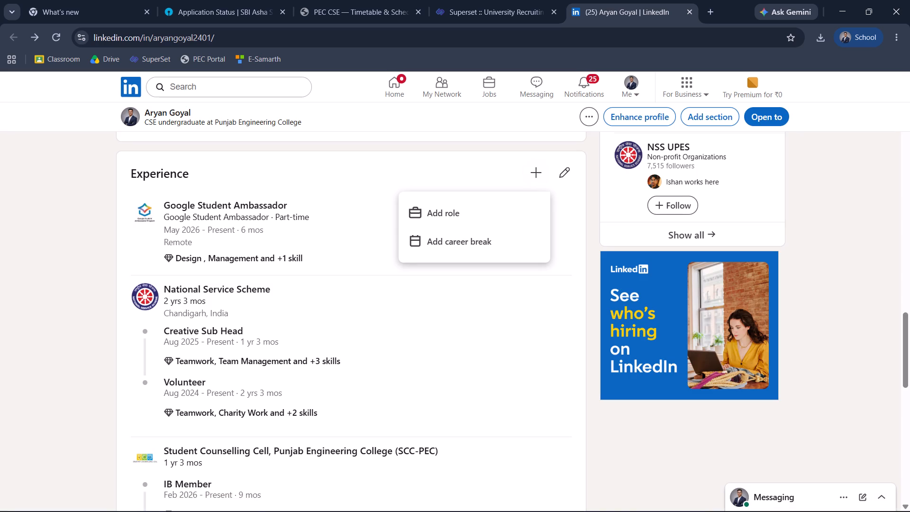
click(484, 200)
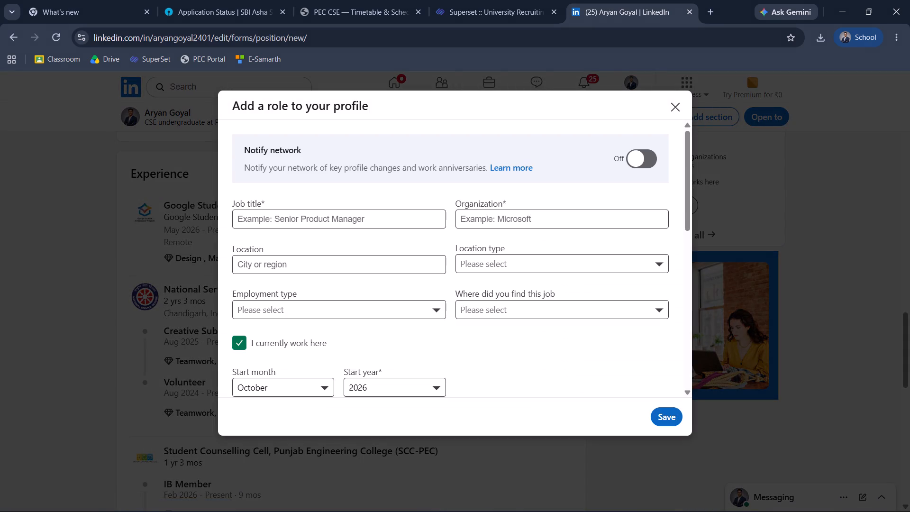
click(331, 217)
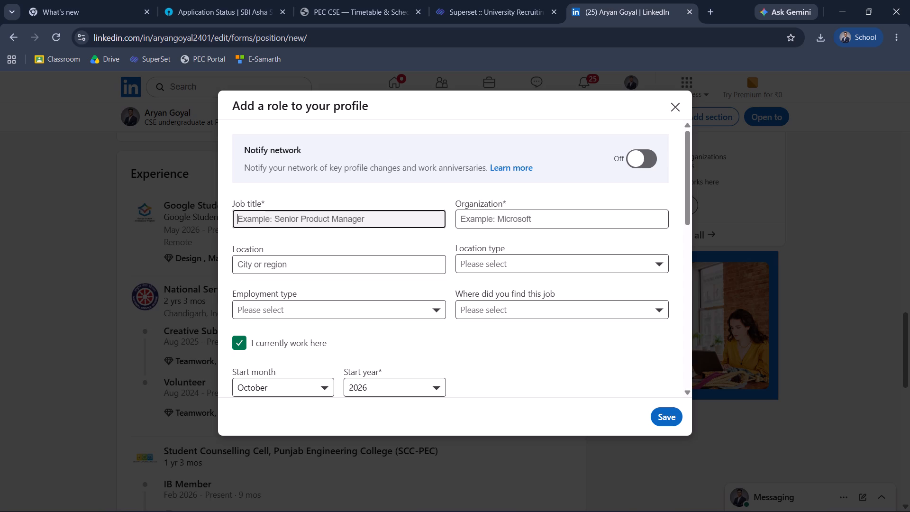
click(479, 219)
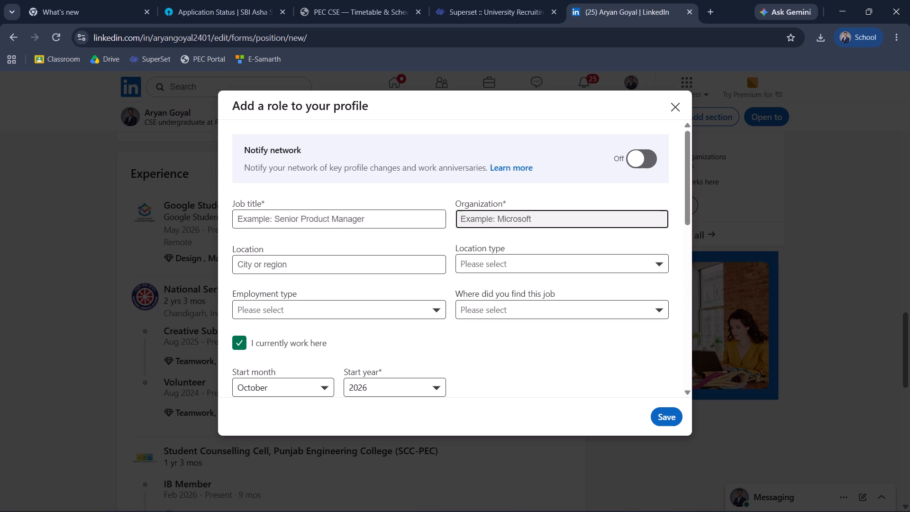
text(na)
text(tia)
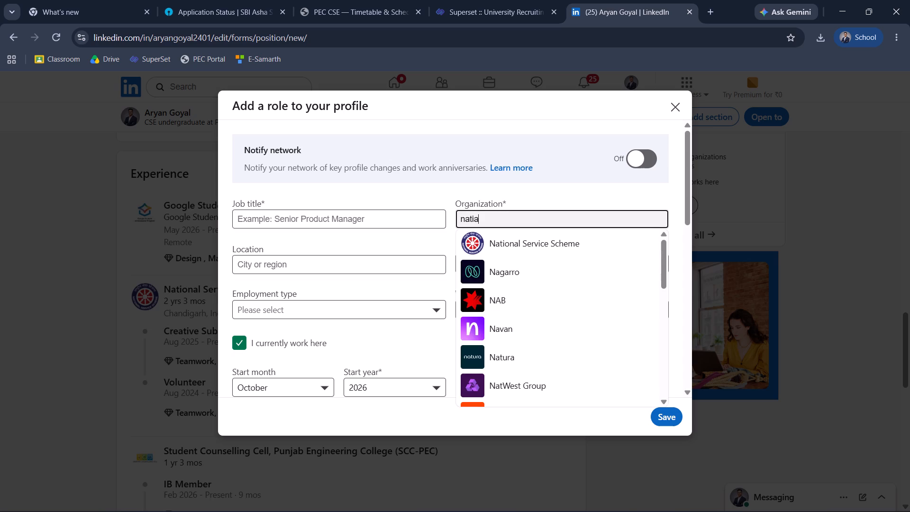
click(524, 235)
key(BackSpace)
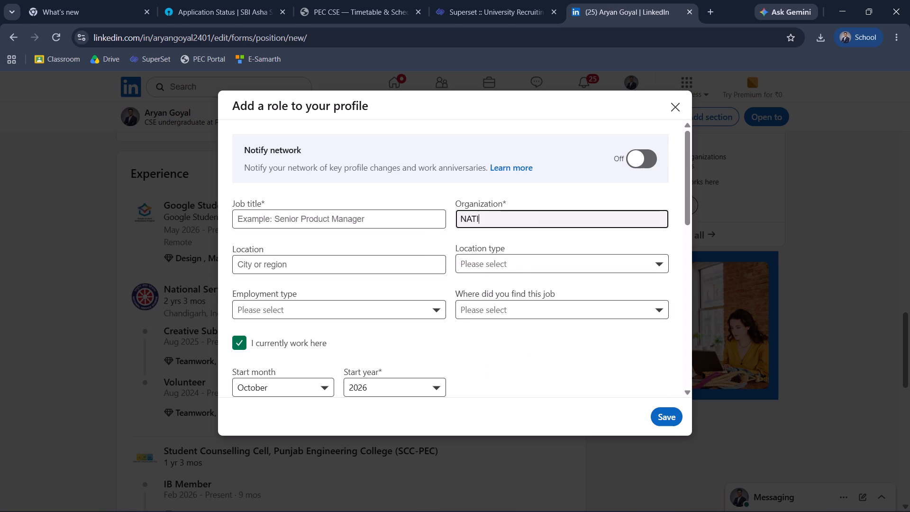
key(o)
click(517, 250)
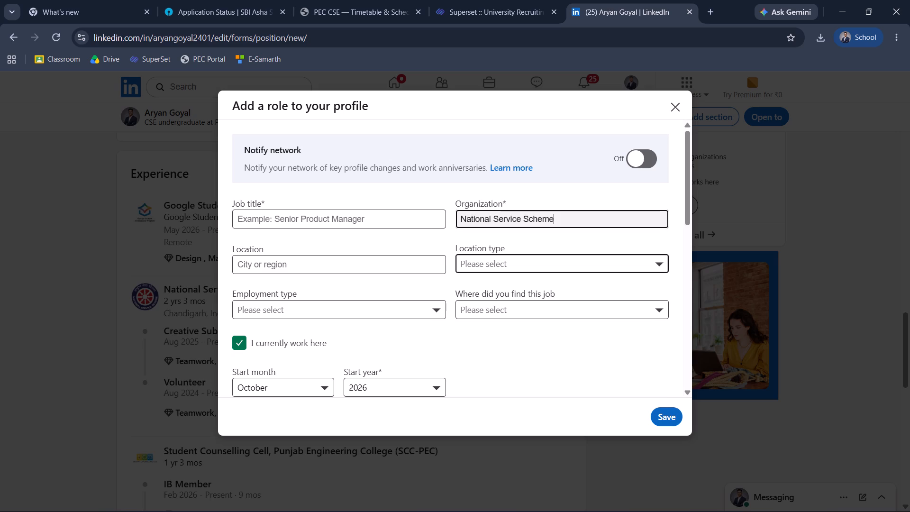
Set the new role's location type to On-site and its start month to August.
click(491, 260)
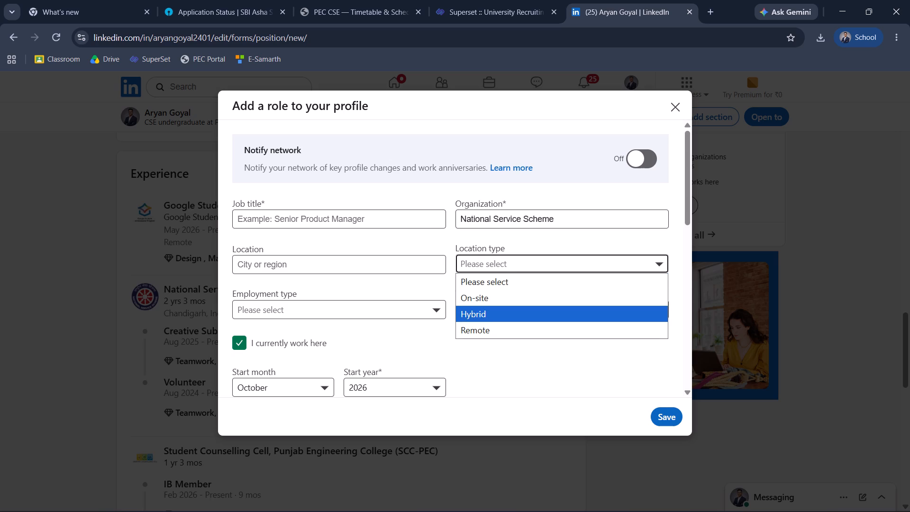
click(499, 301)
click(513, 262)
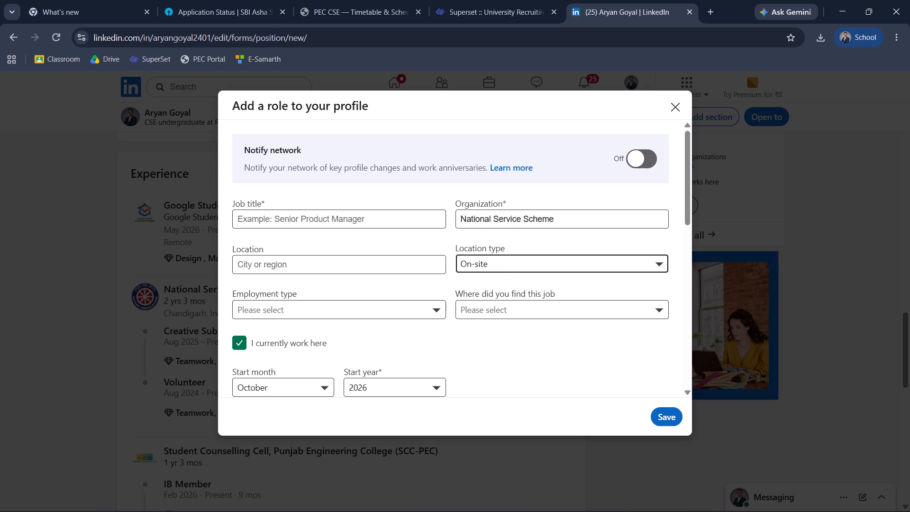
click(474, 355)
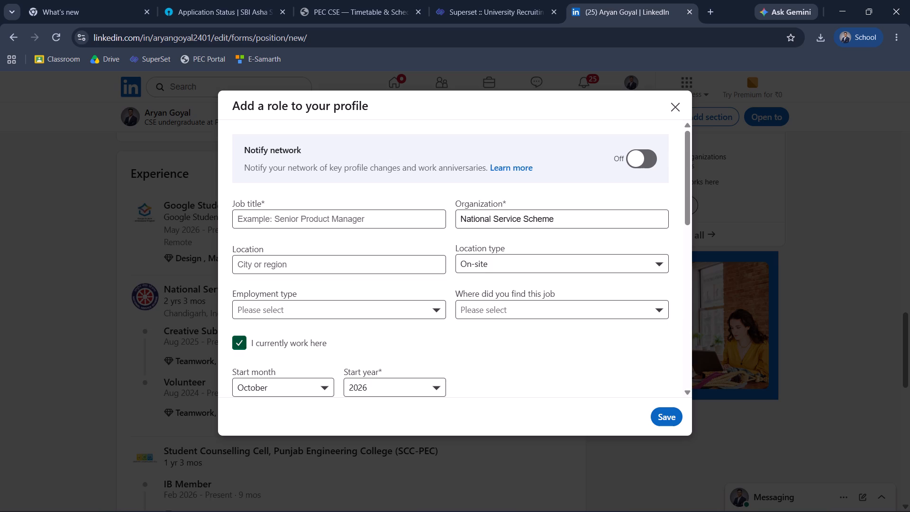
drag(362, 118, 498, 104)
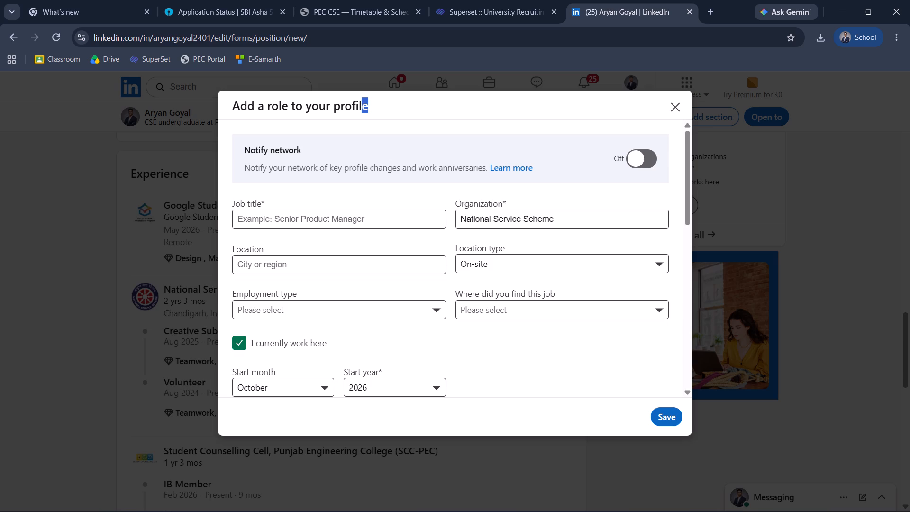
drag(498, 104, 499, 104)
click(493, 110)
click(284, 392)
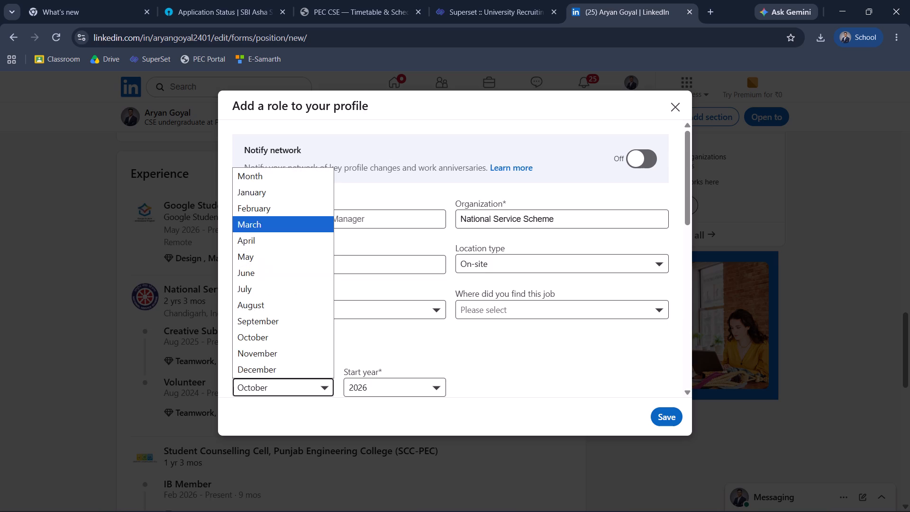
click(270, 305)
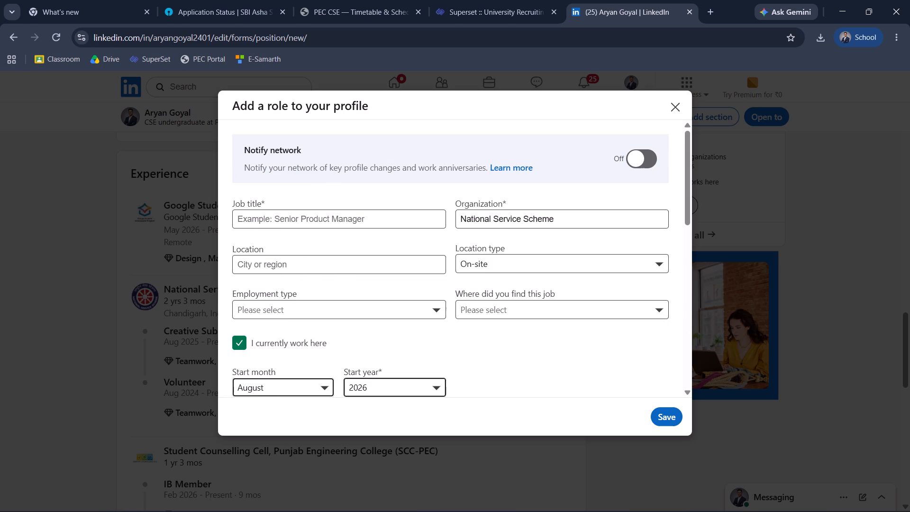
Set the job title to Assistant Secretary, save the role, and dismiss the follow-up sharing and connection suggestions.
click(364, 218)
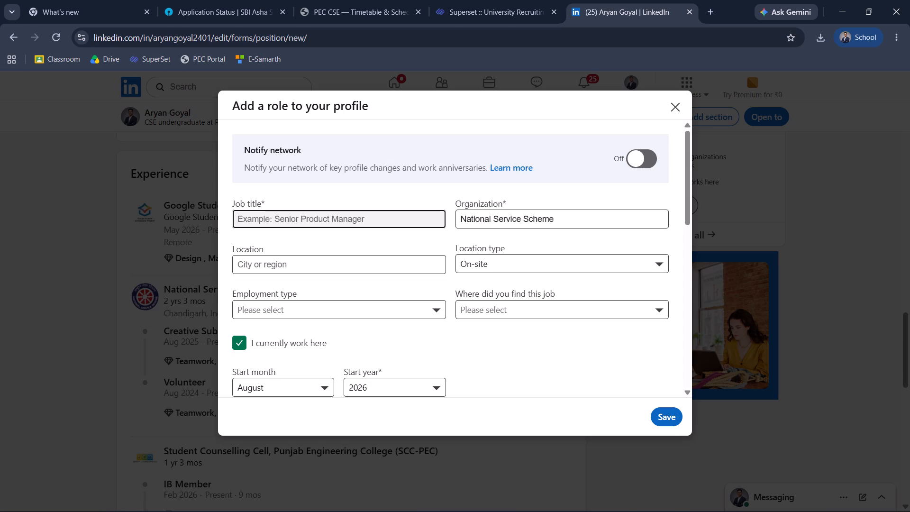
text(Assistant Secretary)
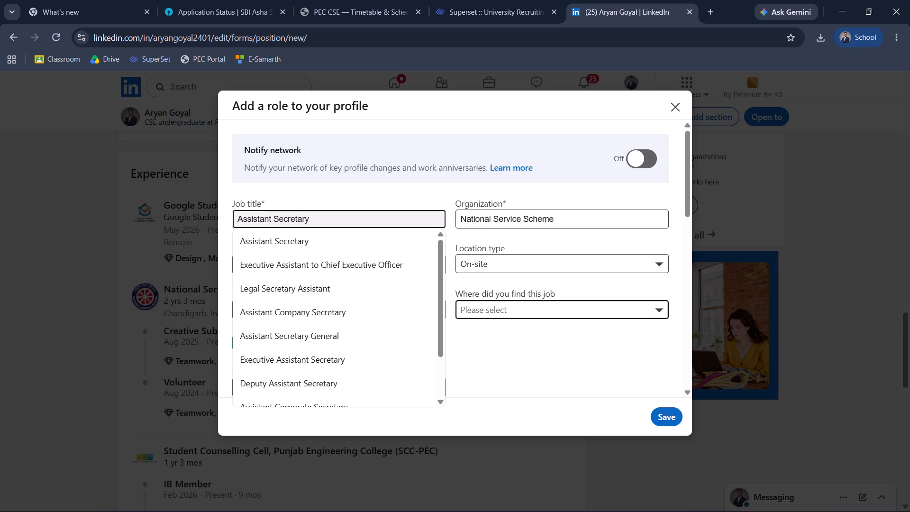
click(332, 252)
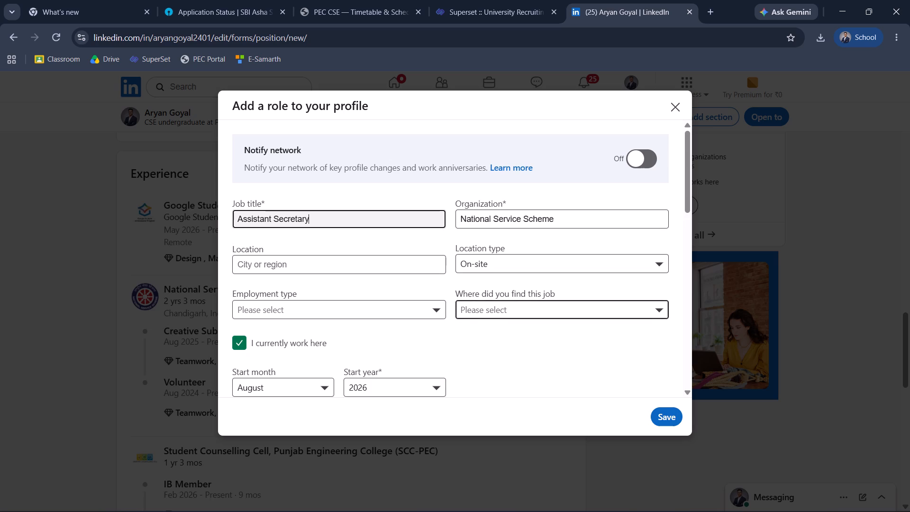
click(665, 412)
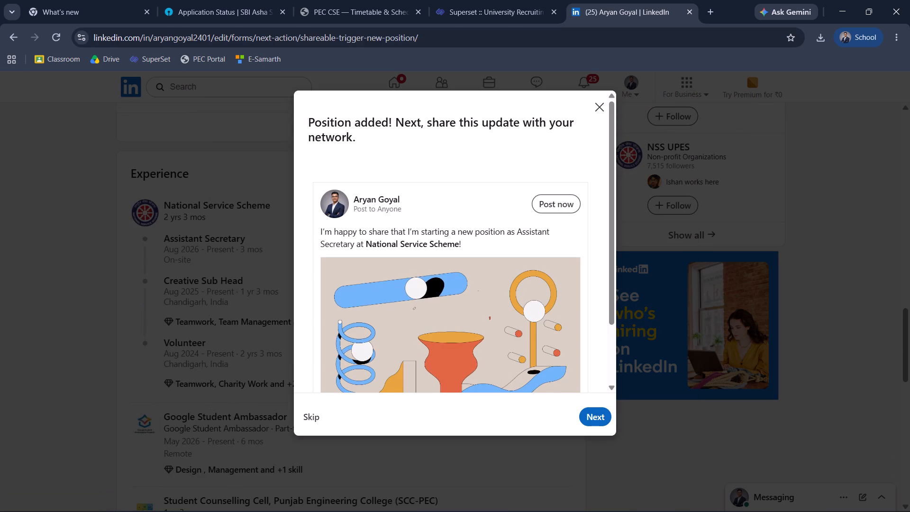
click(306, 411)
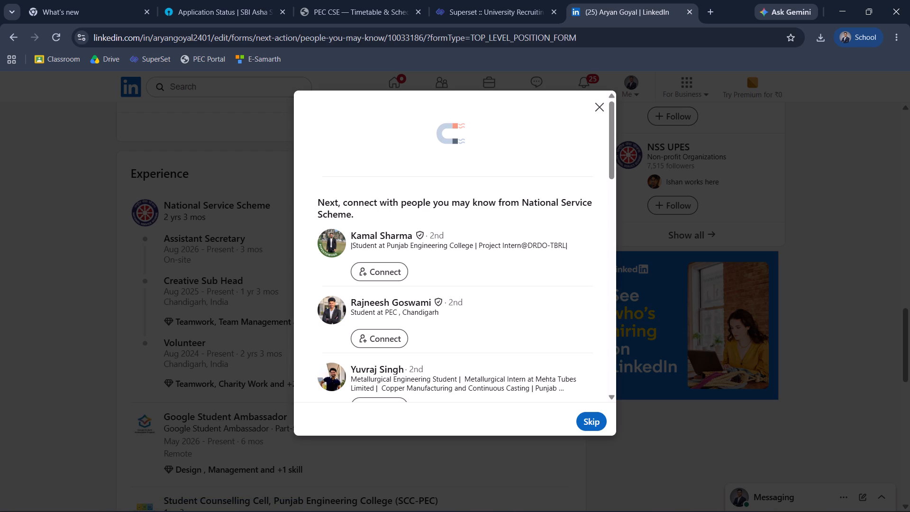
click(594, 113)
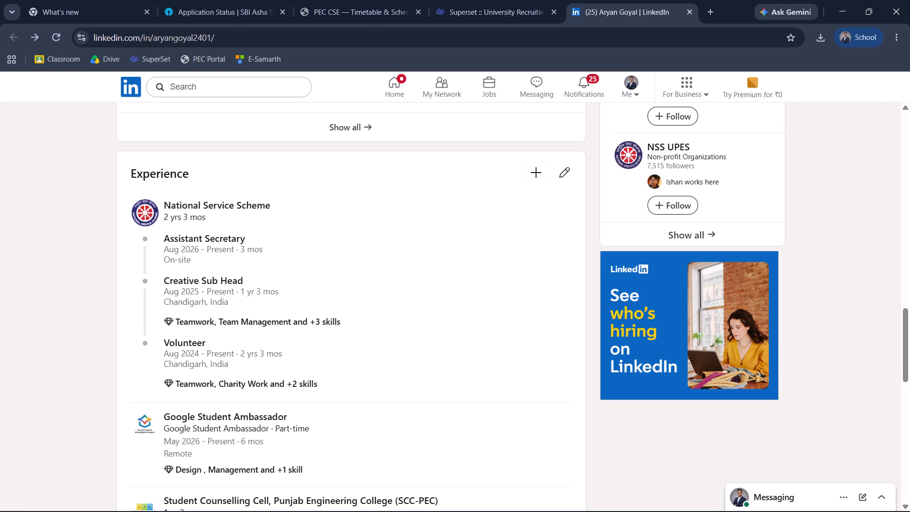
Open the Experience editing page, look at the Assistant Secretary role's details and close them without changes.
click(565, 177)
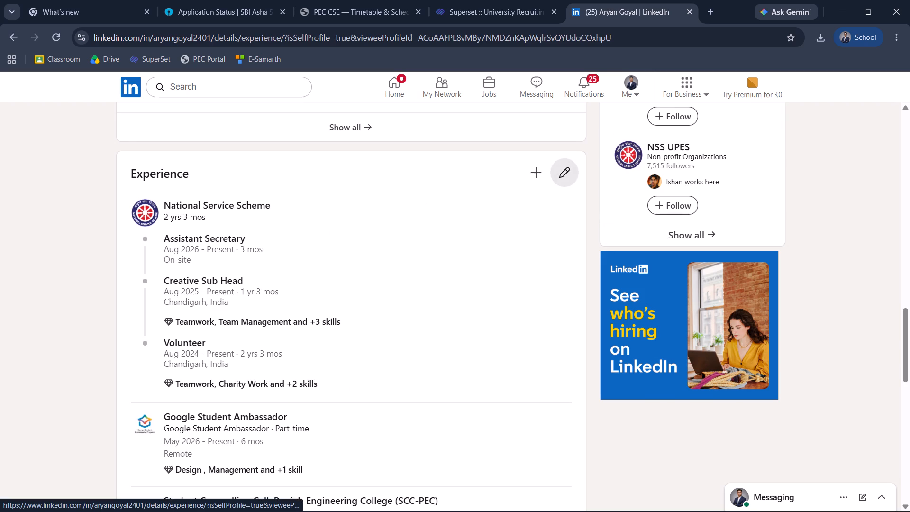
click(559, 239)
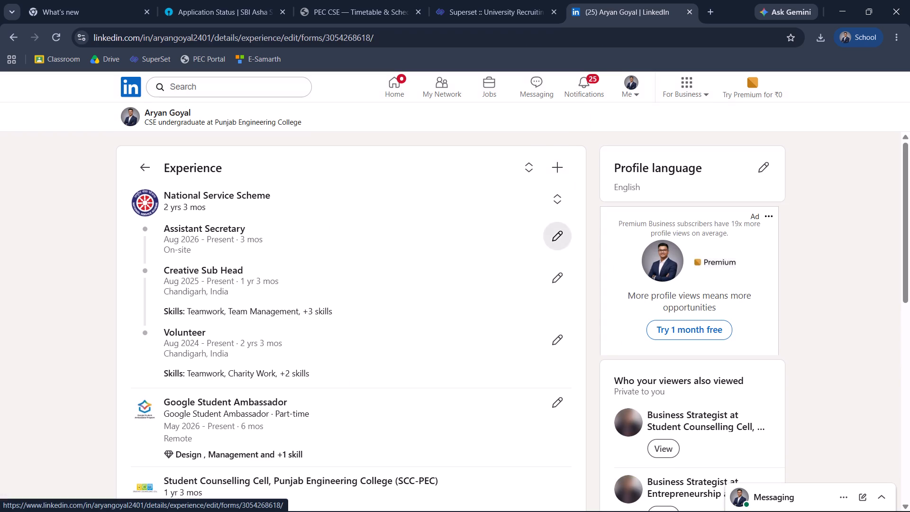
click(661, 111)
click(681, 115)
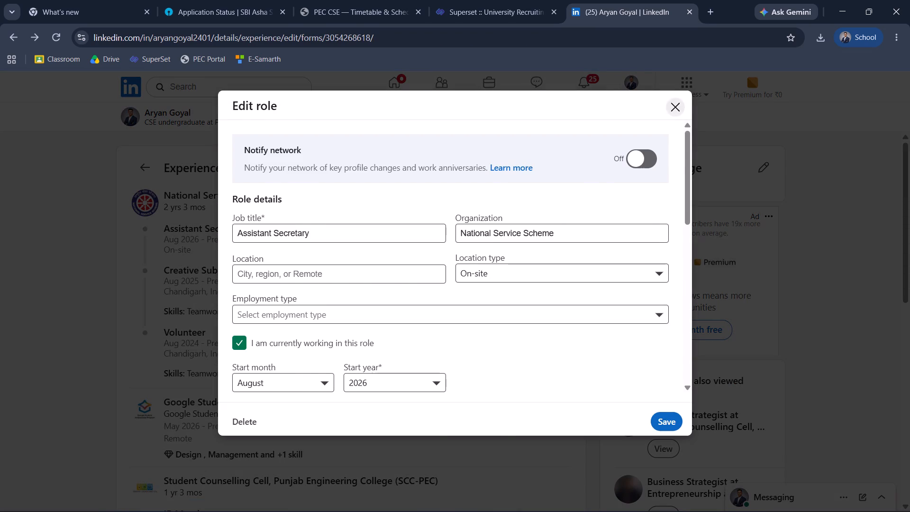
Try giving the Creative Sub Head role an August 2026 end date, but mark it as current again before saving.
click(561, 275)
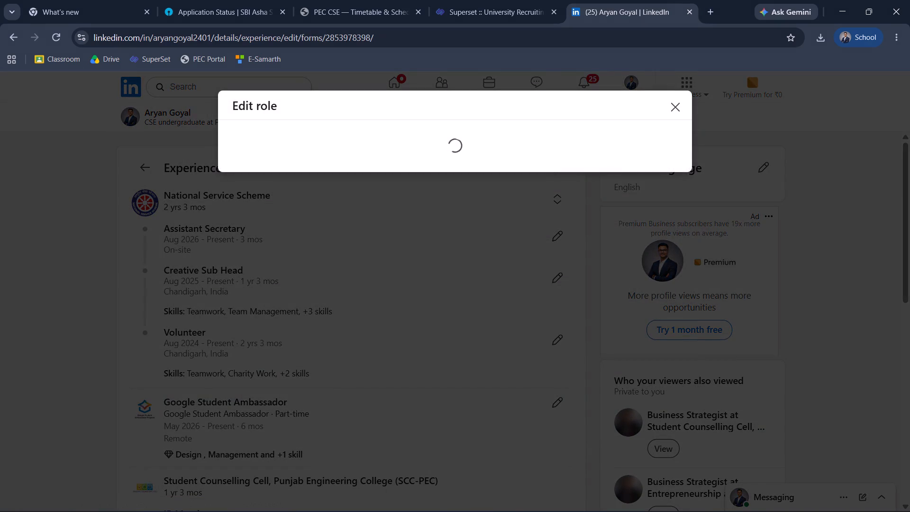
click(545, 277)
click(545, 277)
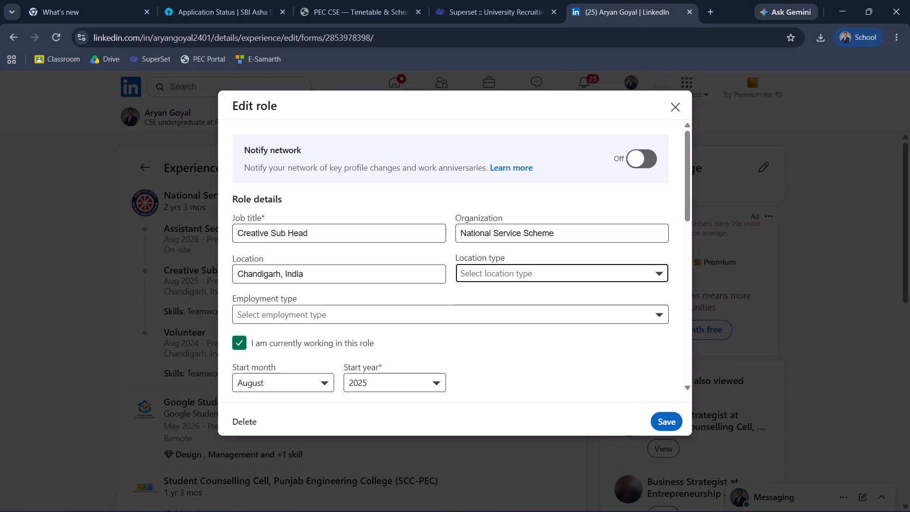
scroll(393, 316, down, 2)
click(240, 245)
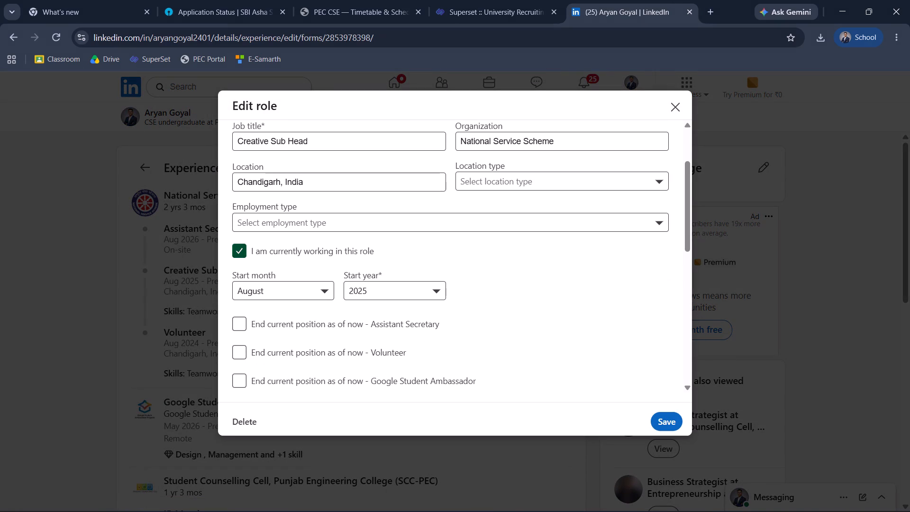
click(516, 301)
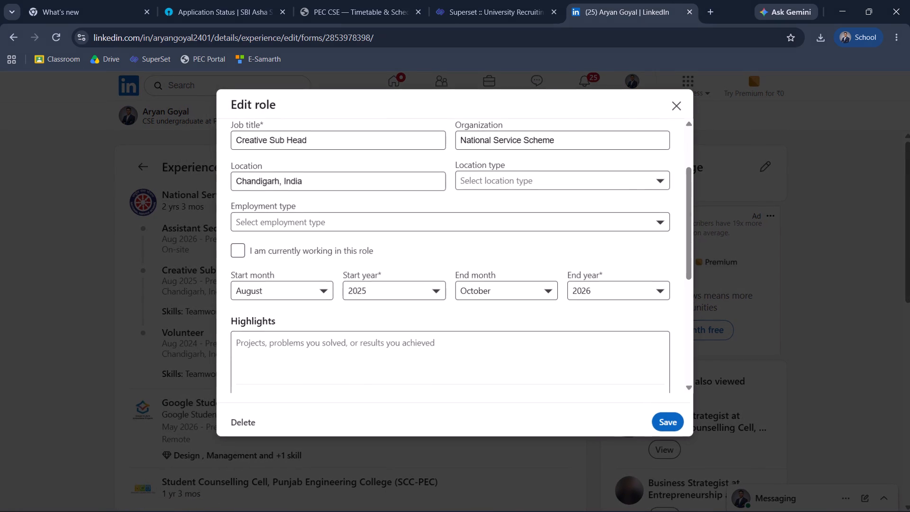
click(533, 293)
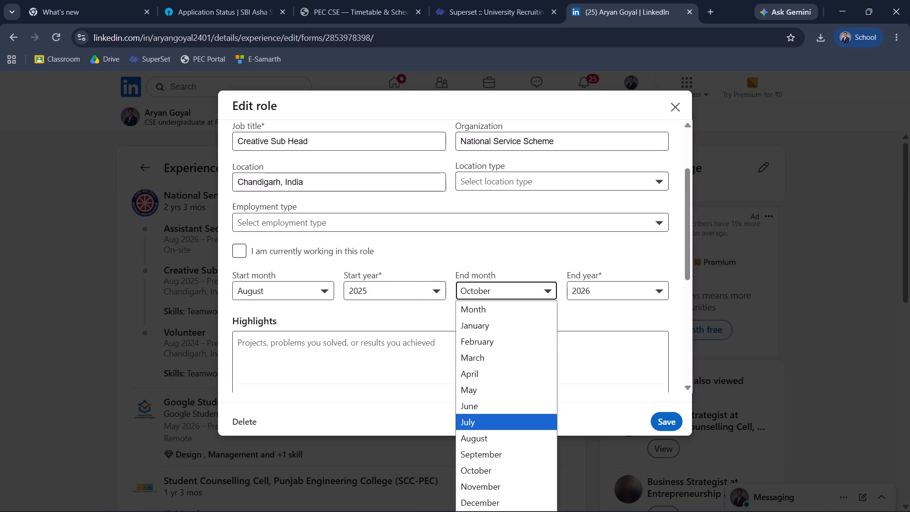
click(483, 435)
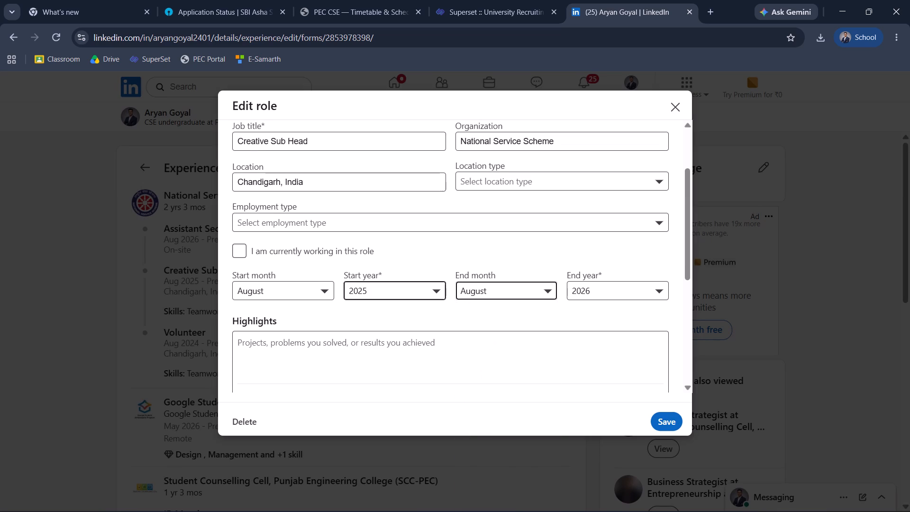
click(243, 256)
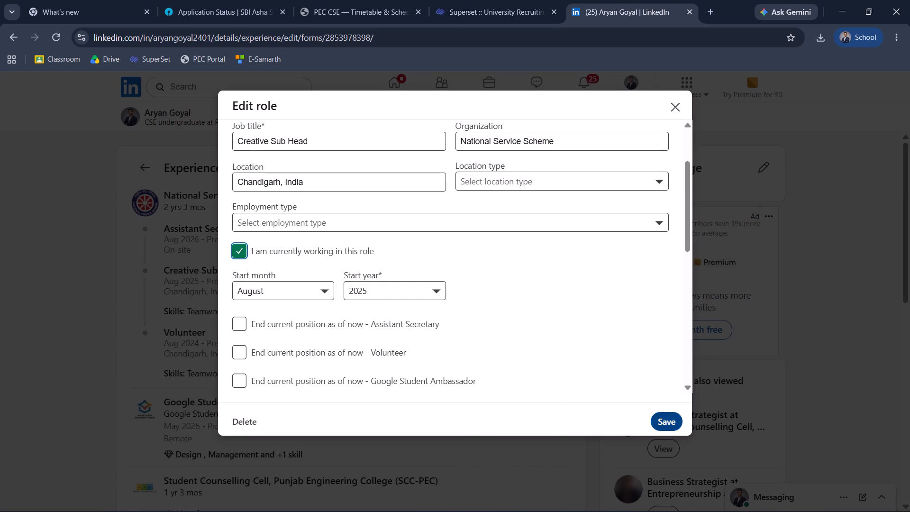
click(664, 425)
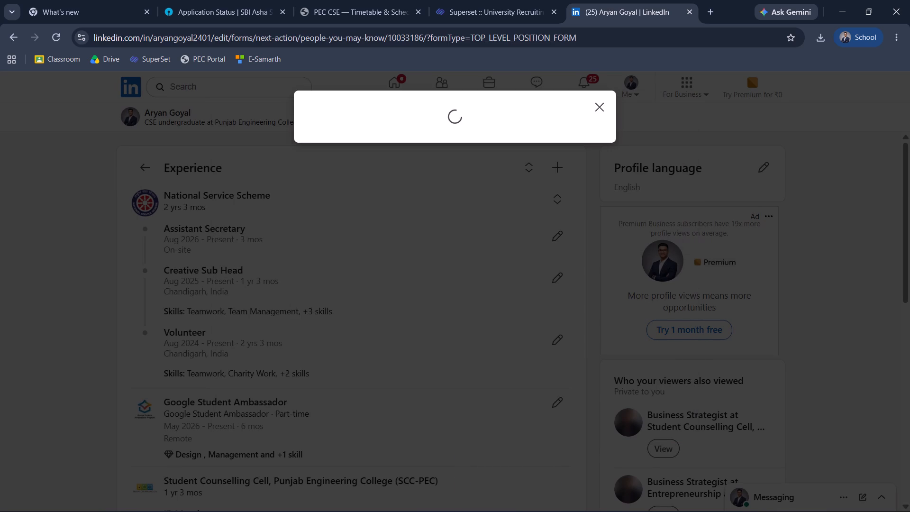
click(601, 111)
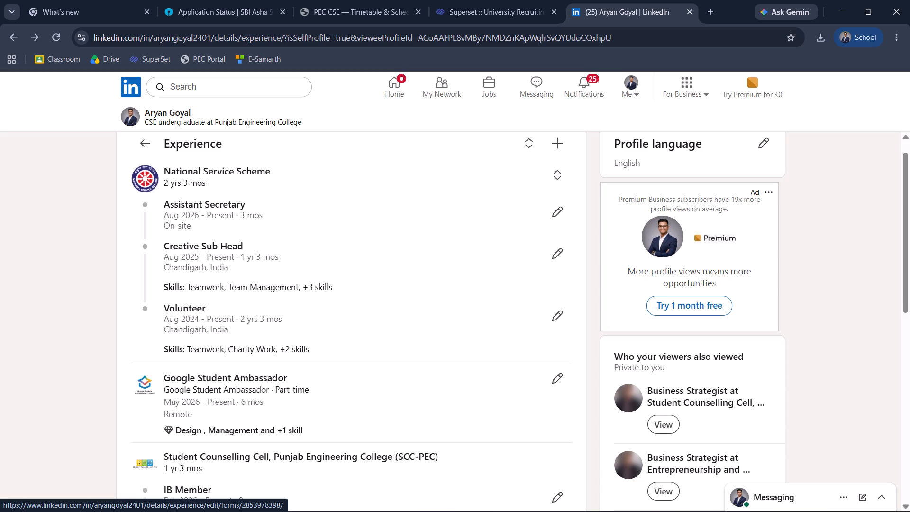
Look over the roles listed on the Experience page and return to the main profile.
scroll(469, 258, down, 8)
scroll(469, 258, up, 3)
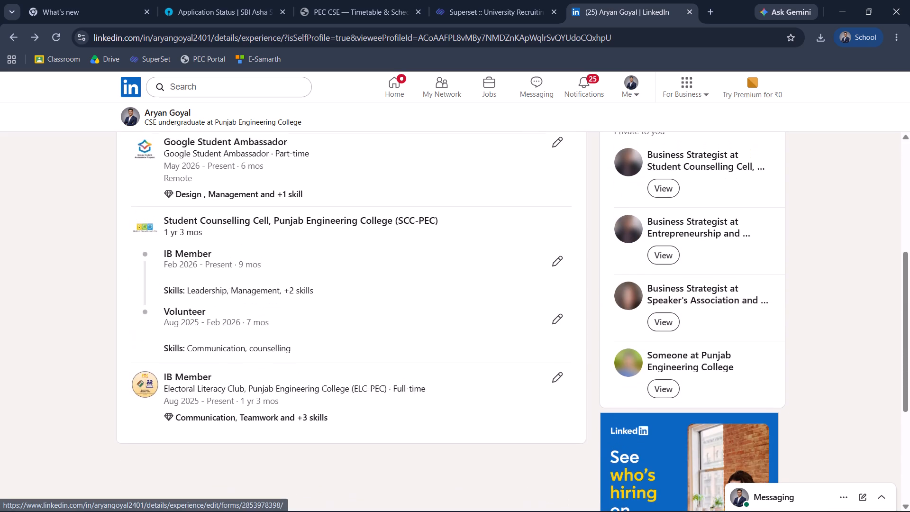
scroll(469, 258, up, 4)
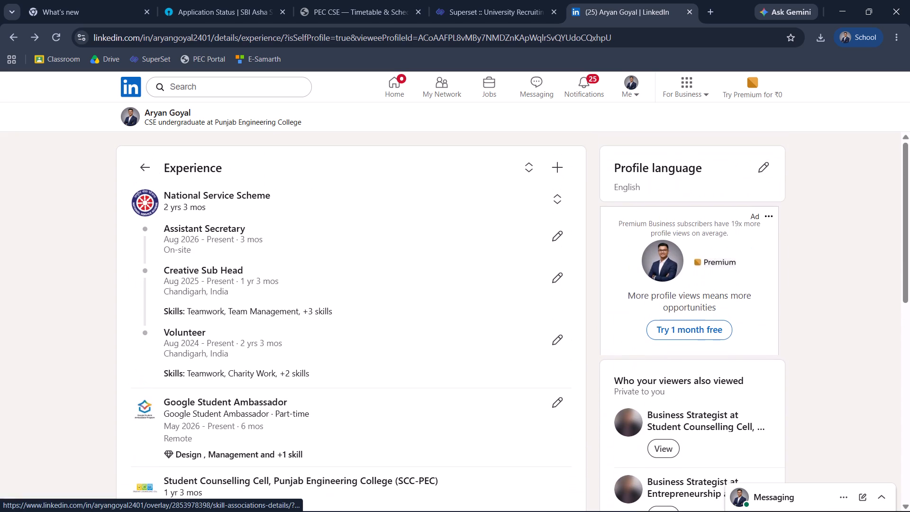
click(145, 172)
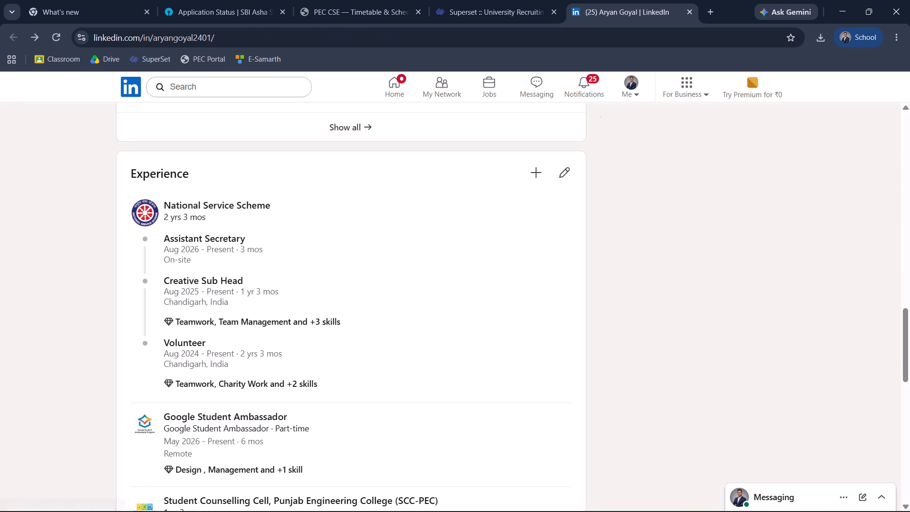
Find the "What started as a simple question" post among the profile's Activity posts and copy its link.
scroll(467, 226, up, 4)
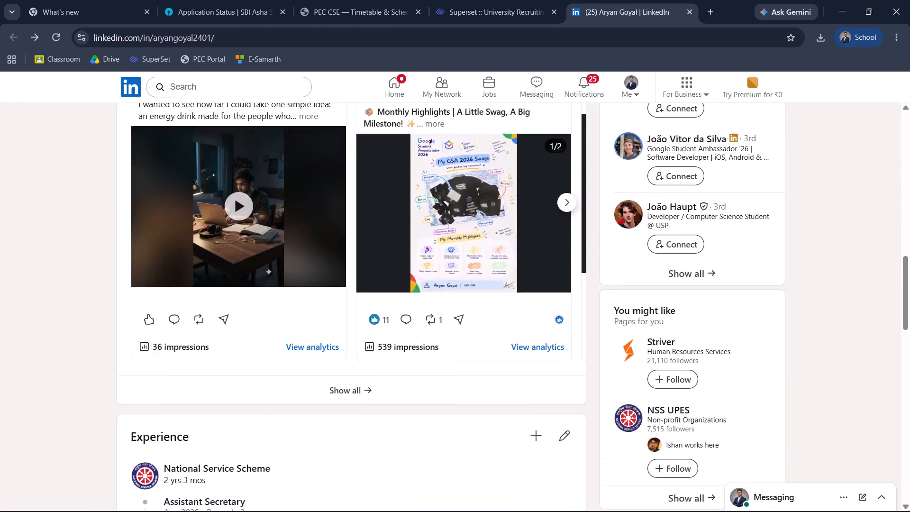
scroll(467, 226, up, 4)
scroll(467, 226, down, 5)
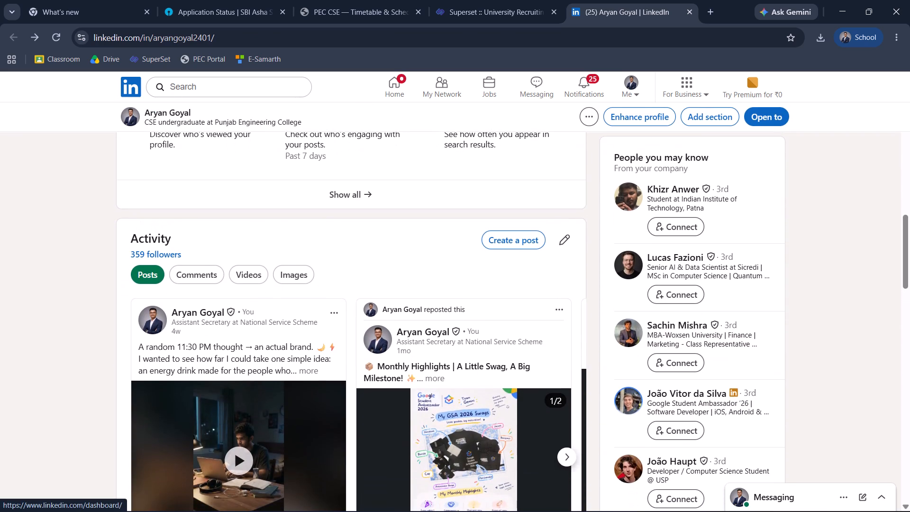
scroll(531, 382, left, 5)
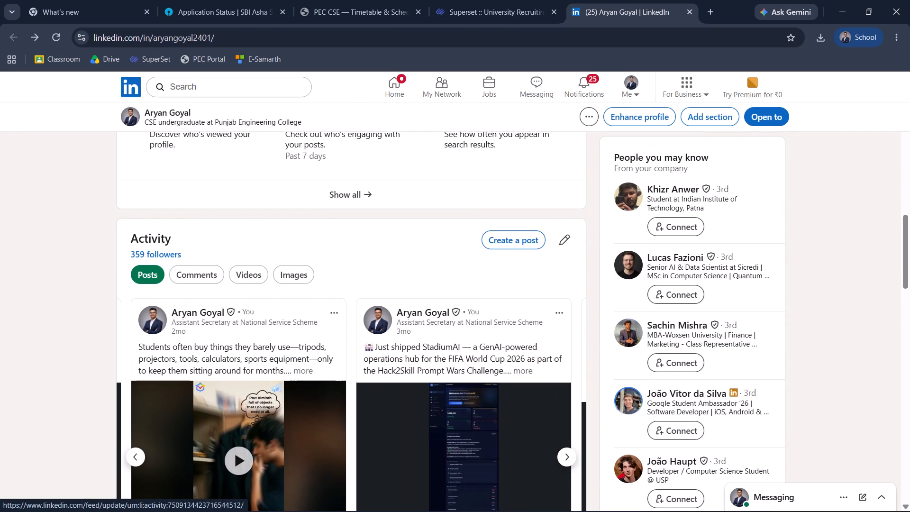
scroll(531, 382, left, 5)
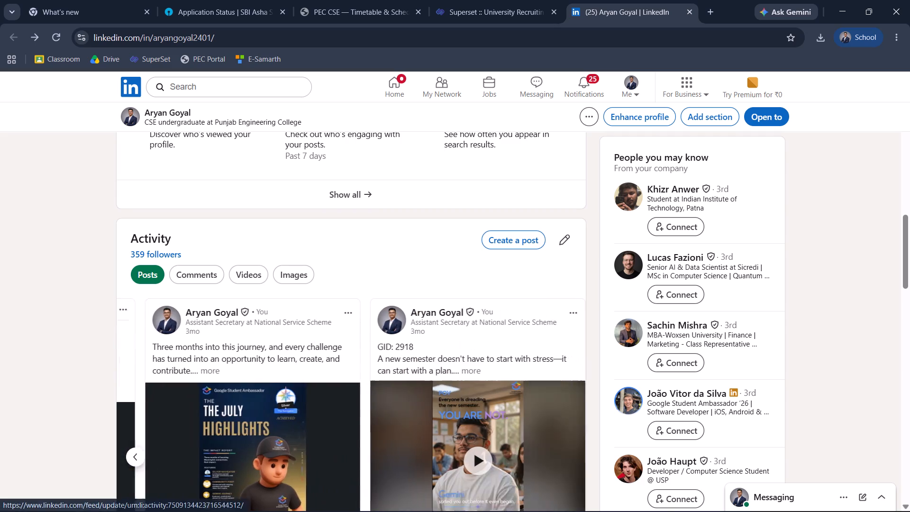
scroll(531, 382, left, 3)
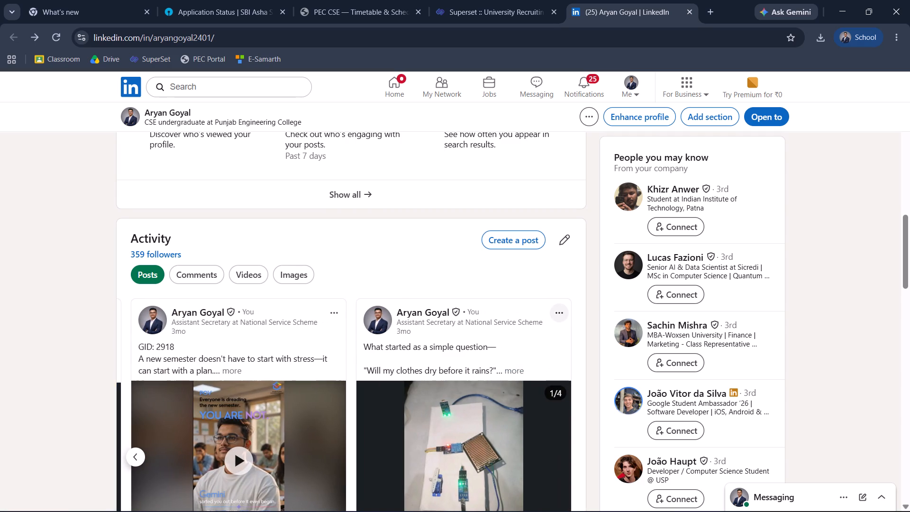
click(564, 317)
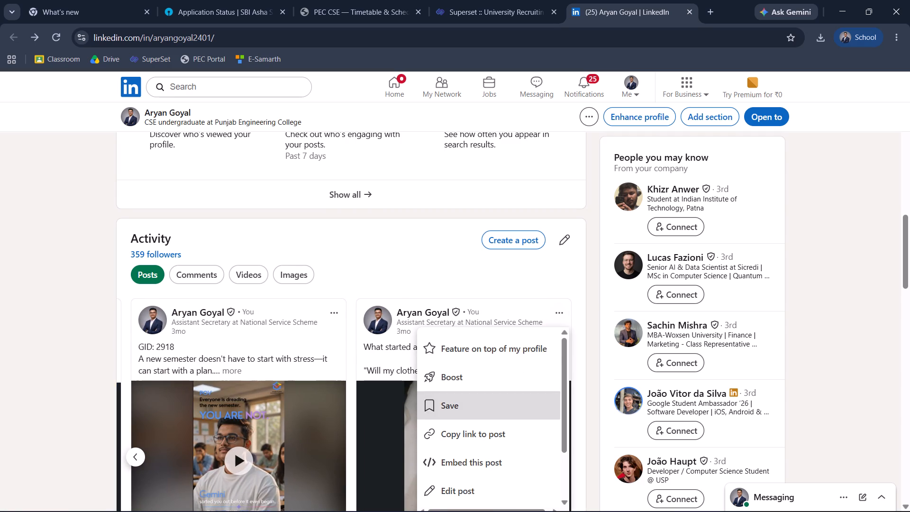
scroll(470, 440, down, 2)
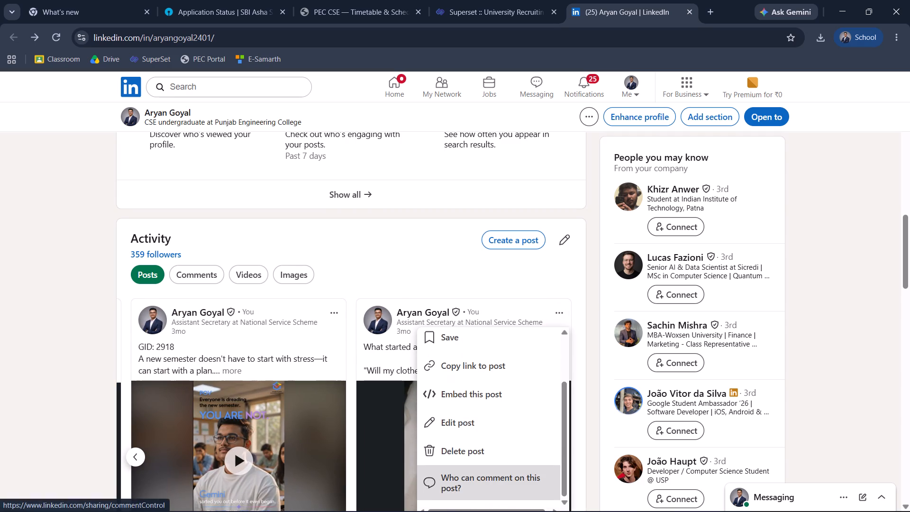
scroll(502, 416, down, 1)
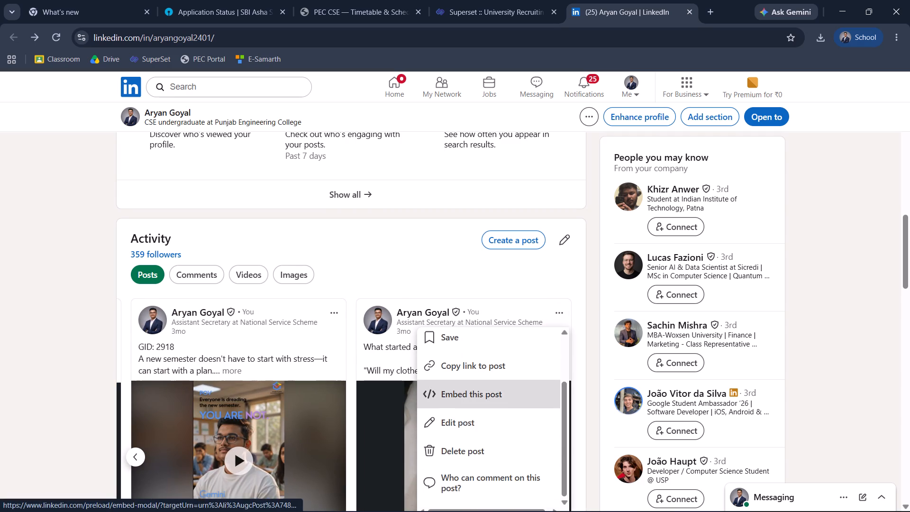
click(512, 367)
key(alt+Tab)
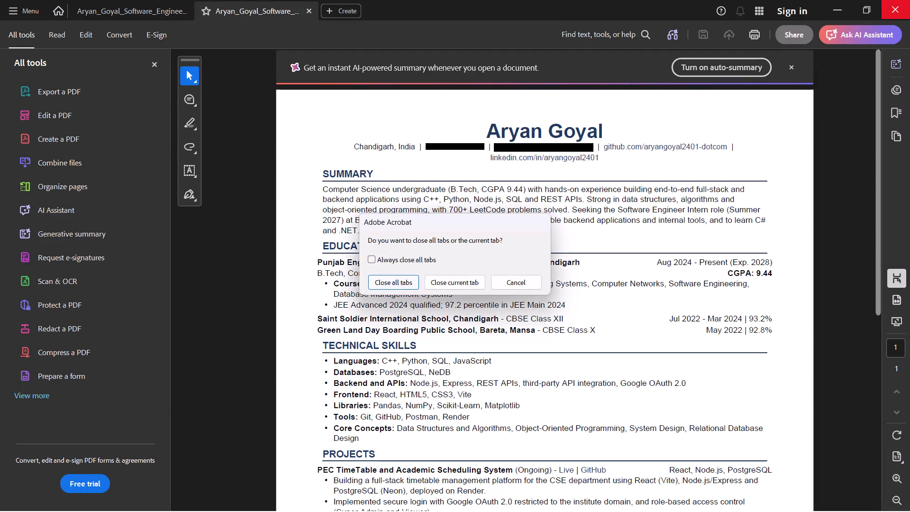
click(400, 280)
In File Explorer's Downloads folder, permanently delete the 2ddcd6eb PDF, the BSC Data Engineering resume and the unnumbered Software Engineer Intern resume.
key(alt+Tab)
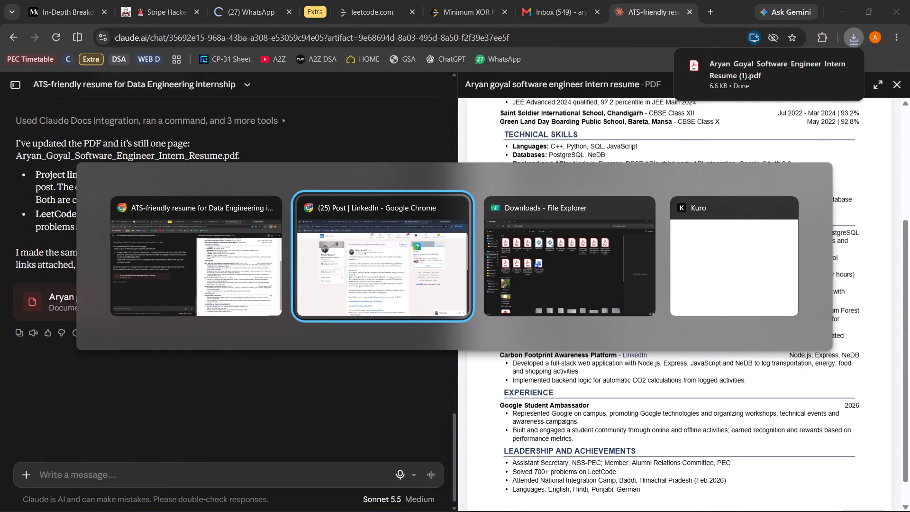
key(alt+Tab)
key(alt+Tab)
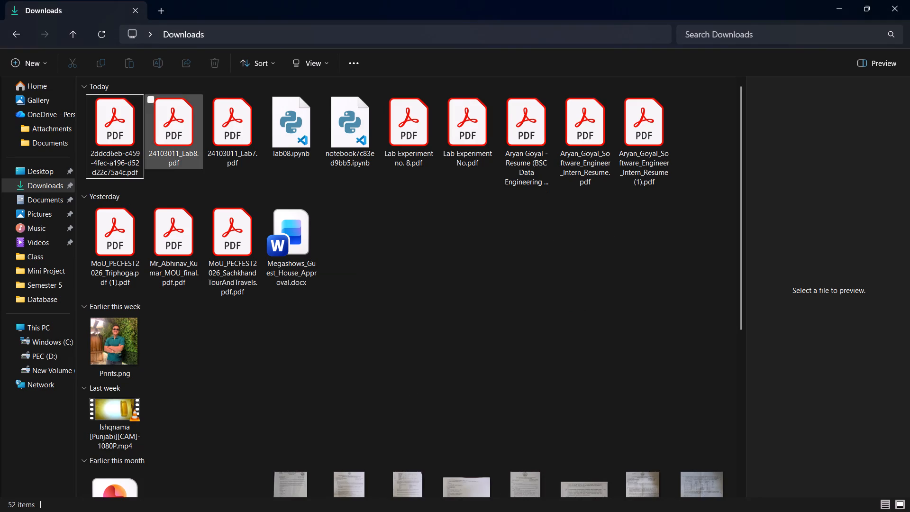
key(shift+Delete)
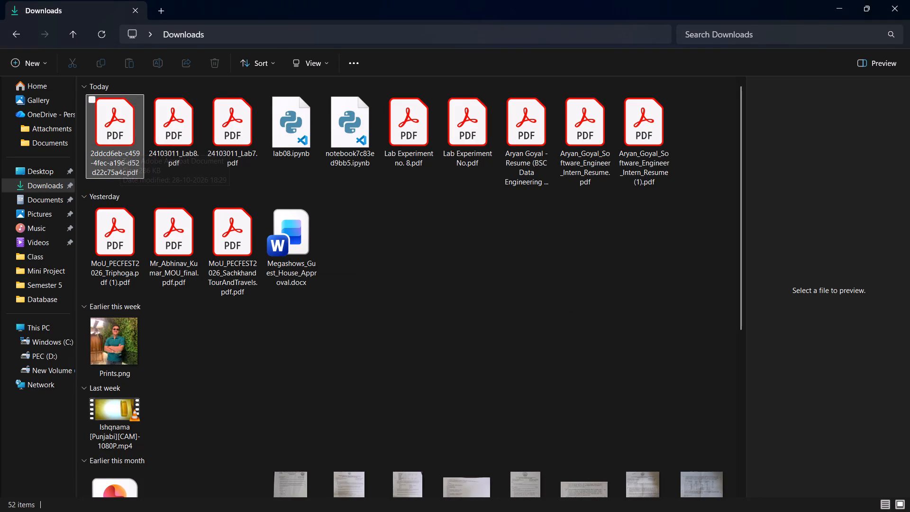
ctrl+click(528, 148)
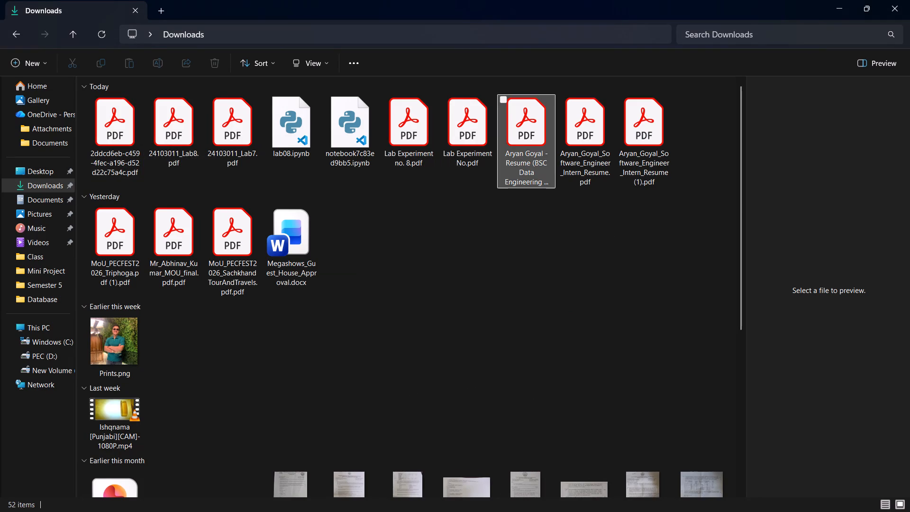
ctrl+click(116, 156)
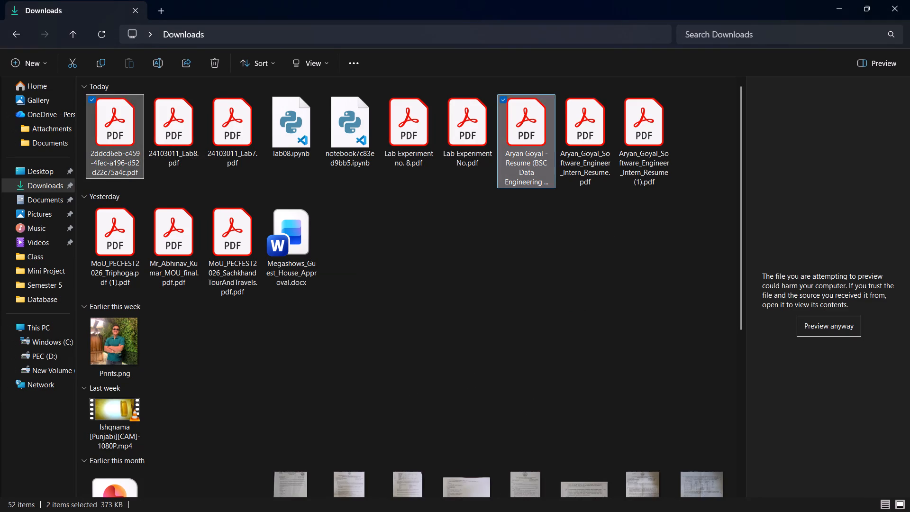
ctrl+click(593, 160)
key(shift+Delete)
key(Return)
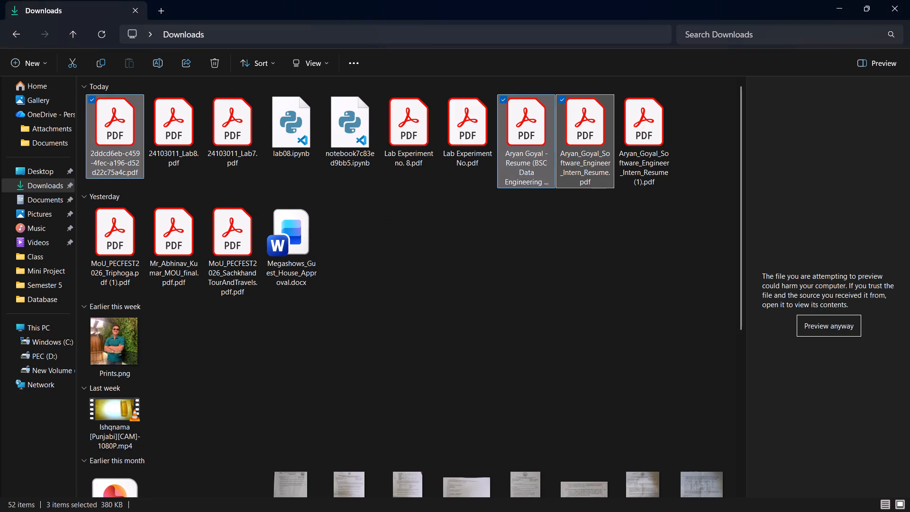
Copy the Software Engineer Intern resume PDF ending in "(1)" from Downloads.
click(456, 146)
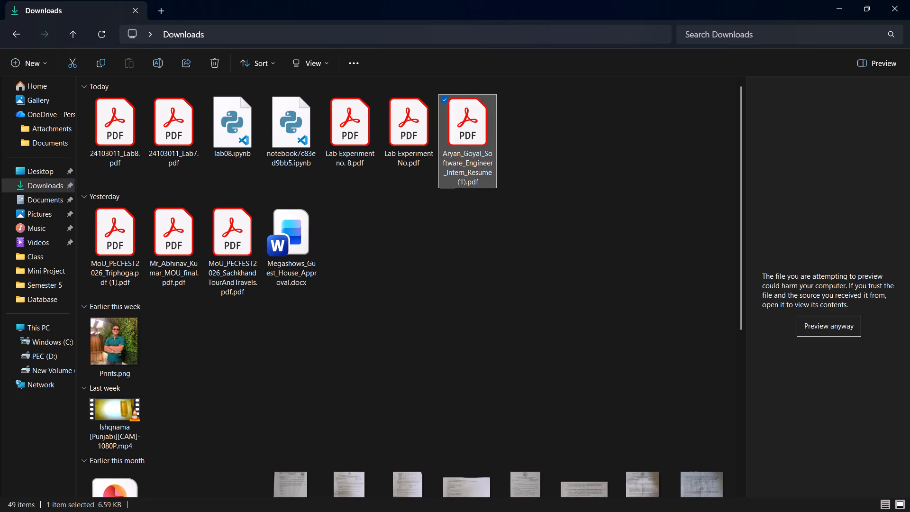
key(ctrl+c)
key(ctrl+c)
Switch to the Superset portal in the other Chrome window and open the My Profile page.
key(alt+Tab)
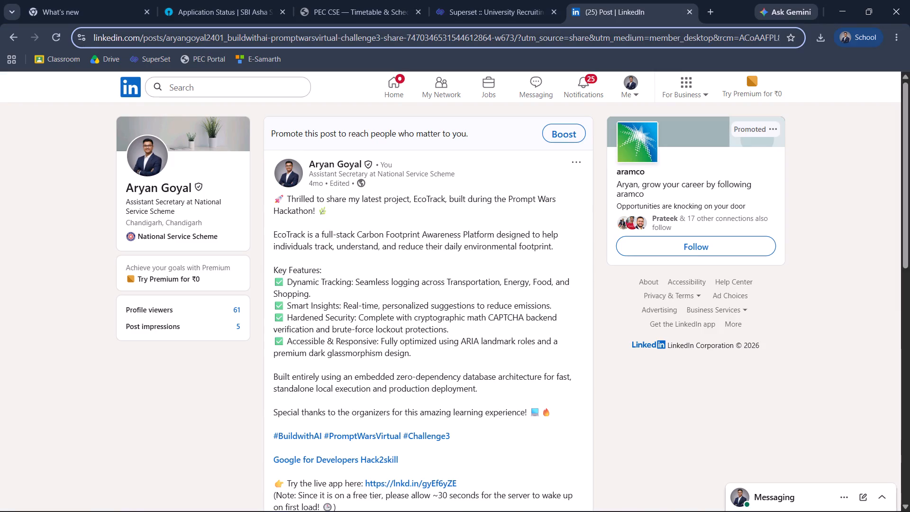
click(502, 0)
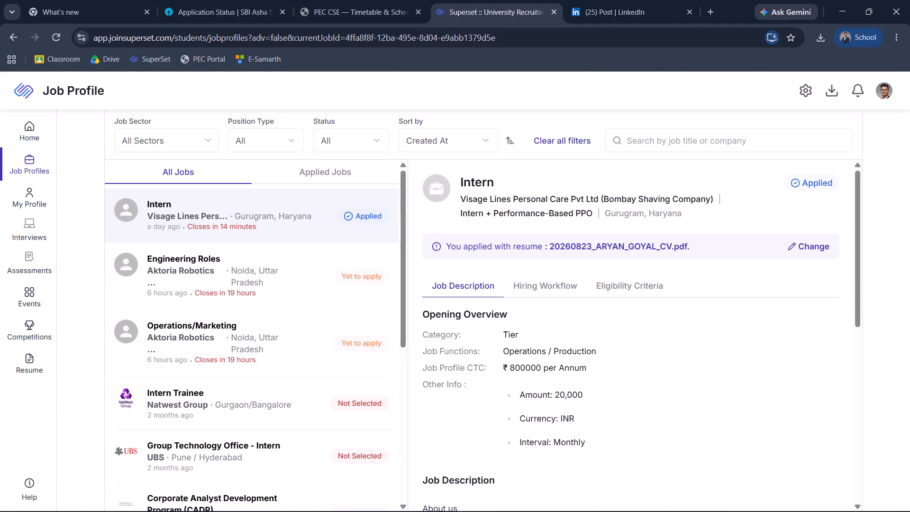
click(36, 190)
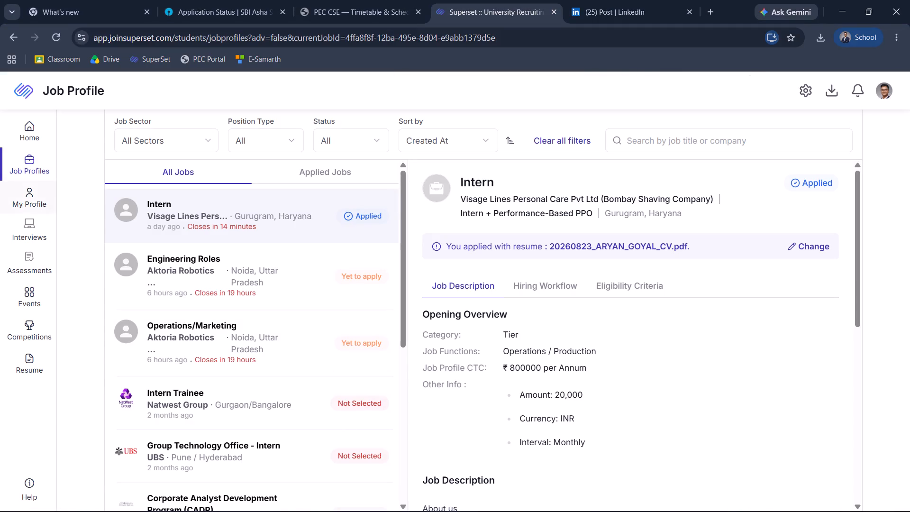
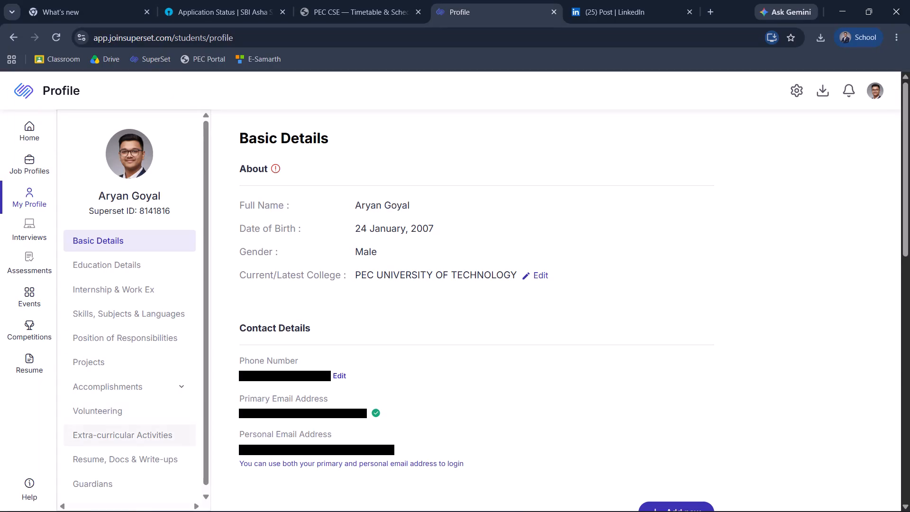
In the profile's Resume, Docs & Write-ups section, start a new resume upload with the Software Engineer Intern resume PDF ending in "(1)".
click(144, 466)
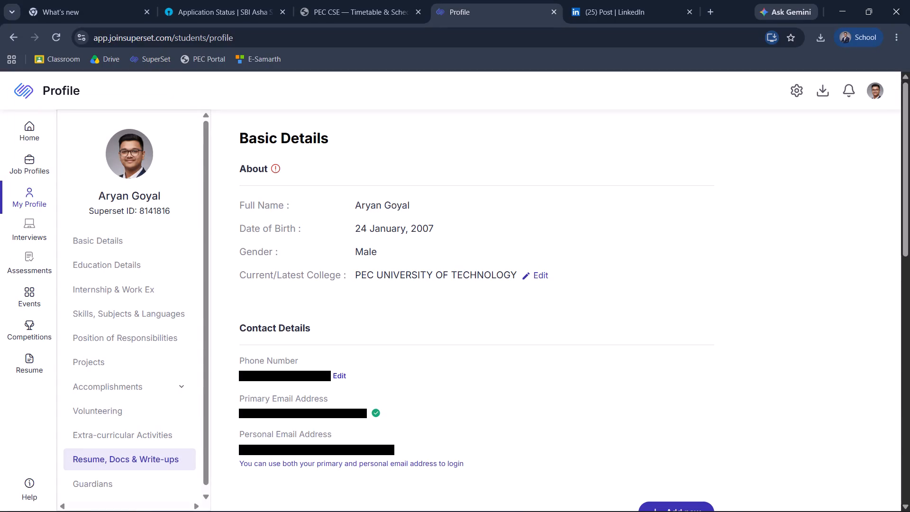
click(656, 141)
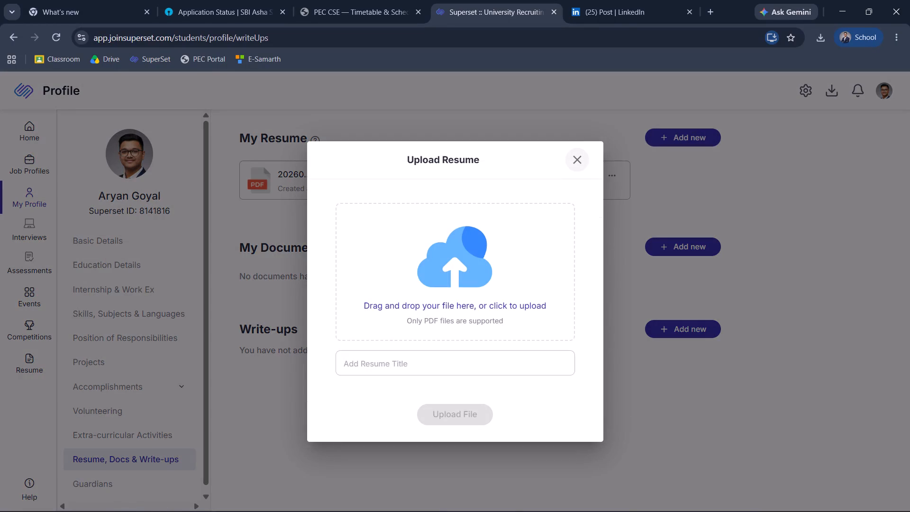
click(446, 328)
click(129, 133)
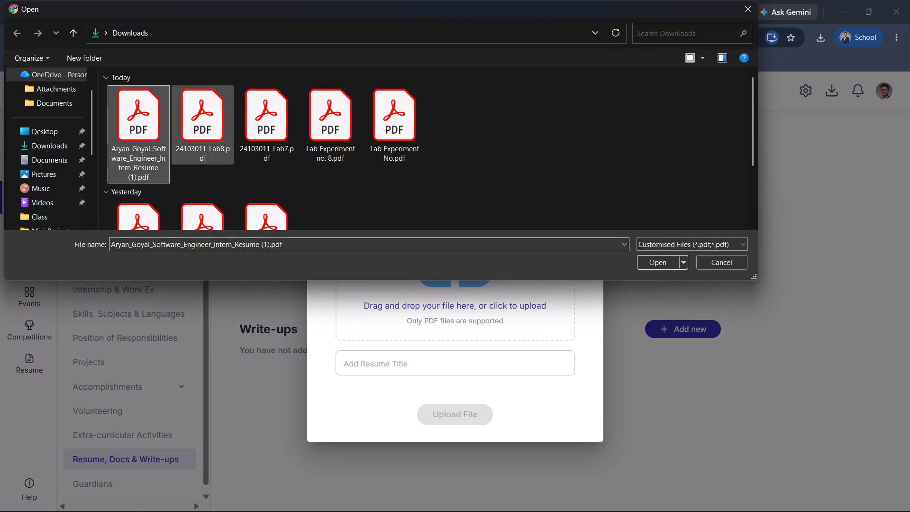
click(672, 262)
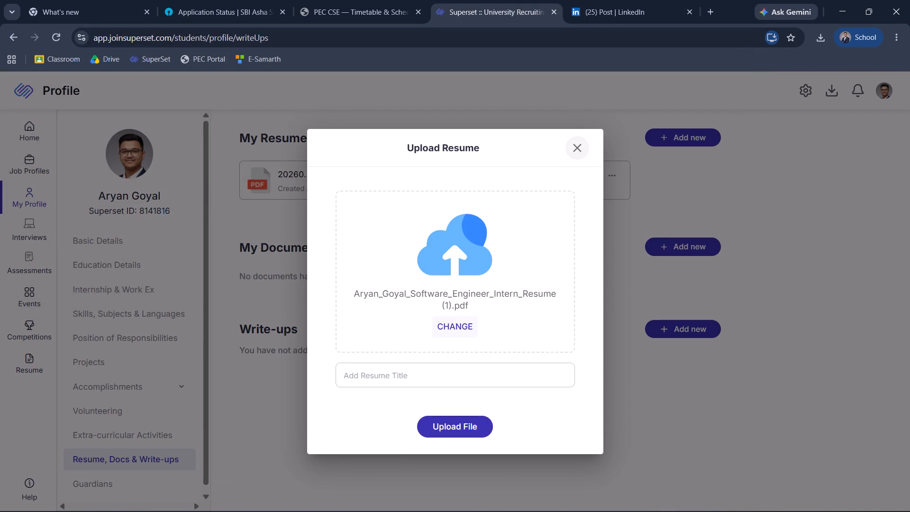
In File Explorer's Downloads folder, rename the resume PDF, replacing "Software_Engineer" with "BSC" and removing the " (1)" ending.
key(alt+Tab)
click(497, 133)
key(F2)
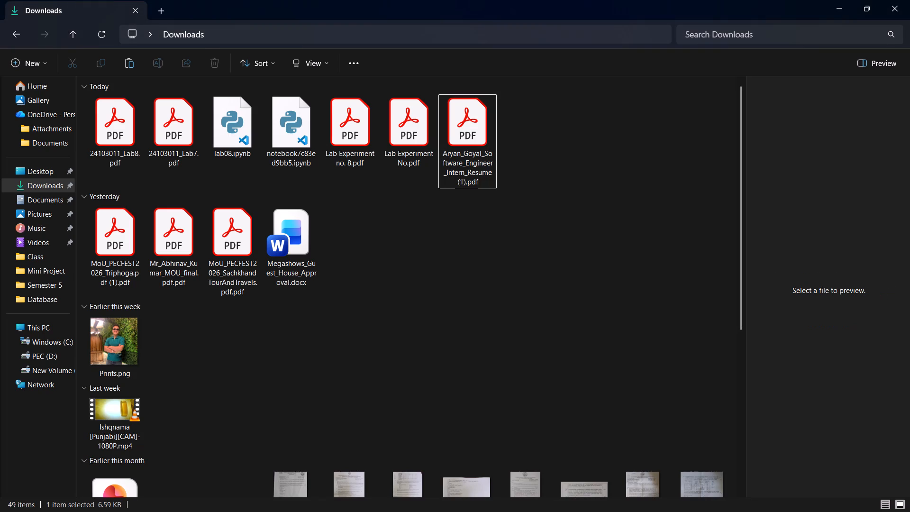
click(484, 138)
key(F2)
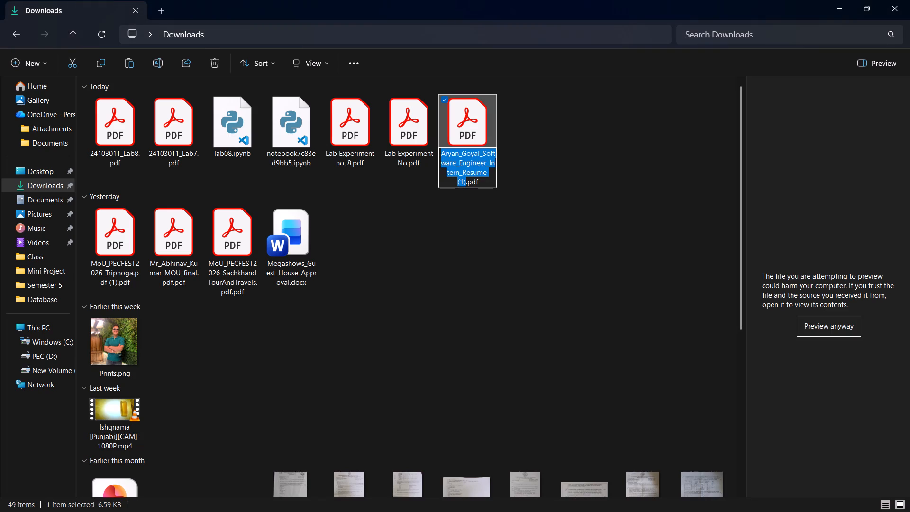
key(Right)
key(BackSpace)
key(BackSpace)
key(BackSpace)
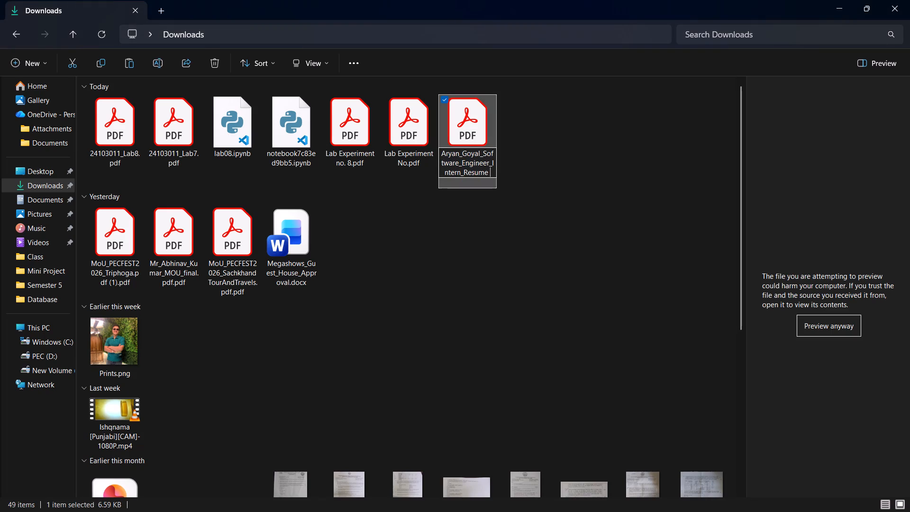
key(BackSpace)
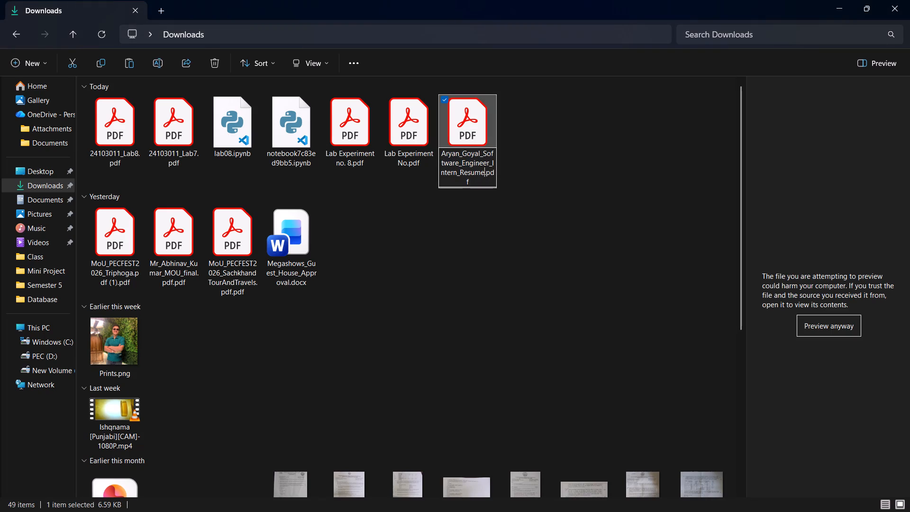
drag(489, 164, 483, 154)
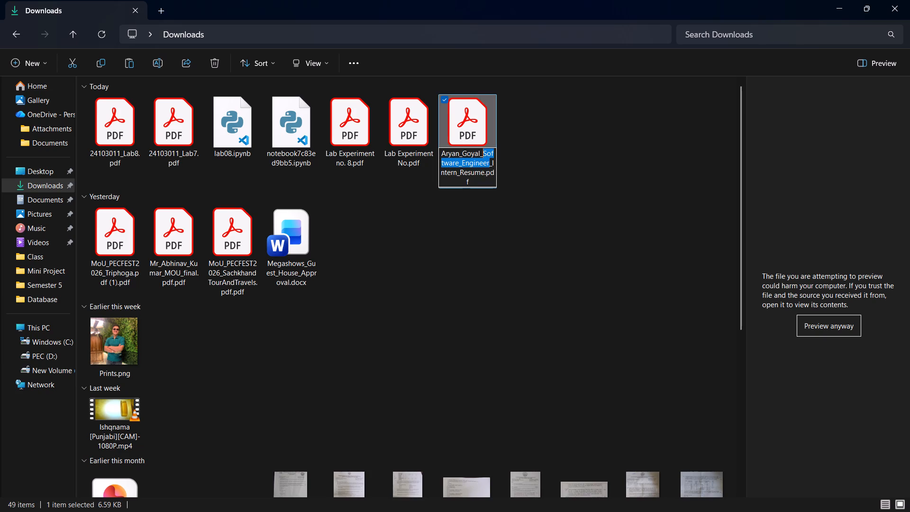
key(shift+b)
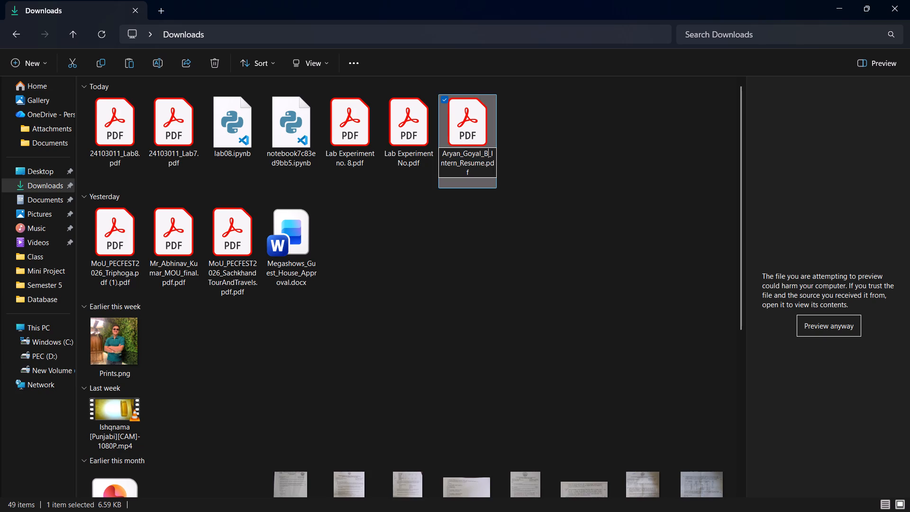
text(SC)
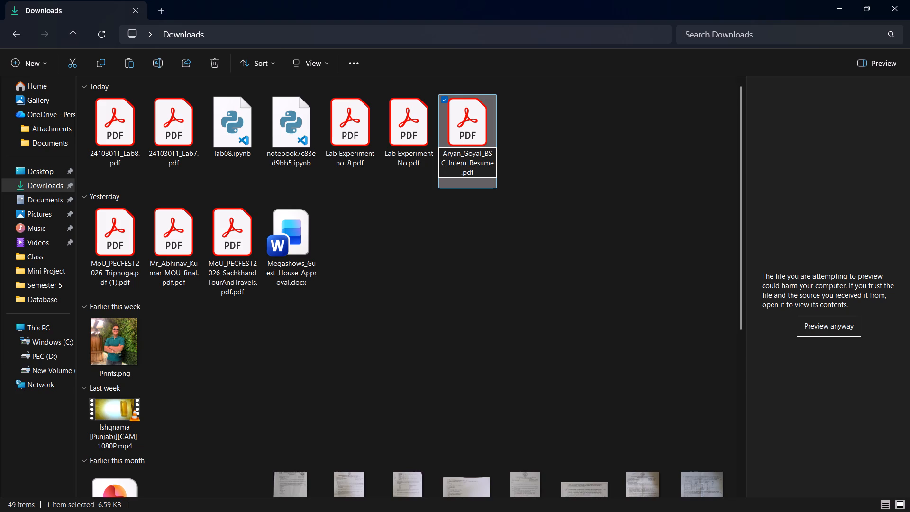
key(Return)
Copy the renamed PDF's name ending in "BSC_Intern_Resume" into the resume title on Superset and try to upload the file.
key(alt+Tab)
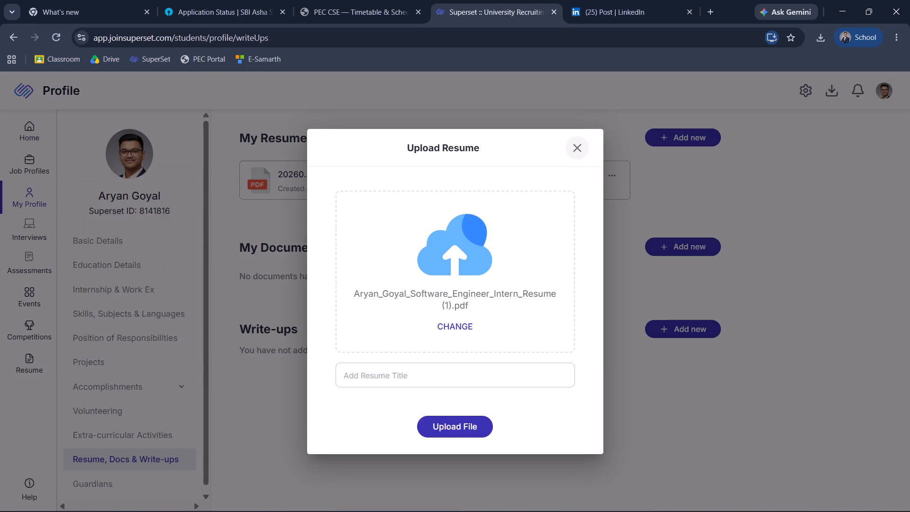
key(alt+Tab)
key(F2)
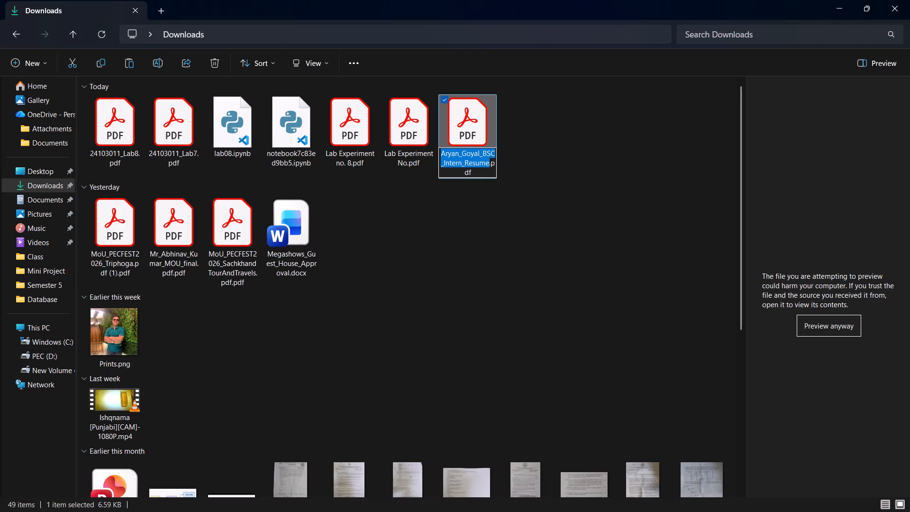
key(ctrl+c)
key(alt+Tab)
click(456, 377)
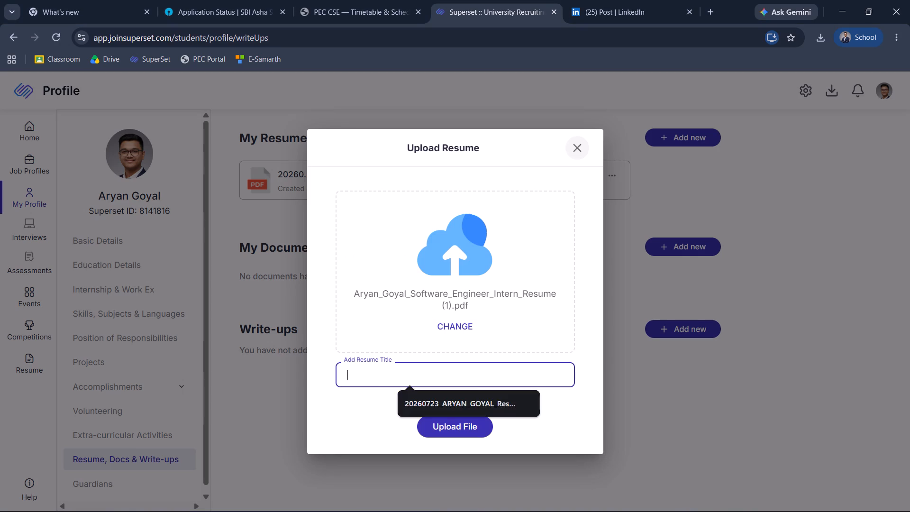
key(ctrl+v)
click(447, 427)
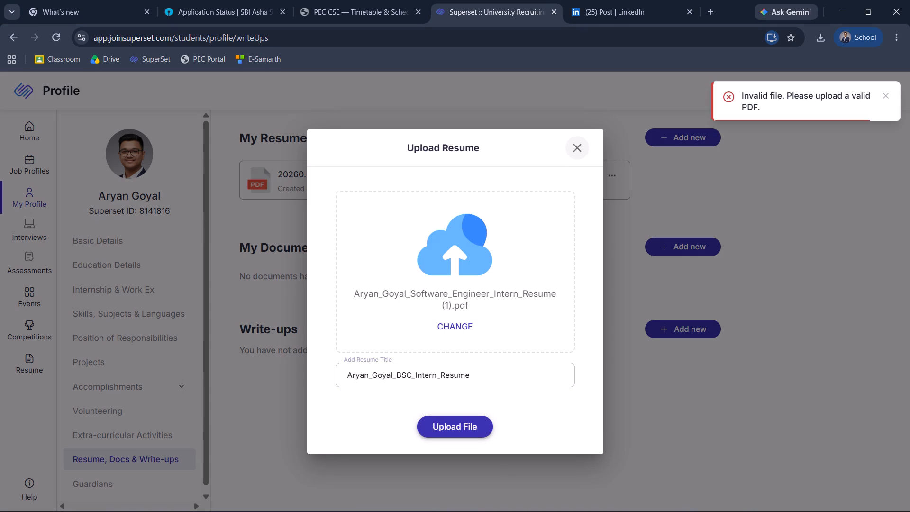
Replace the chosen file with the renamed BSC_Intern_Resume PDF from Downloads and upload it to My Resume.
key(alt+Tab)
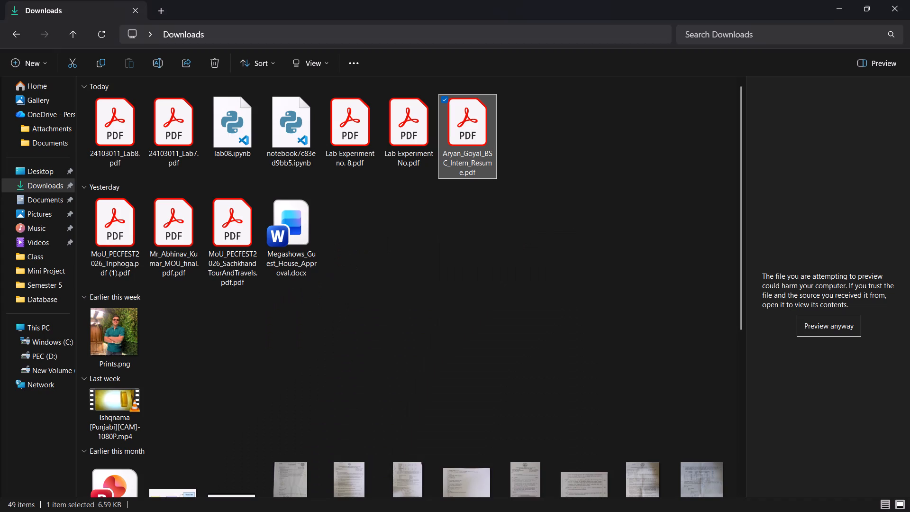
key(alt+Tab)
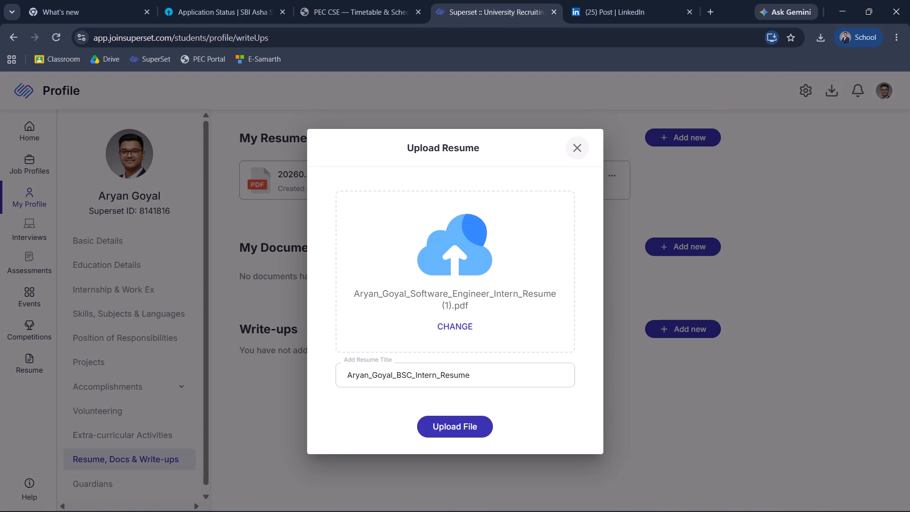
click(454, 320)
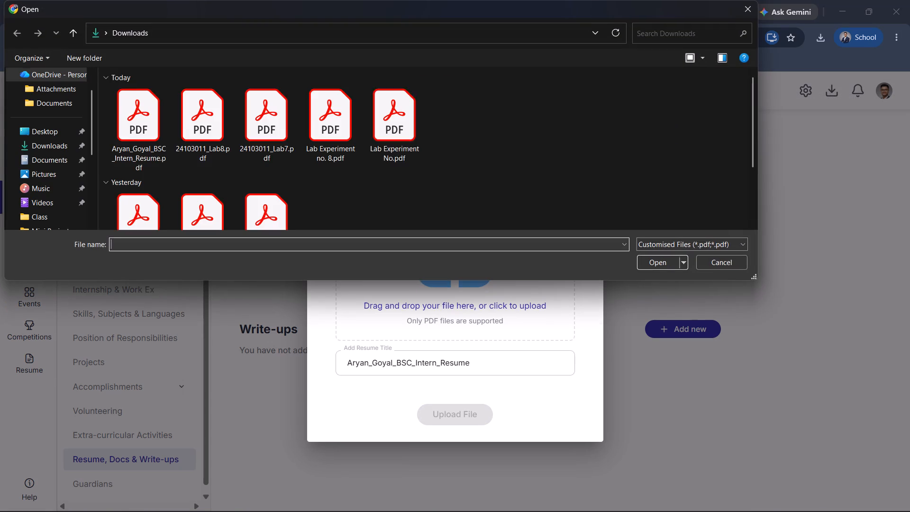
click(144, 126)
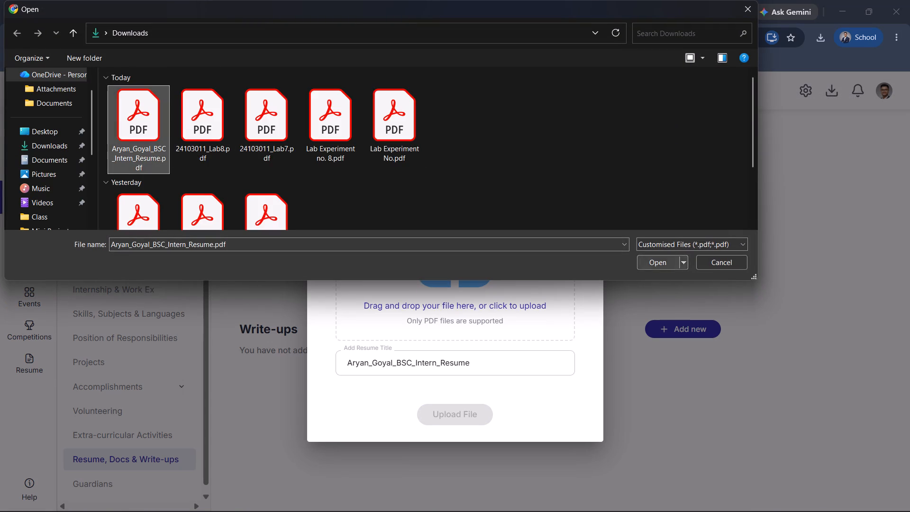
click(647, 257)
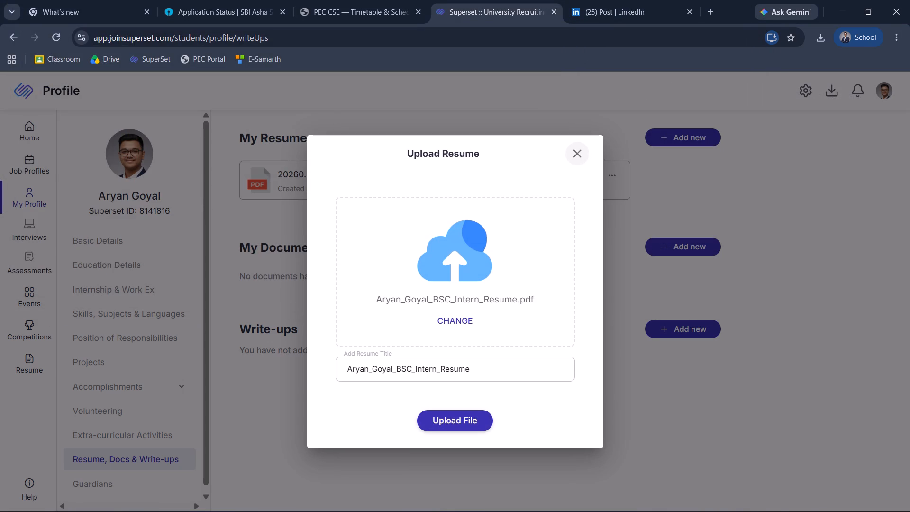
click(445, 423)
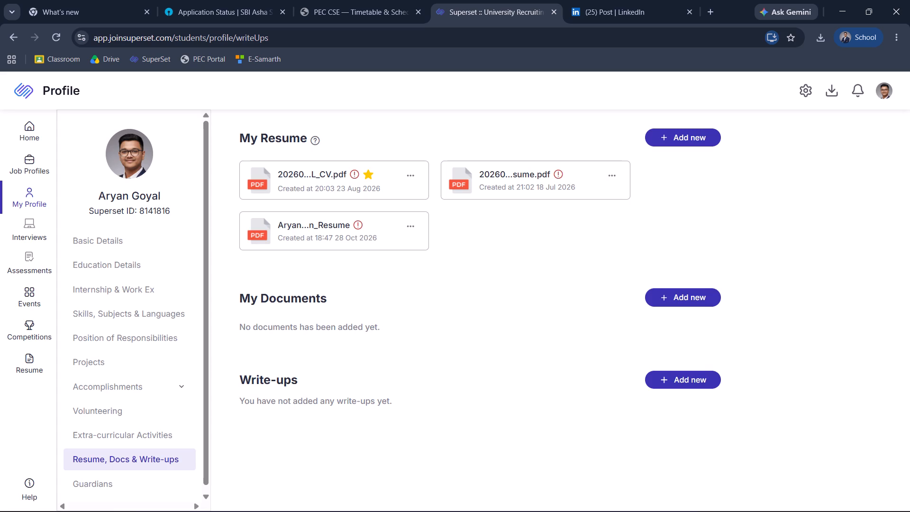
In Job Profiles, update the resume on the Bombay Shaving Company Intern application to the one titled BSC_Intern_Resume.
click(38, 180)
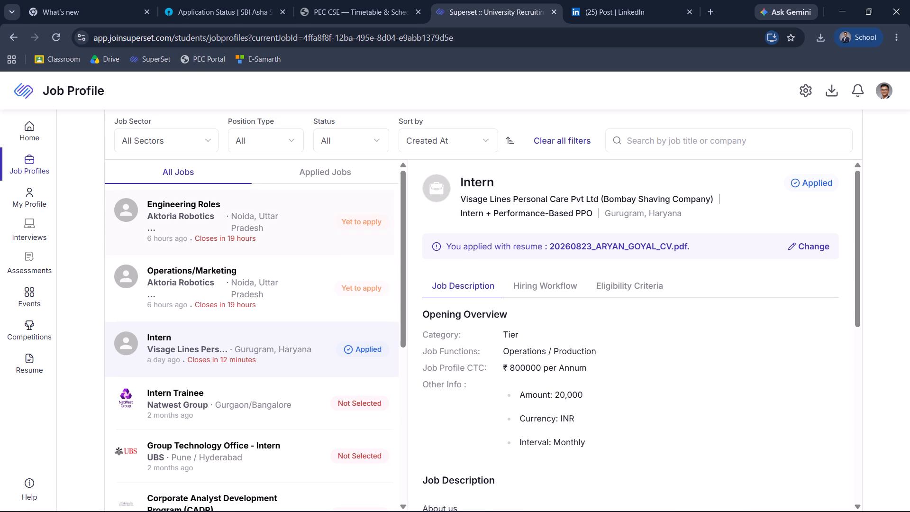
click(795, 241)
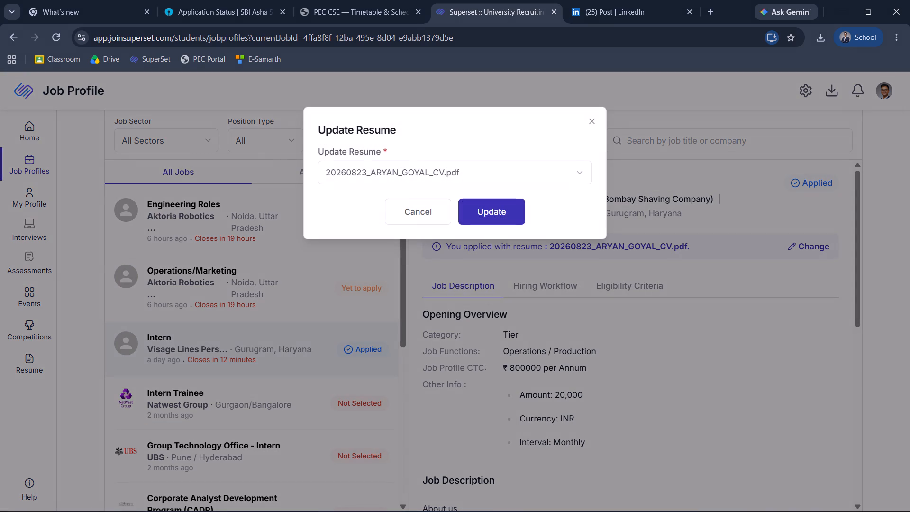
click(513, 177)
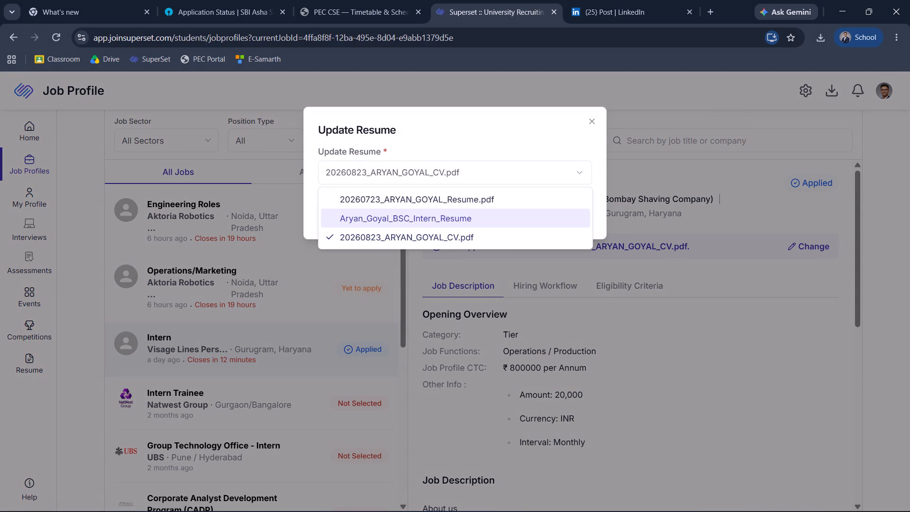
click(483, 217)
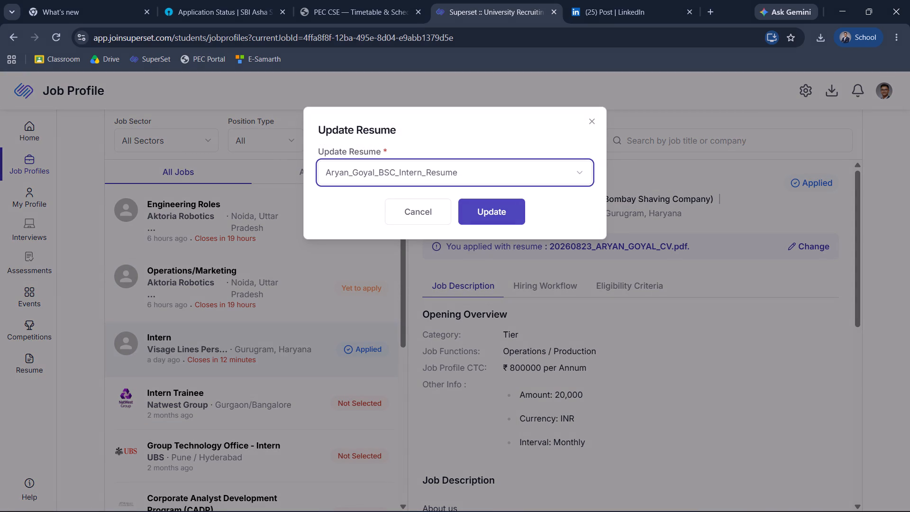
click(491, 213)
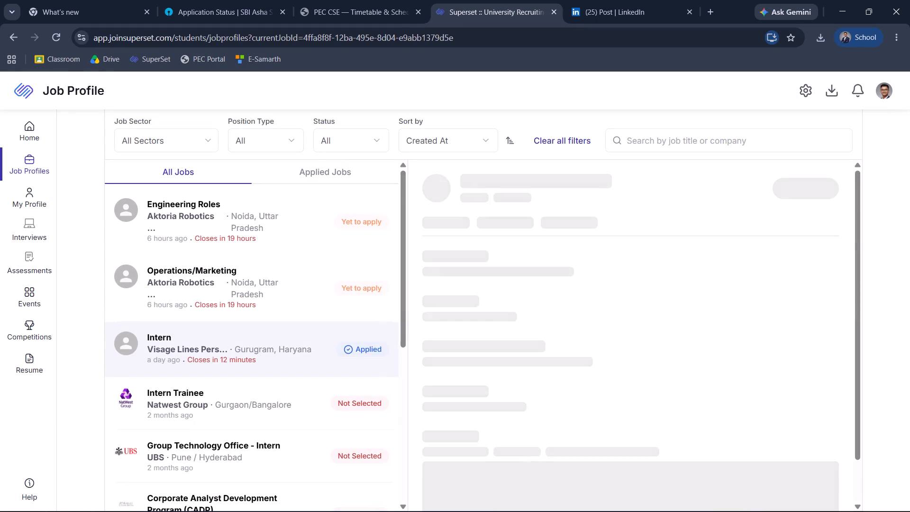
click(665, 249)
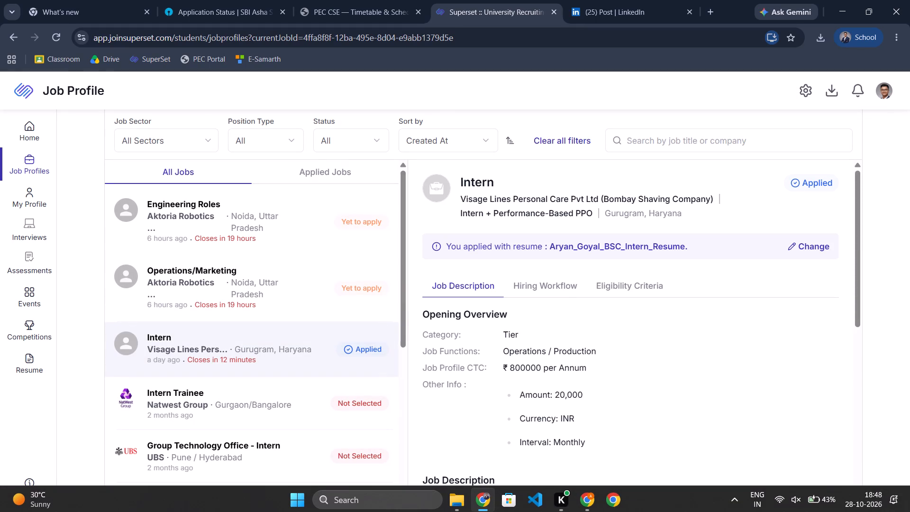
key(alt+Tab)
key(alt+Tab)
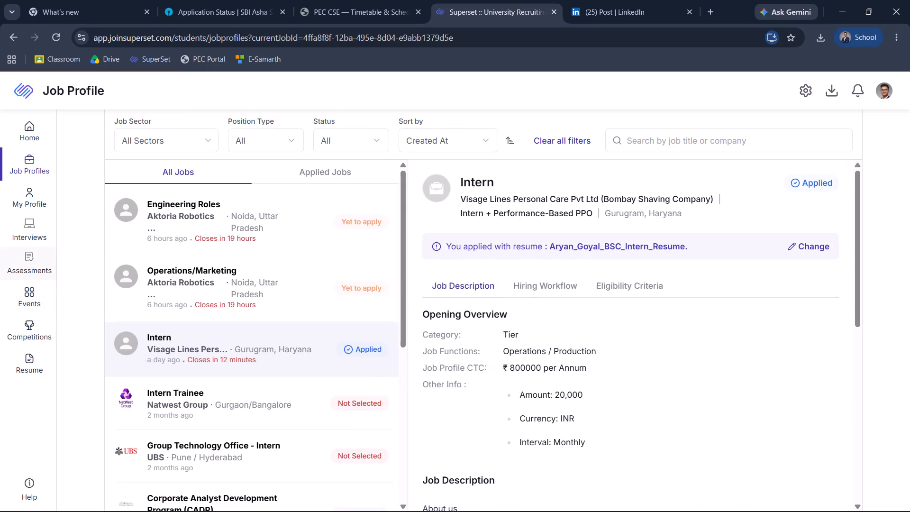
In My Profile's resume and documents section, open the uploaded BSC_Intern_Resume and read it through to the end, and close the preview.
click(29, 207)
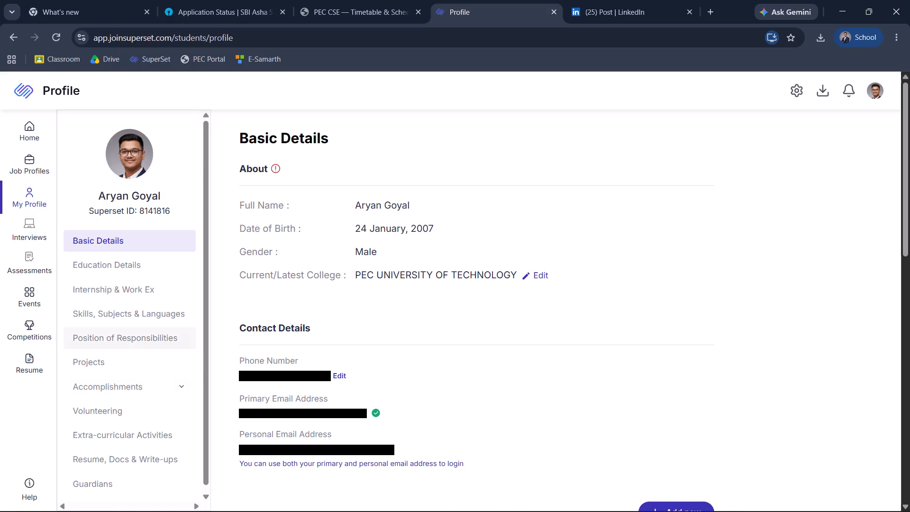
click(147, 449)
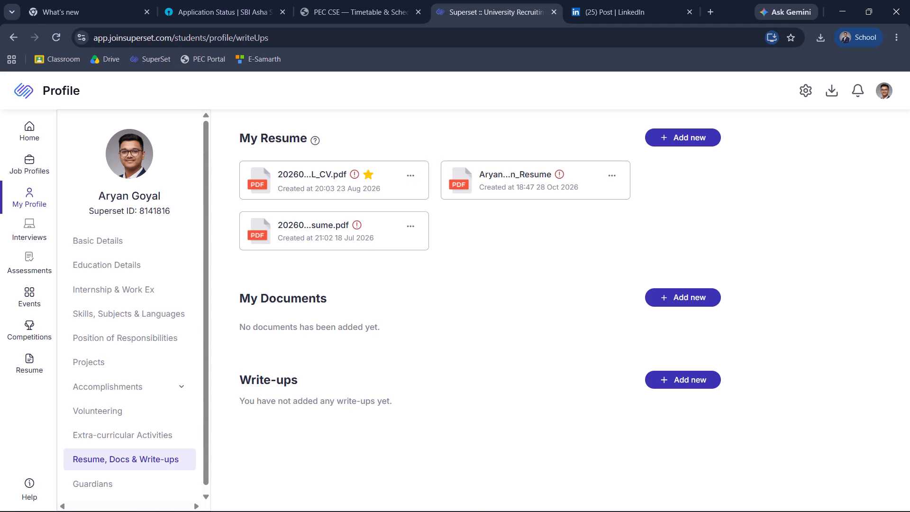
click(499, 173)
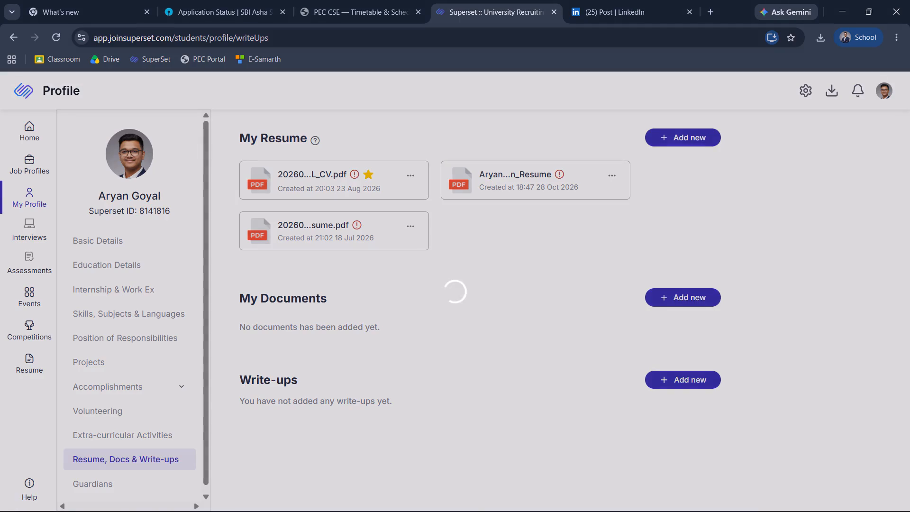
scroll(487, 271, down, 2)
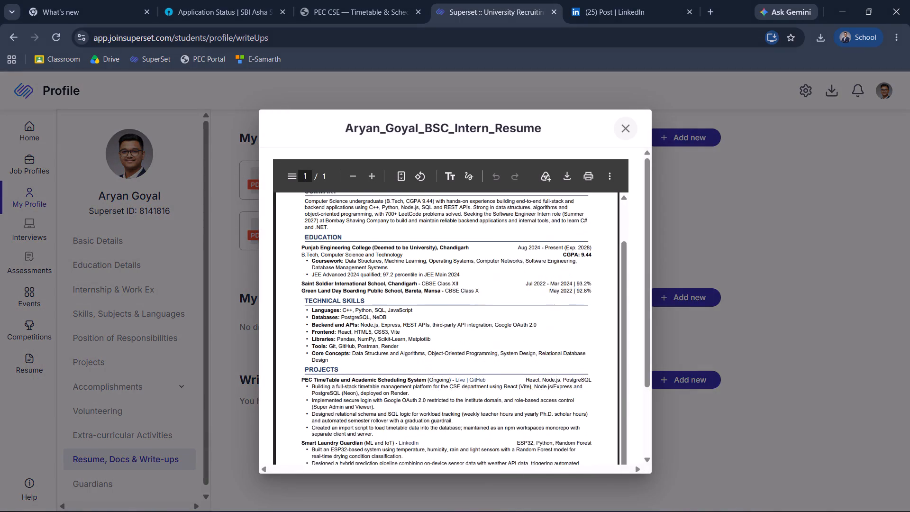
scroll(487, 271, down, 3)
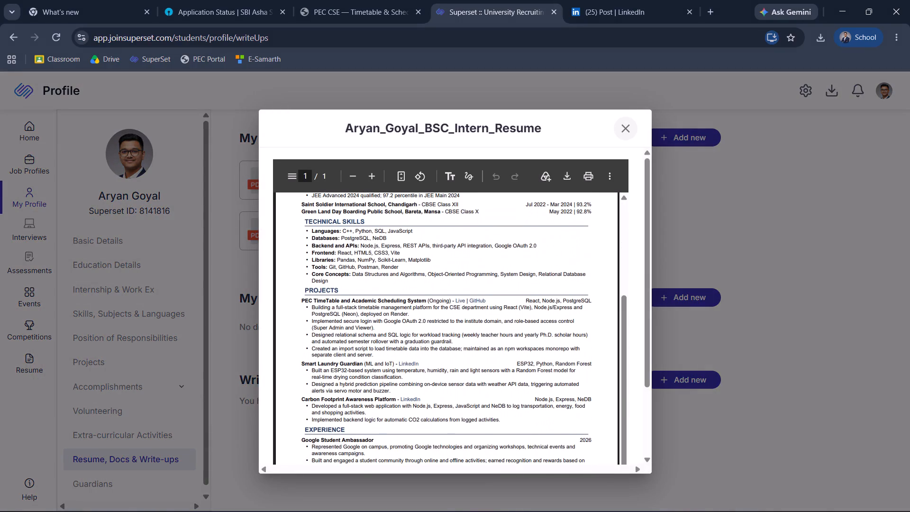
scroll(487, 271, down, 3)
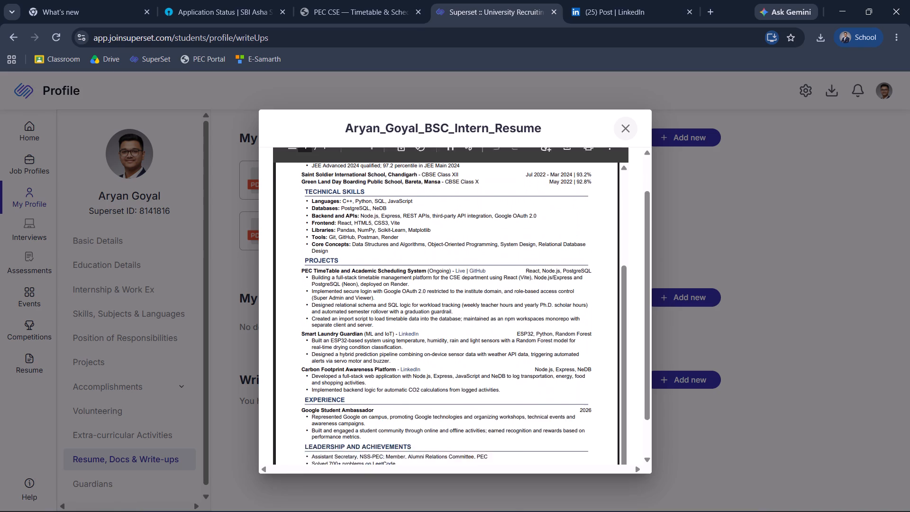
scroll(487, 271, down, 1)
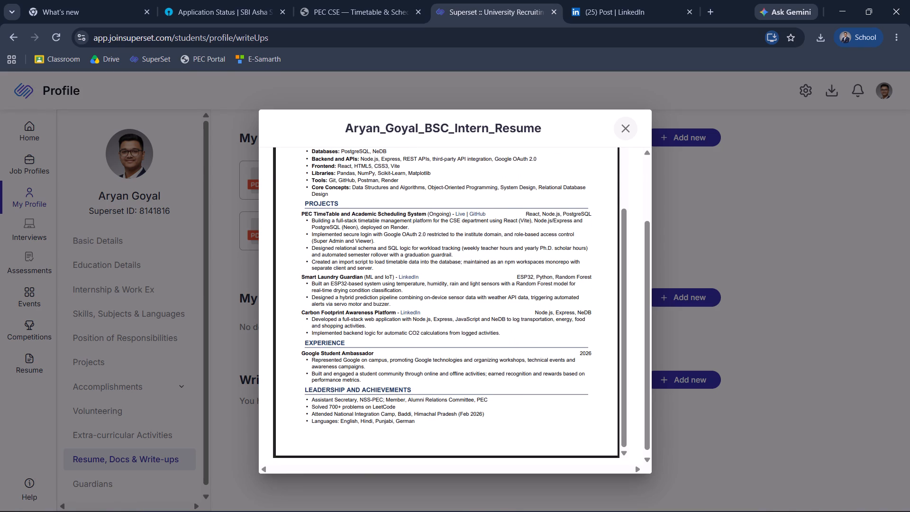
click(621, 140)
click(624, 136)
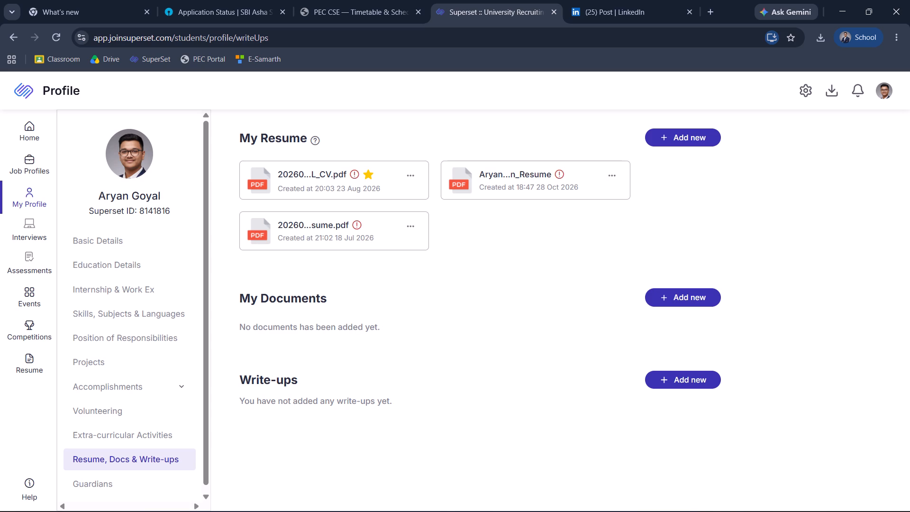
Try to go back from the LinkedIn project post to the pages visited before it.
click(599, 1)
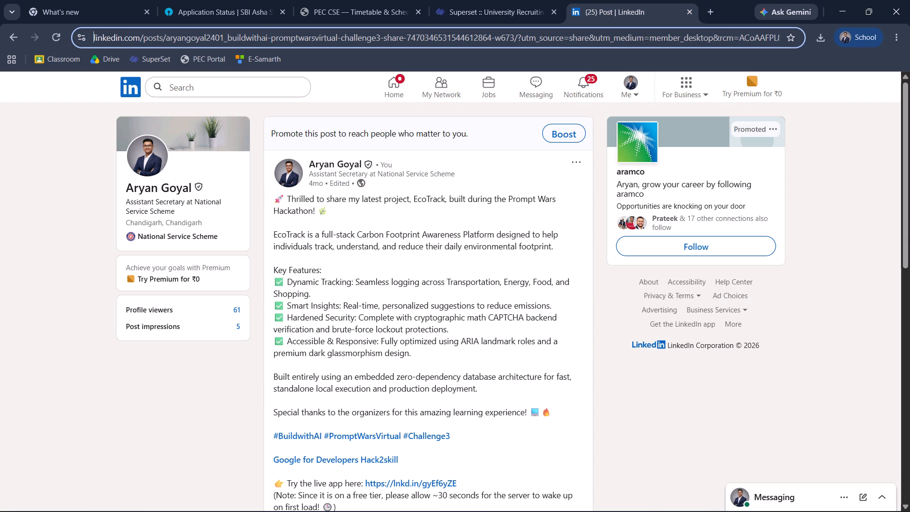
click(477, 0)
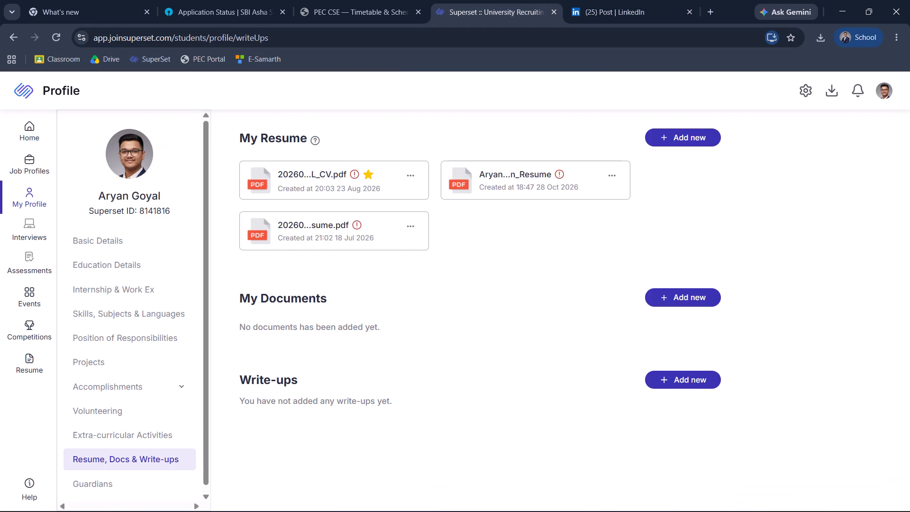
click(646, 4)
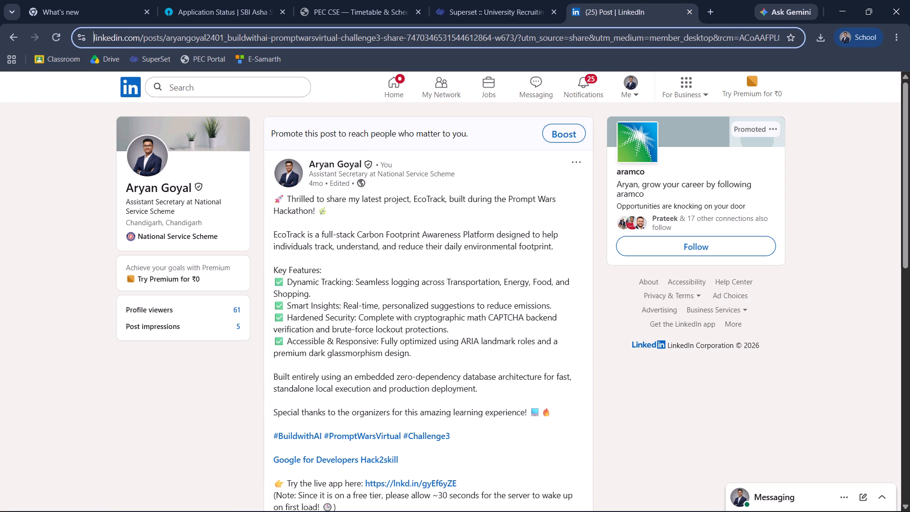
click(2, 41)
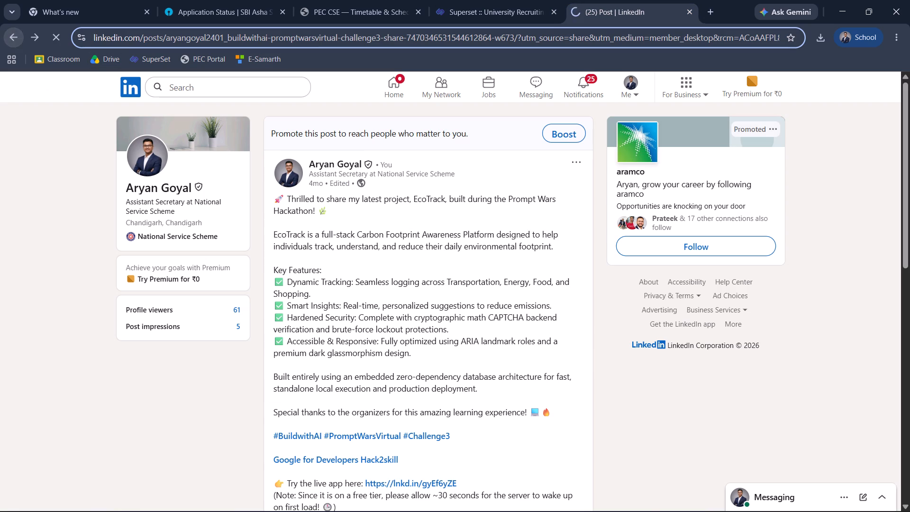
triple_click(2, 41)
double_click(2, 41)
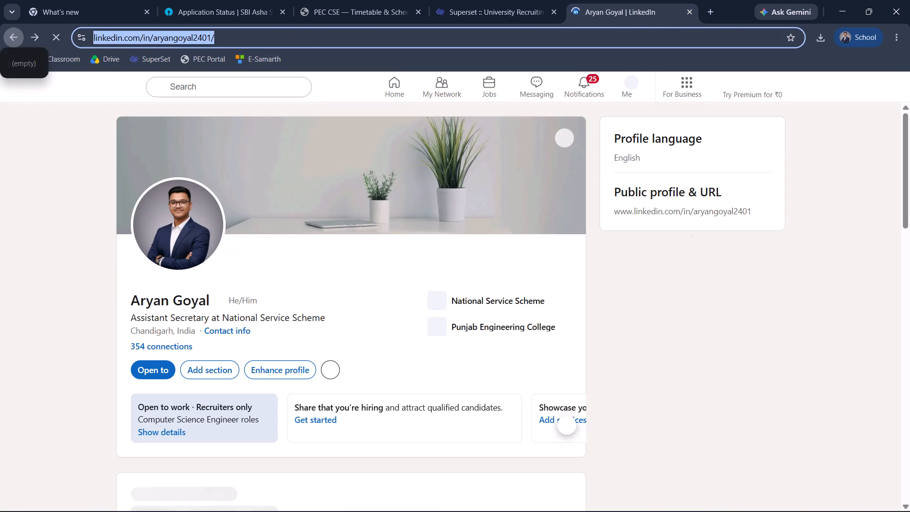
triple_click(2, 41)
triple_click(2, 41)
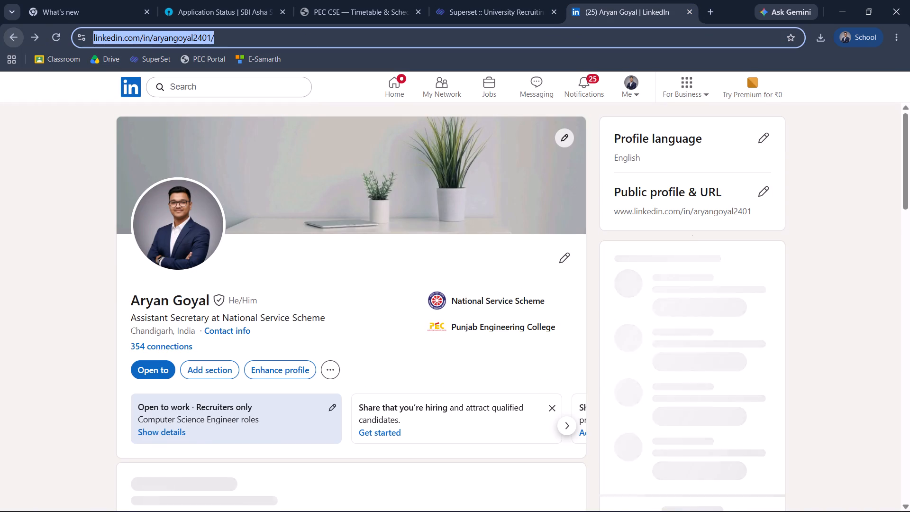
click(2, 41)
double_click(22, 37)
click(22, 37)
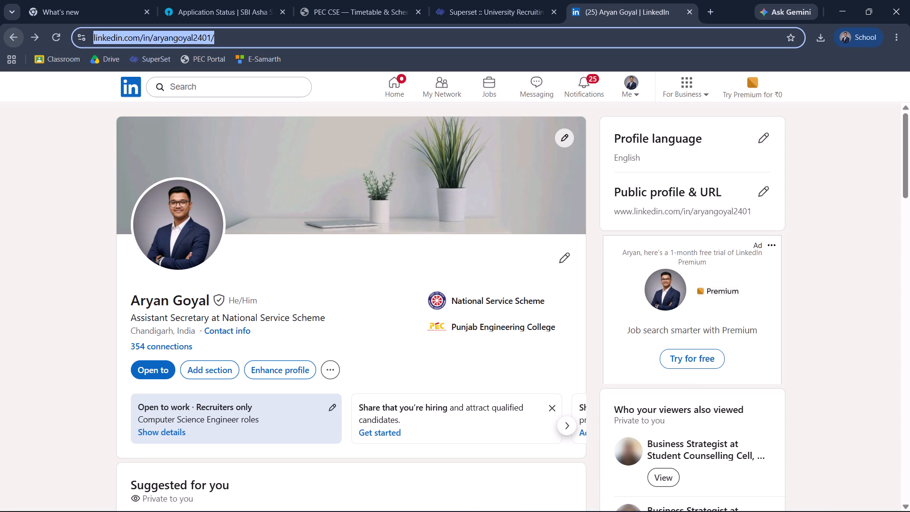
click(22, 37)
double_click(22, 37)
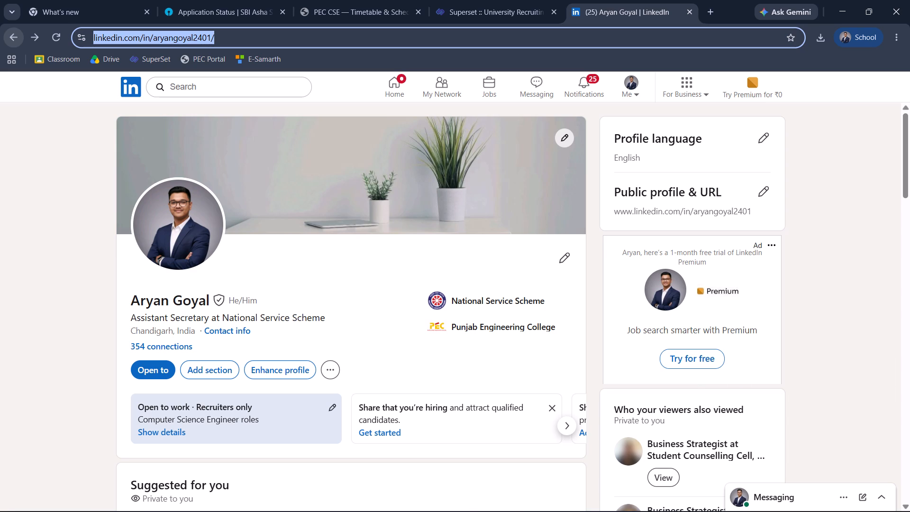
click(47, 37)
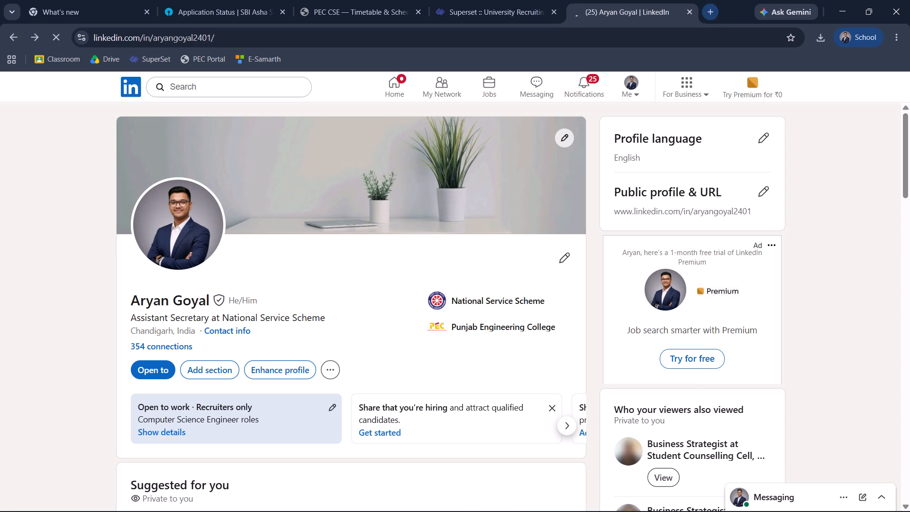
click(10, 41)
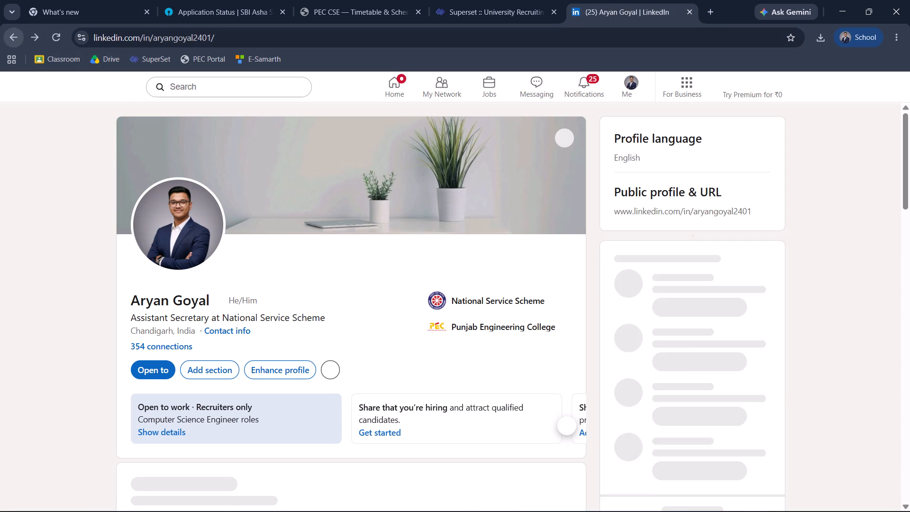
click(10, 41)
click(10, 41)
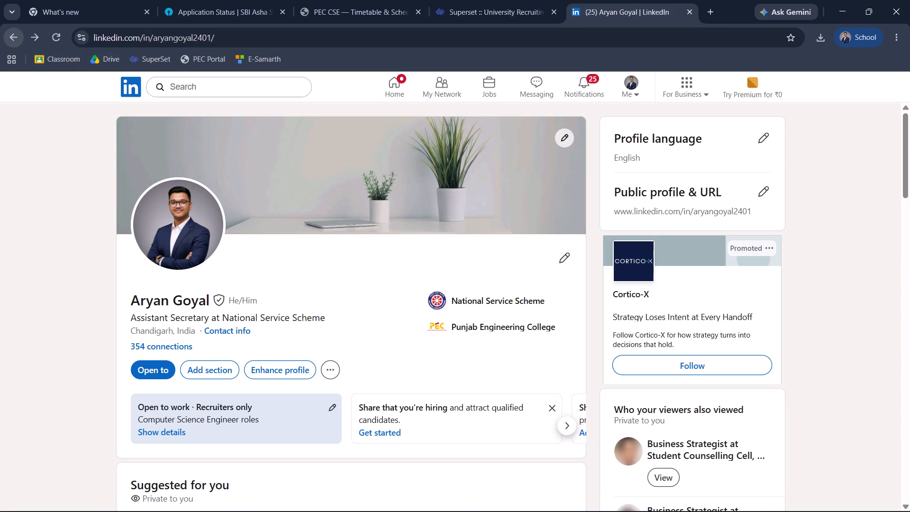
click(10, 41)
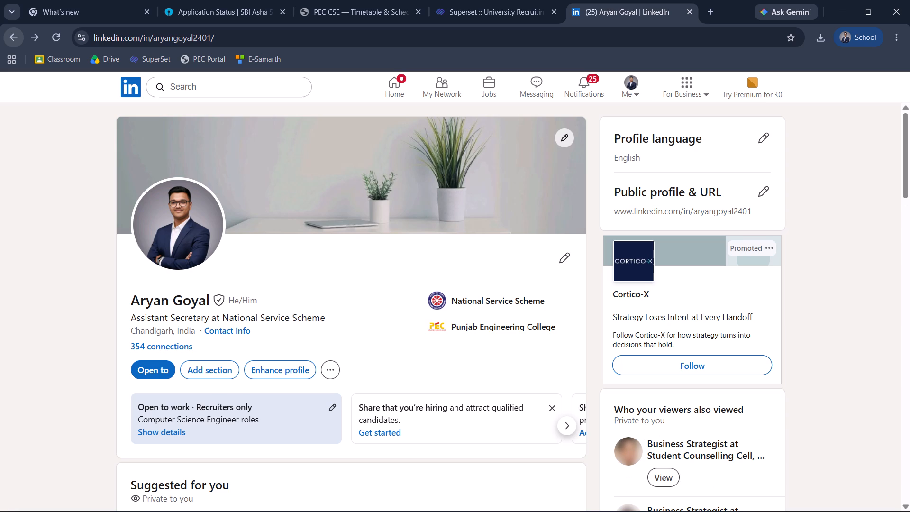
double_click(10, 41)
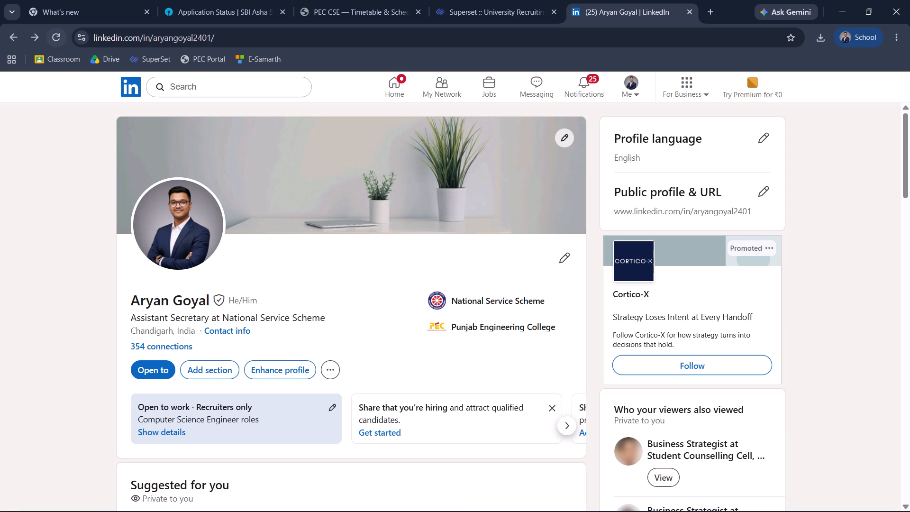
Open Gmail in a new tab and close the LinkedIn tab.
click(705, 10)
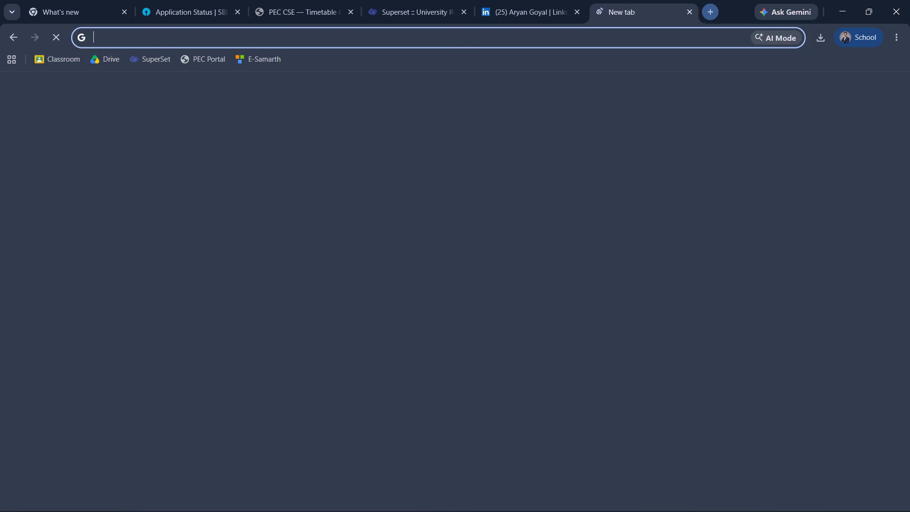
click(574, 10)
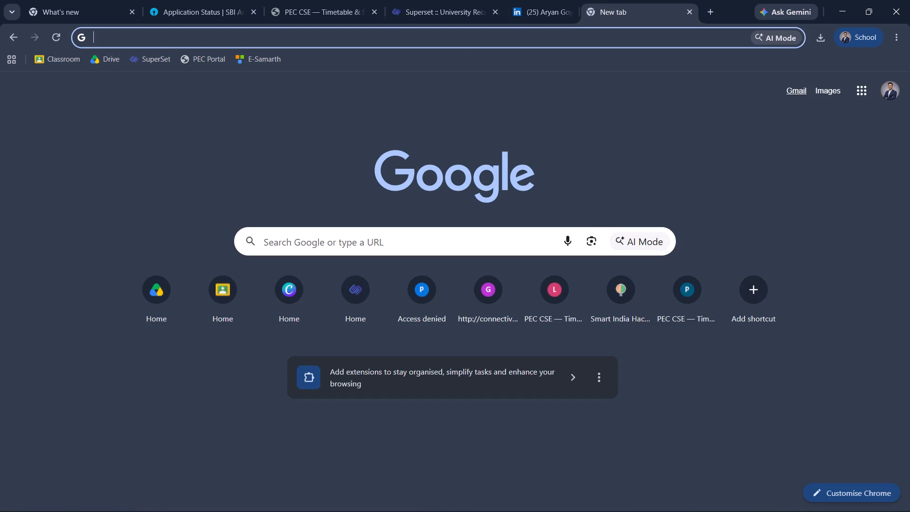
click(794, 88)
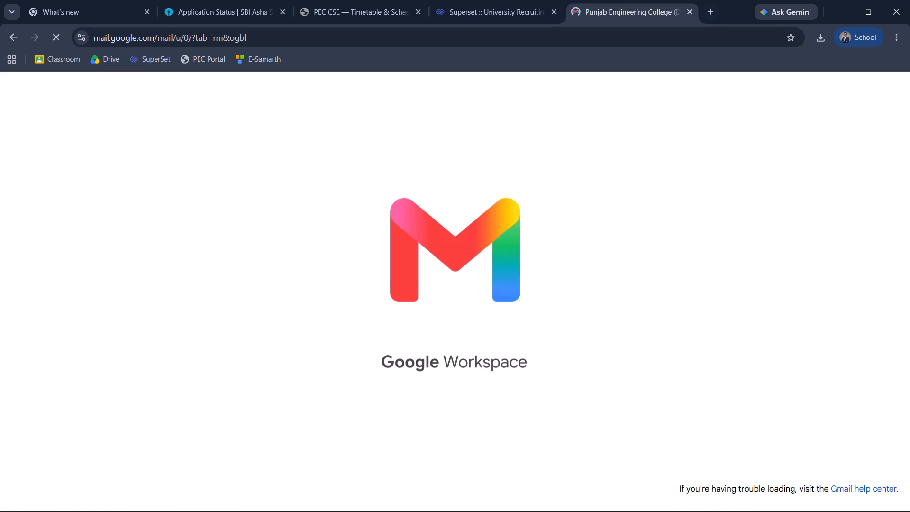
Search Google for "sih" in a new tab, open the SIH 2025 shortlisted teams result, and go to the site's home page.
click(708, 6)
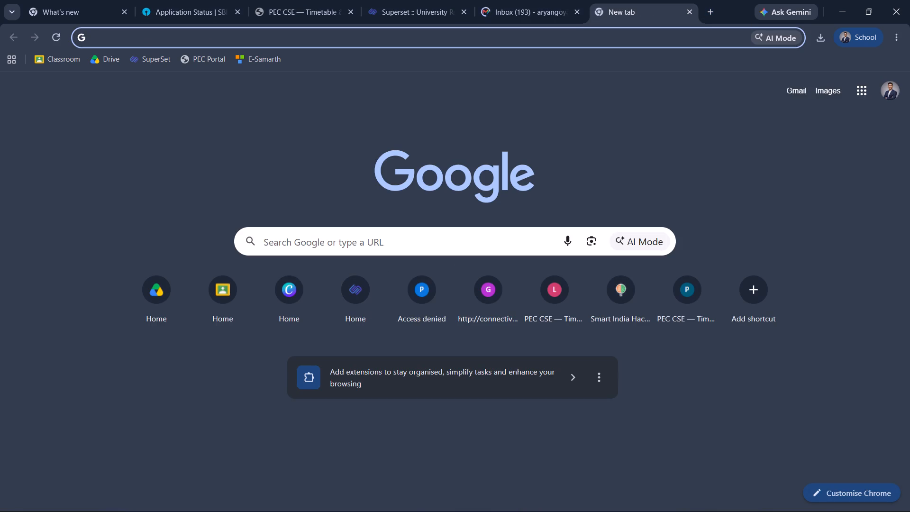
click(402, 244)
text(sih)
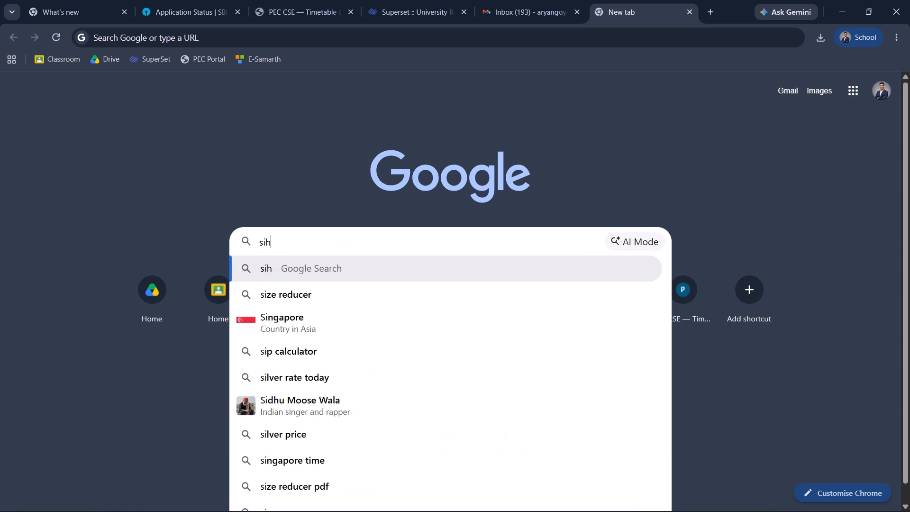
key(Return)
scroll(249, 222, down, 1)
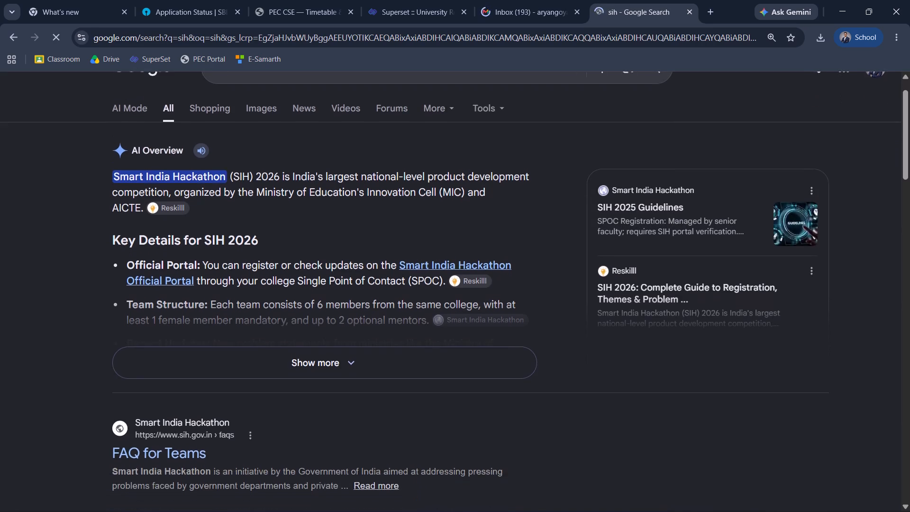
scroll(249, 222, down, 4)
scroll(249, 222, up, 5)
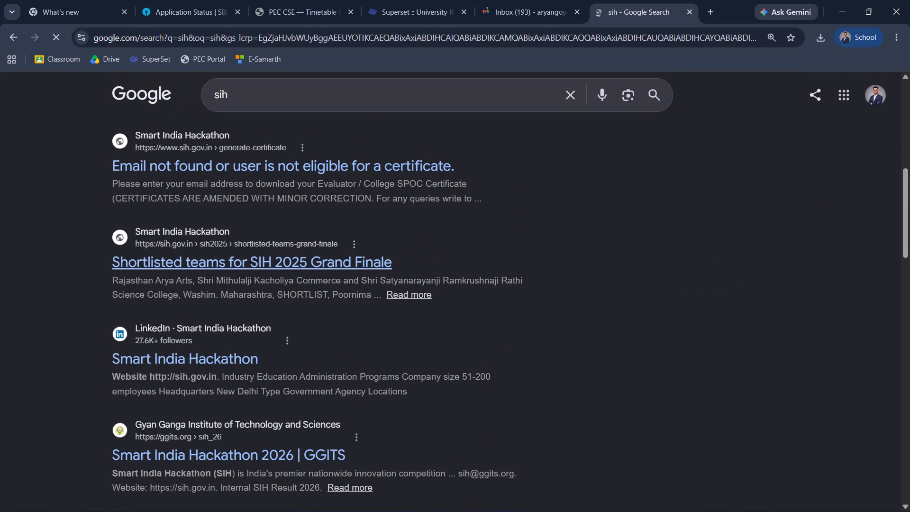
click(245, 255)
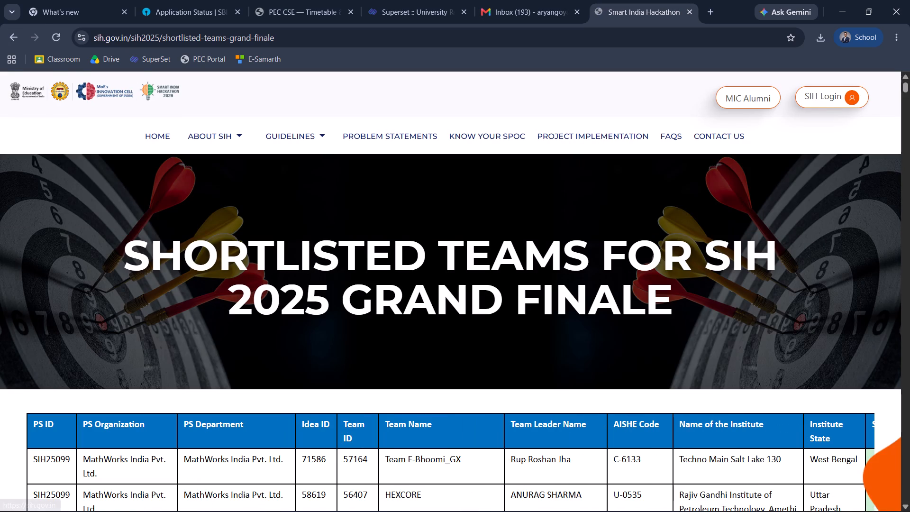
click(160, 137)
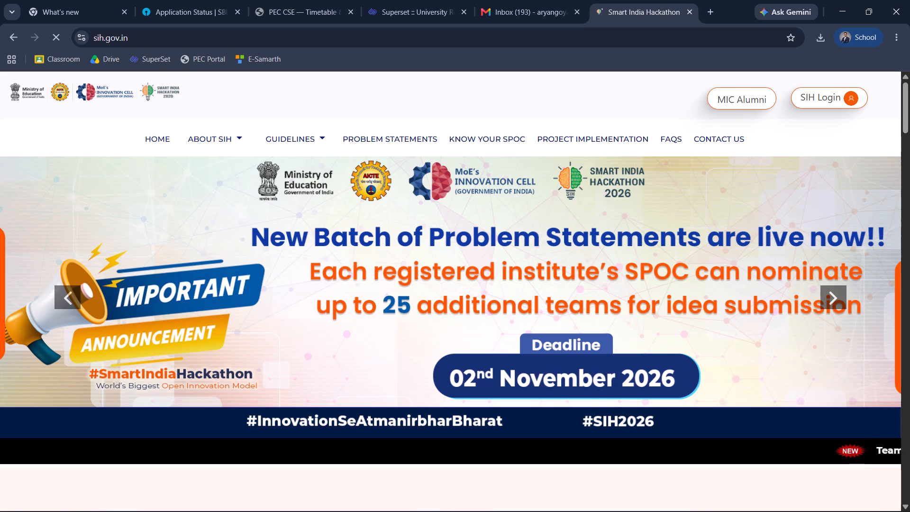
scroll(427, 328, down, 2)
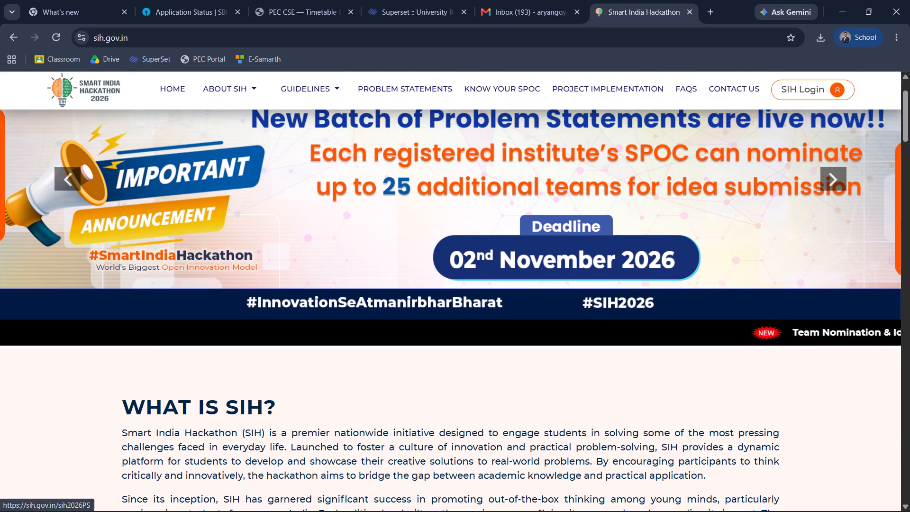
scroll(427, 328, down, 1)
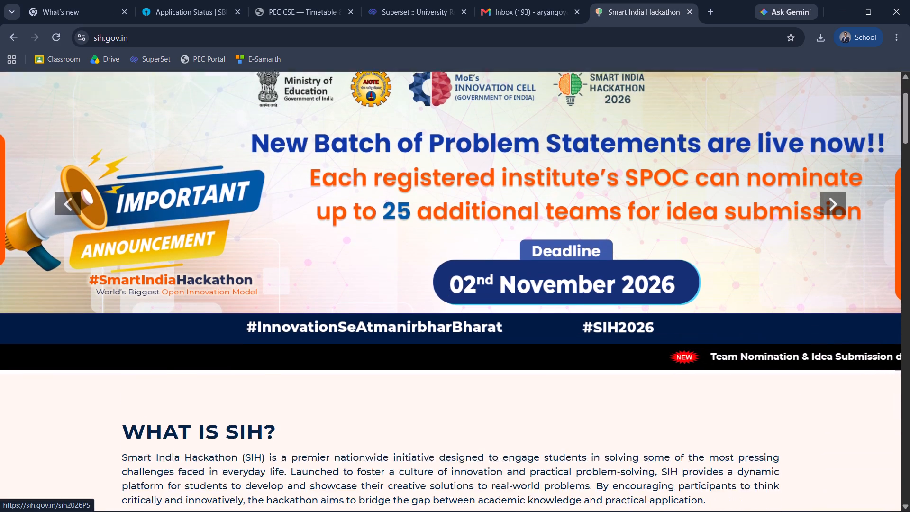
scroll(427, 328, down, 1)
scroll(427, 328, up, 4)
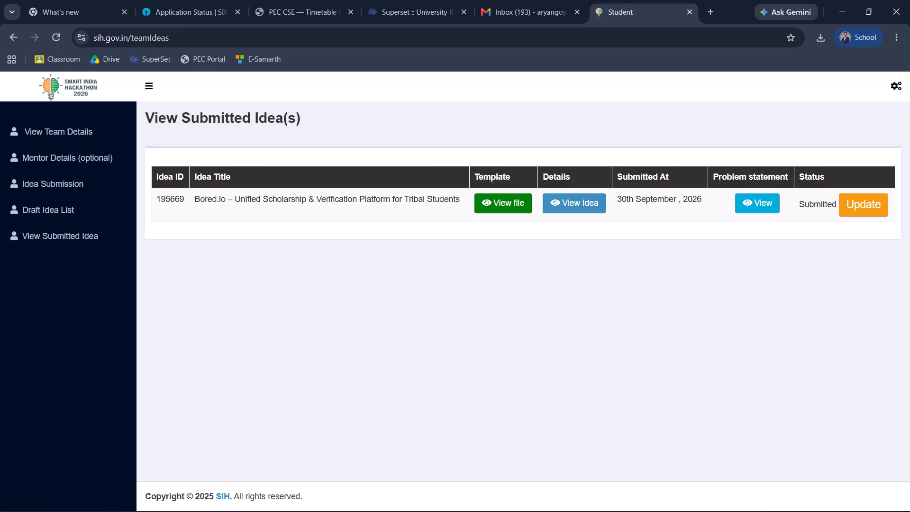
Open the update form for the submitted Bored.io idea and review its fields, including the full Abstract/Summary text.
click(876, 209)
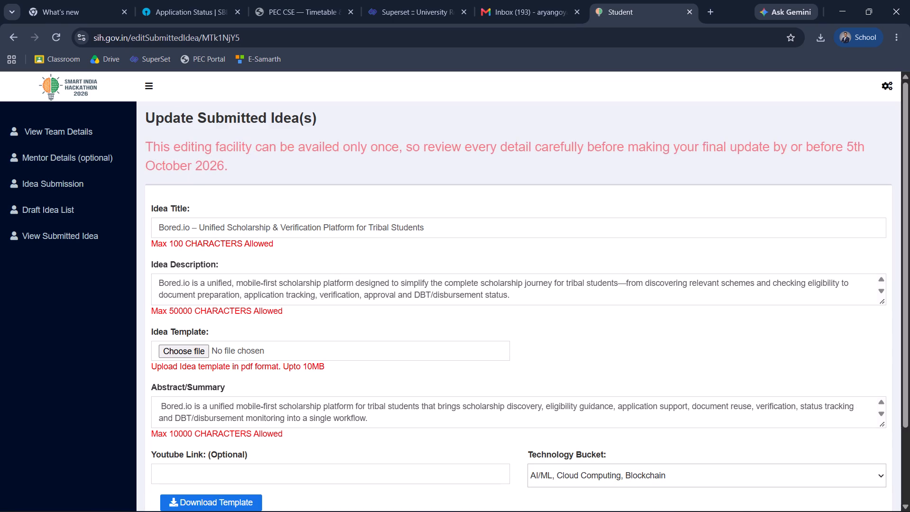
scroll(713, 364, down, 4)
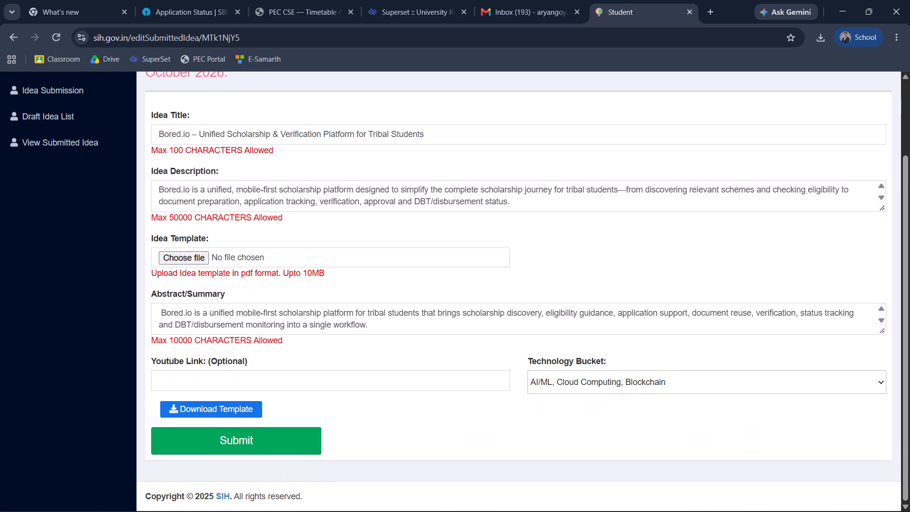
click(573, 330)
scroll(573, 330, left, 1)
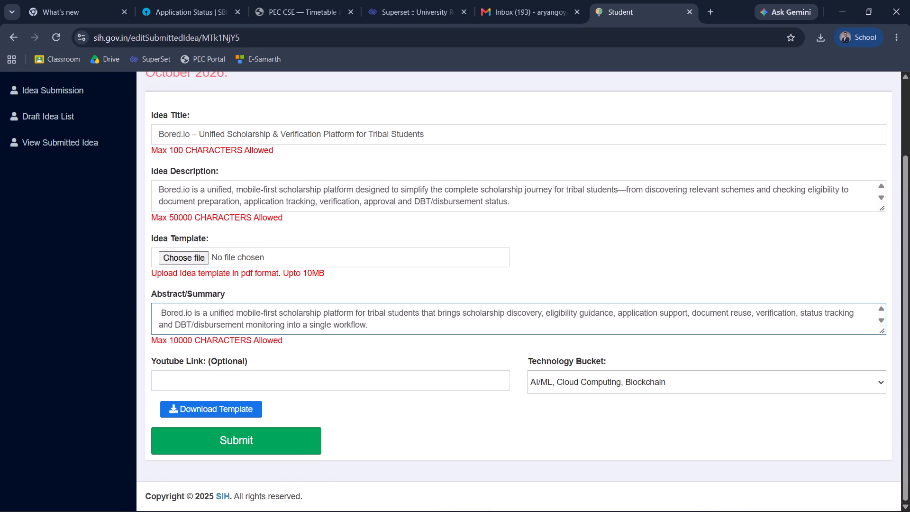
scroll(573, 330, left, 2)
scroll(573, 330, down, 1)
scroll(568, 356, up, 2)
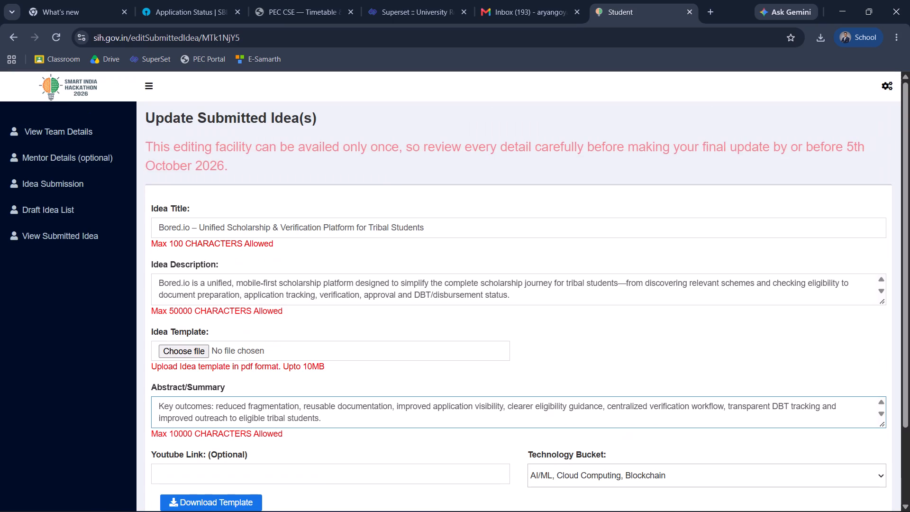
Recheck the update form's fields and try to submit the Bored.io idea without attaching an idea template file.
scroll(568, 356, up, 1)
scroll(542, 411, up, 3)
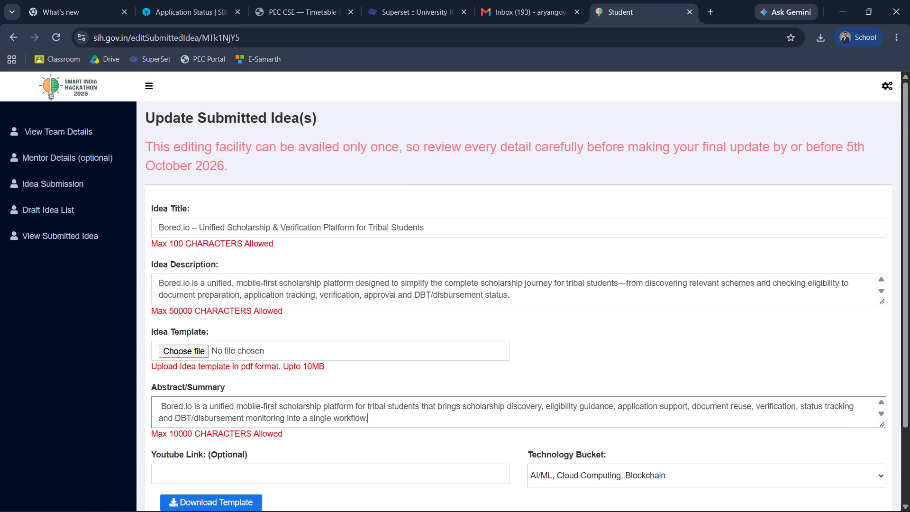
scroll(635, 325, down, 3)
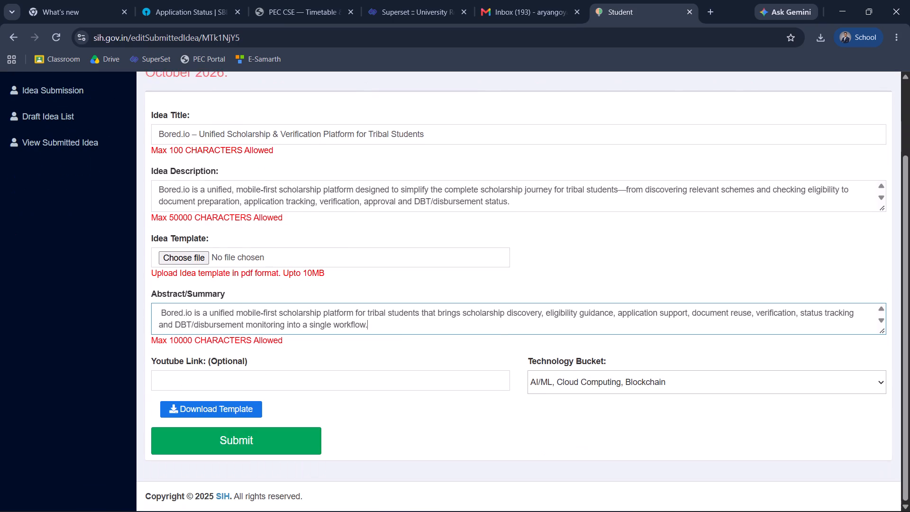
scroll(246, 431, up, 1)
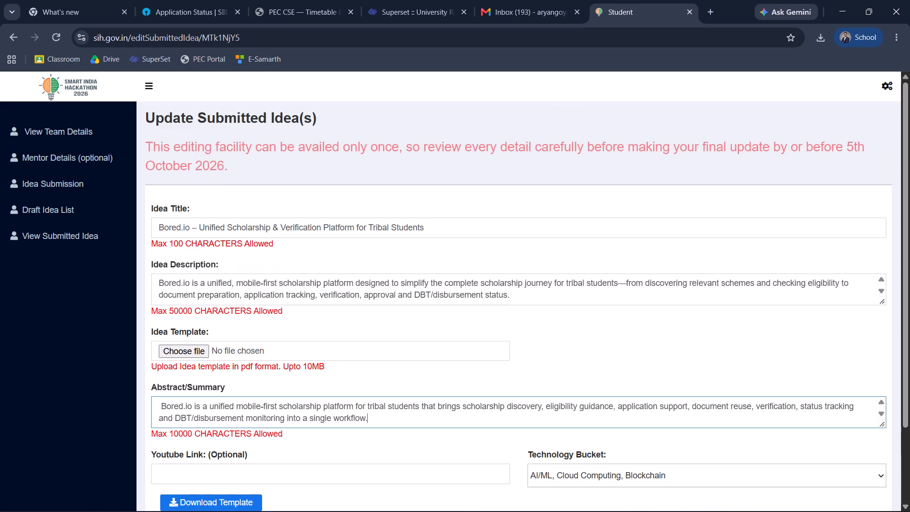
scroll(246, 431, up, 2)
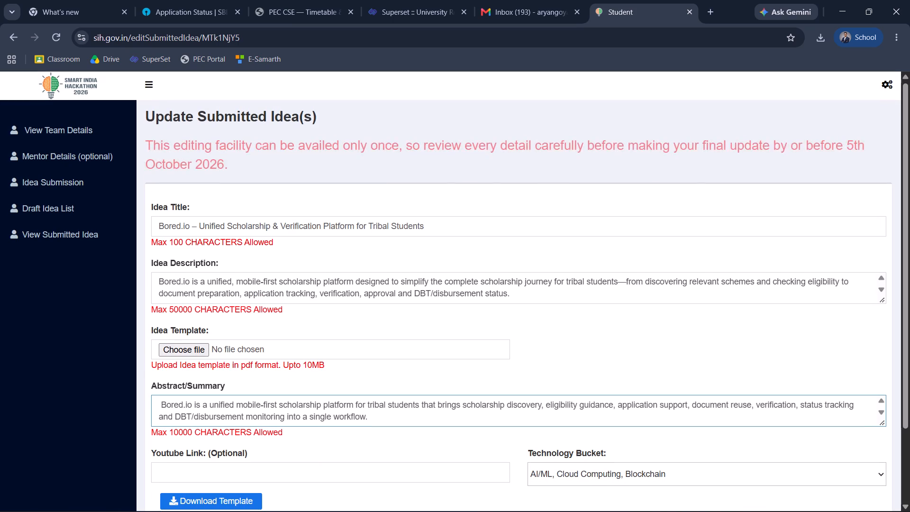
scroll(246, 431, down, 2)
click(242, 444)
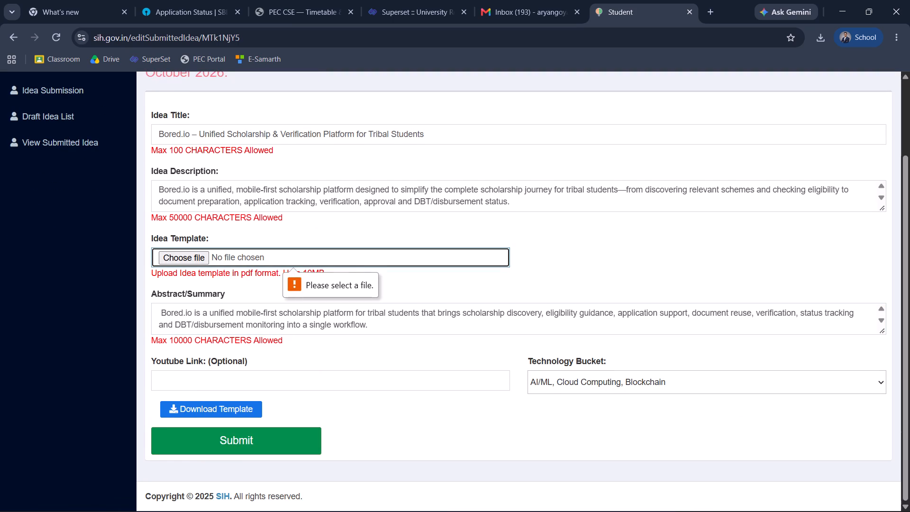
Try to go back one page from the idea update form and reload the page.
drag(148, 58, 62, 37)
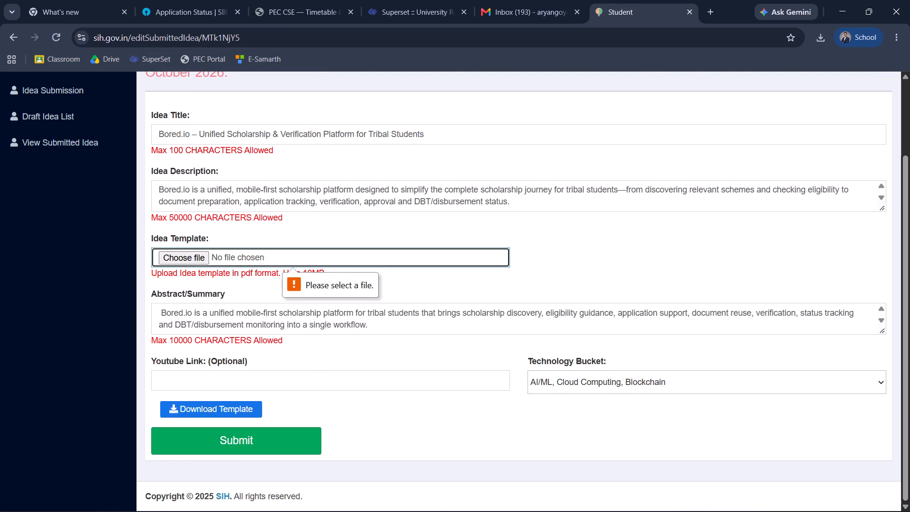
drag(62, 37, 29, 35)
drag(29, 35, 22, 35)
click(22, 35)
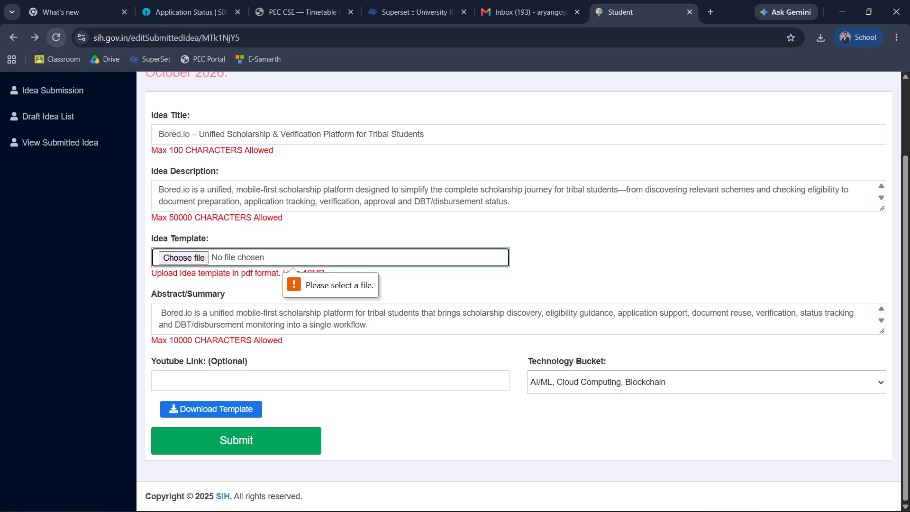
click(60, 34)
click(60, 34)
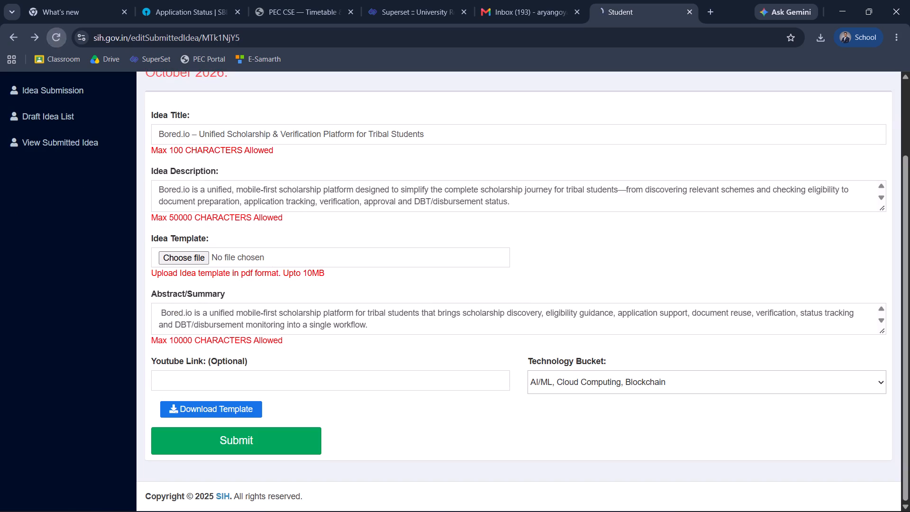
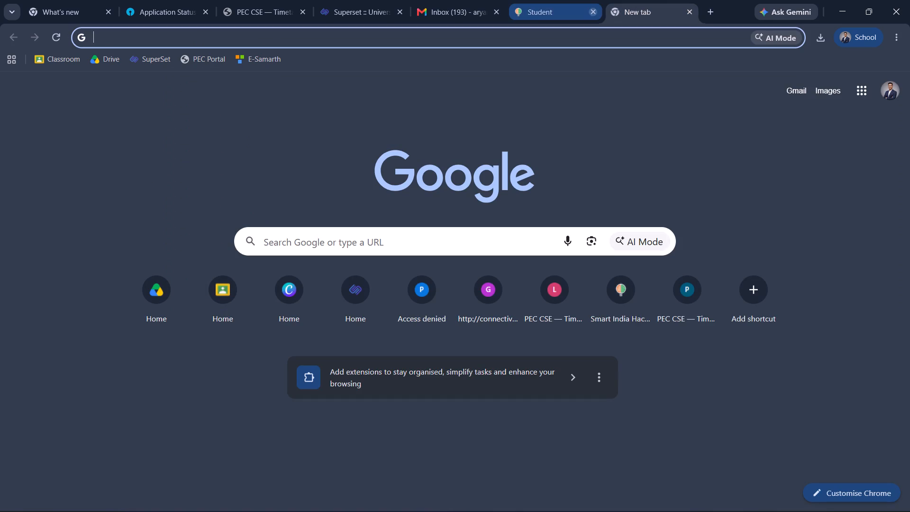
Close the Student portal tab and open the Smart India Hackathon home page, sih.gov.in, in the new tab.
click(593, 16)
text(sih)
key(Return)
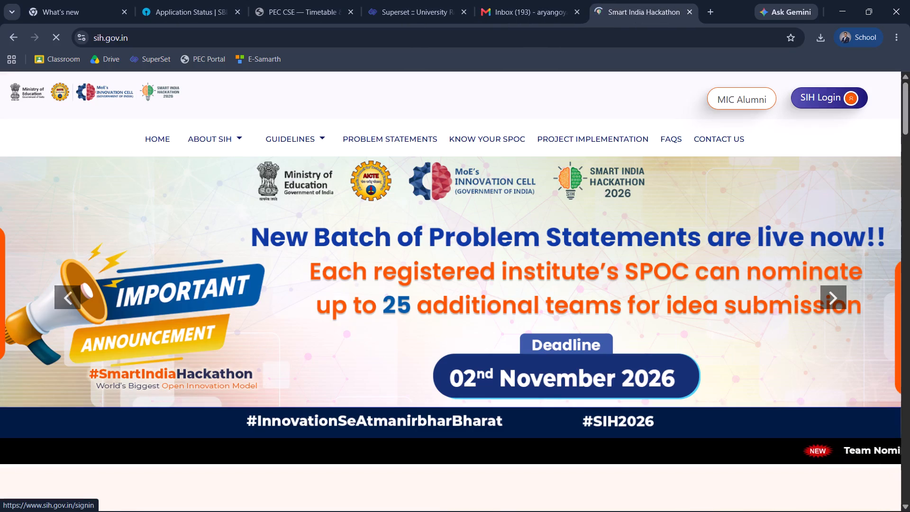
Sign in to the Smart India Hackathon portal with the saved email and account password, using the Team Leader role.
click(815, 108)
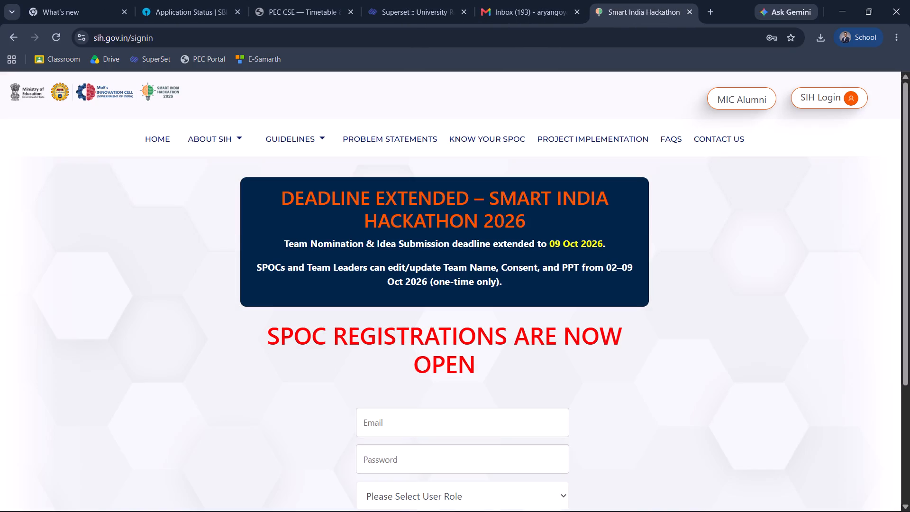
scroll(475, 353, down, 1)
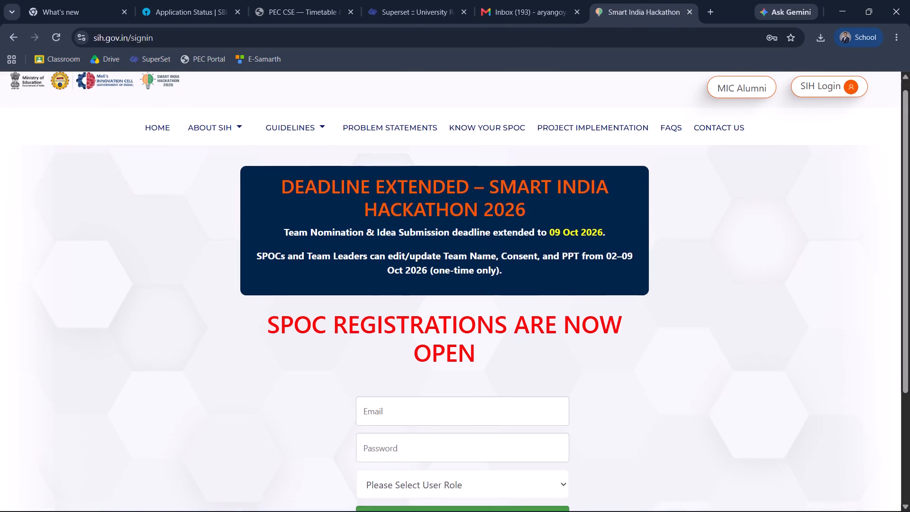
scroll(475, 353, down, 1)
click(457, 322)
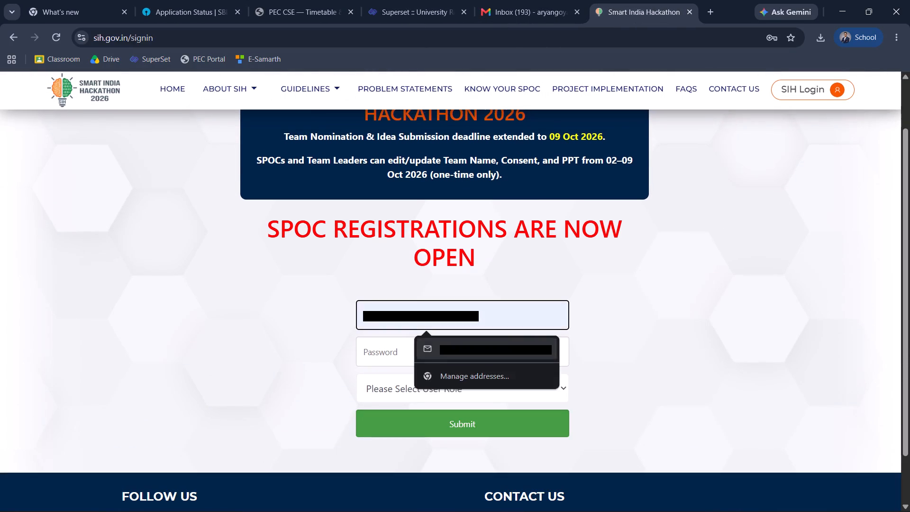
click(467, 347)
click(463, 358)
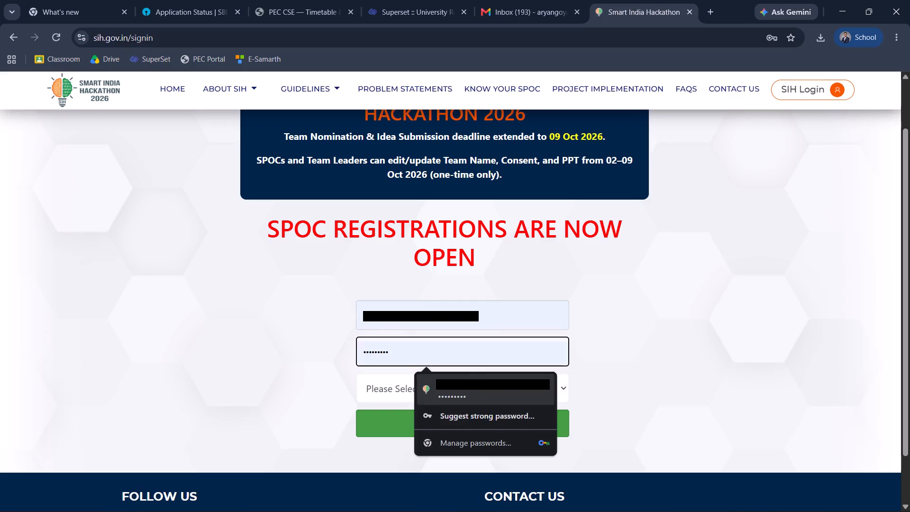
click(463, 384)
click(460, 394)
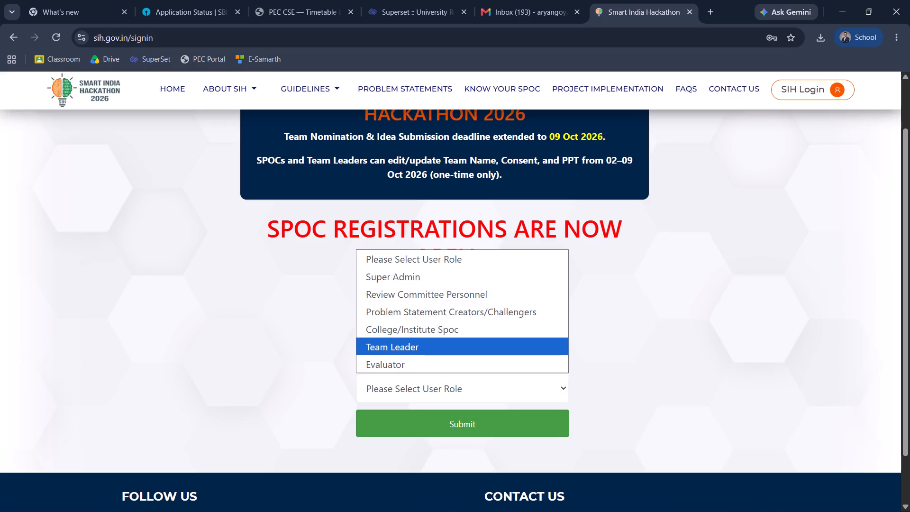
click(450, 353)
click(457, 432)
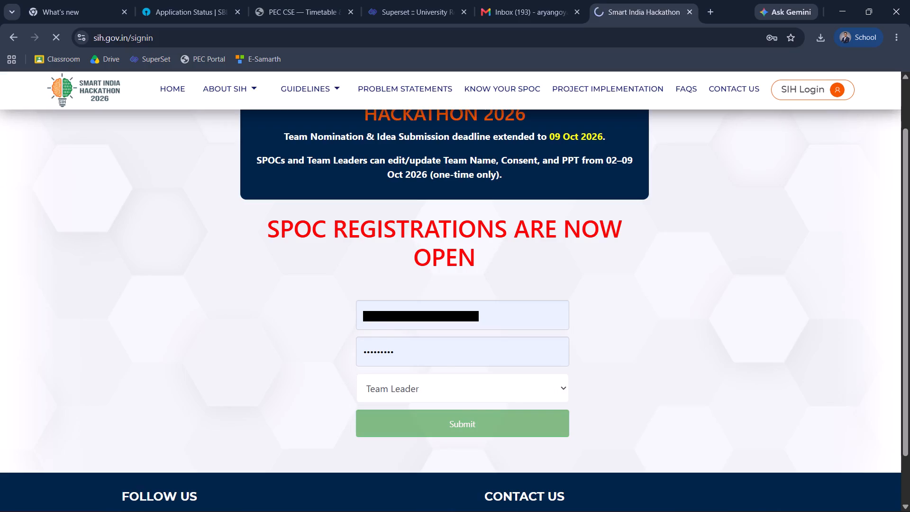
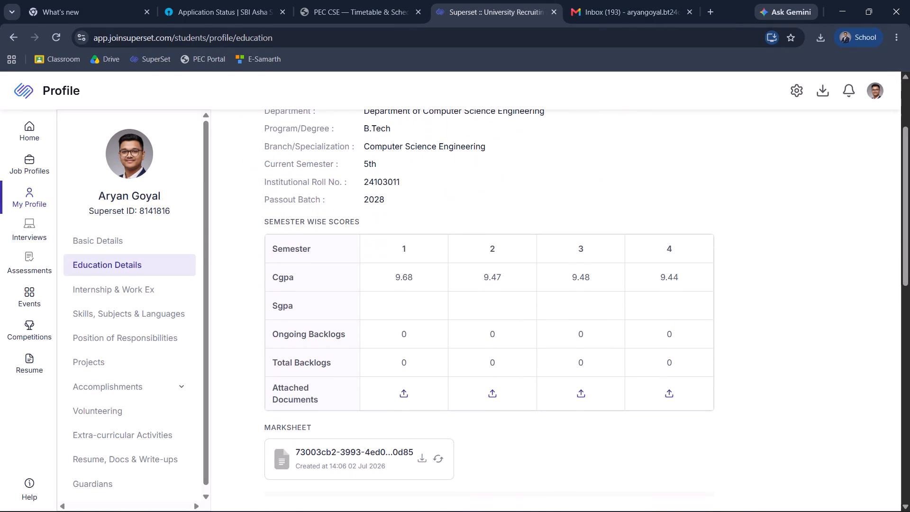
Review the Education Details on the Superset profile, covering the current course scores, previous educations, marksheets and education gaps.
click(414, 304)
scroll(414, 304, up, 1)
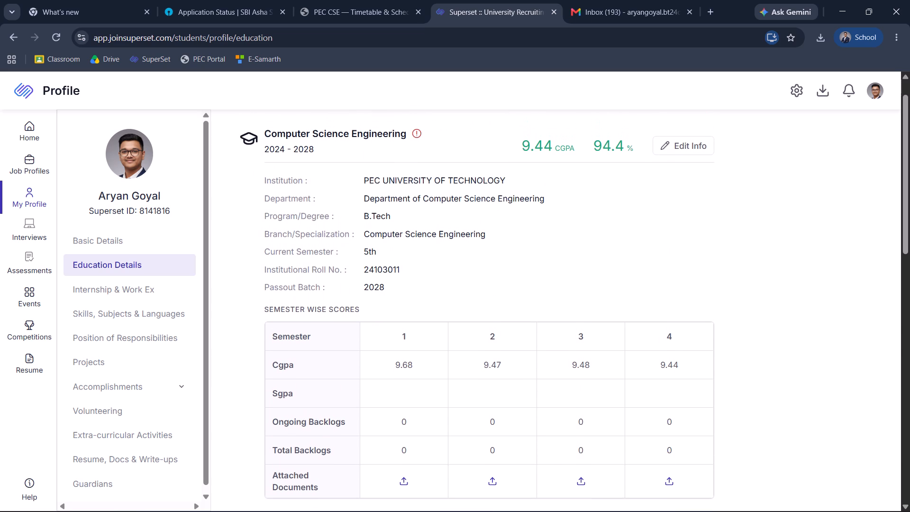
scroll(545, 272, down, 4)
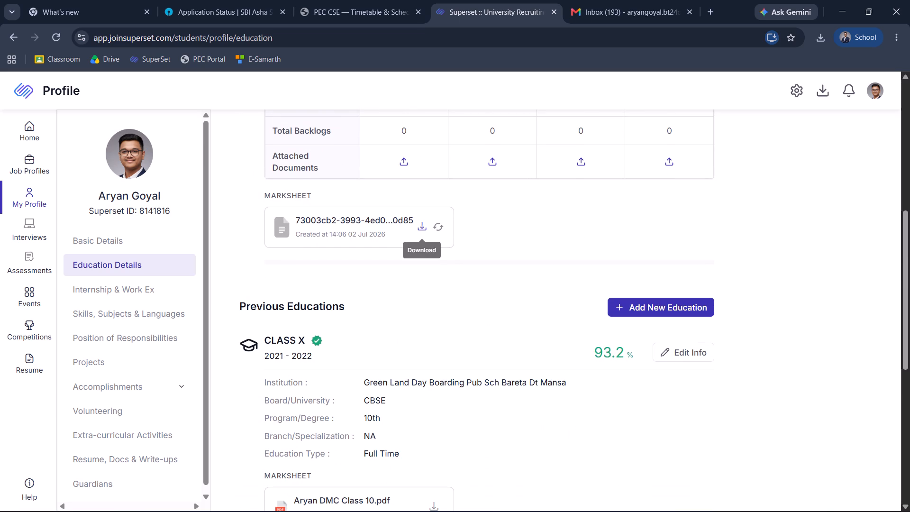
scroll(455, 360, down, 6)
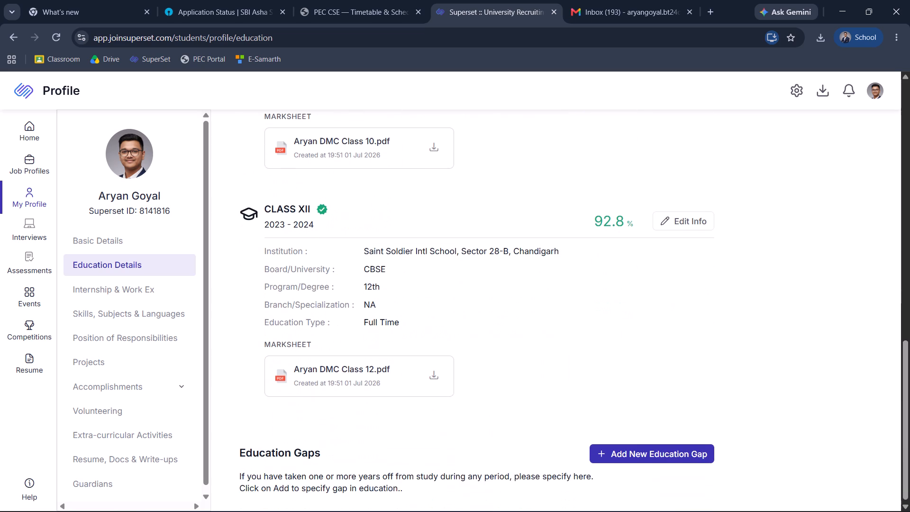
scroll(455, 360, down, 2)
scroll(455, 360, up, 1)
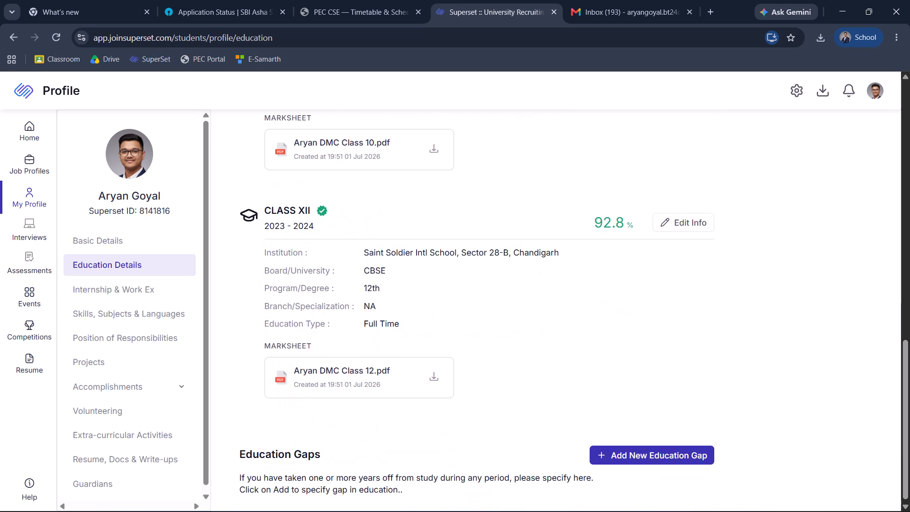
scroll(455, 360, up, 4)
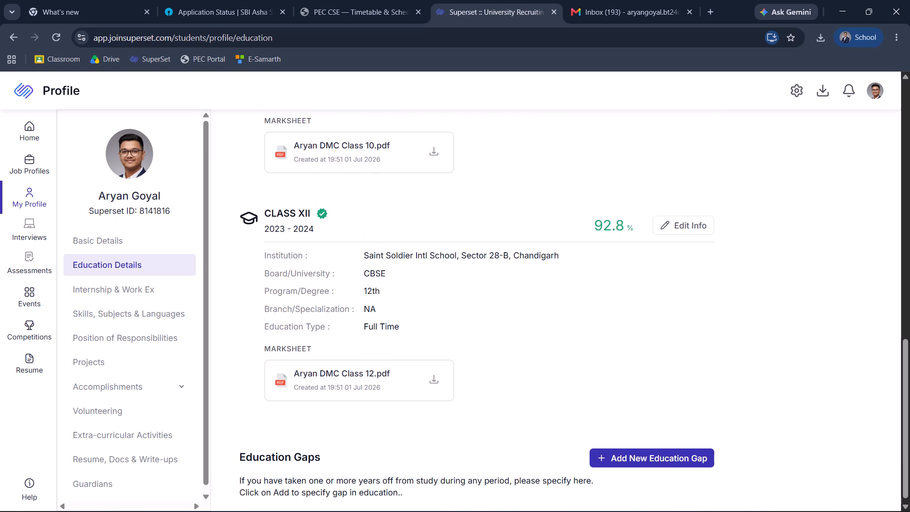
scroll(432, 256, up, 6)
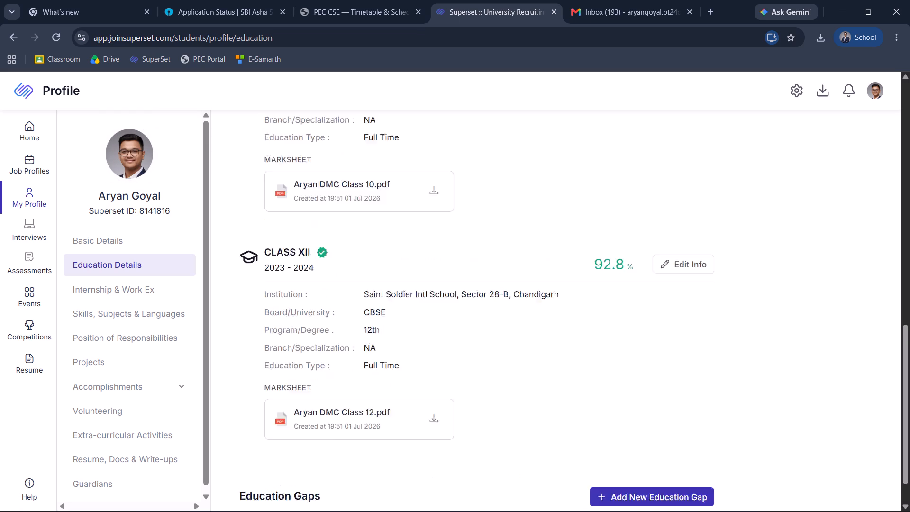
scroll(432, 256, up, 2)
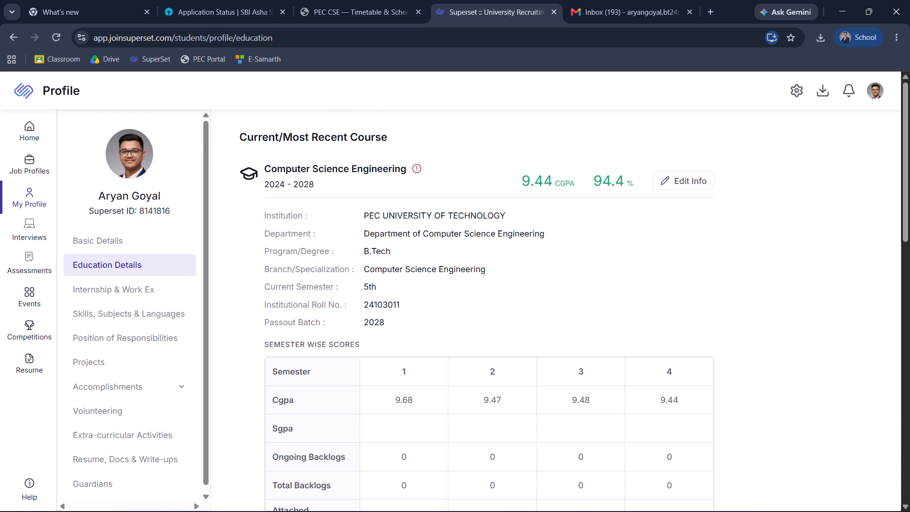
Switch to File Explorer and move the BSC intern resume PDF from Downloads into the RESUME folder on PEC (D:).
key(alt+Tab)
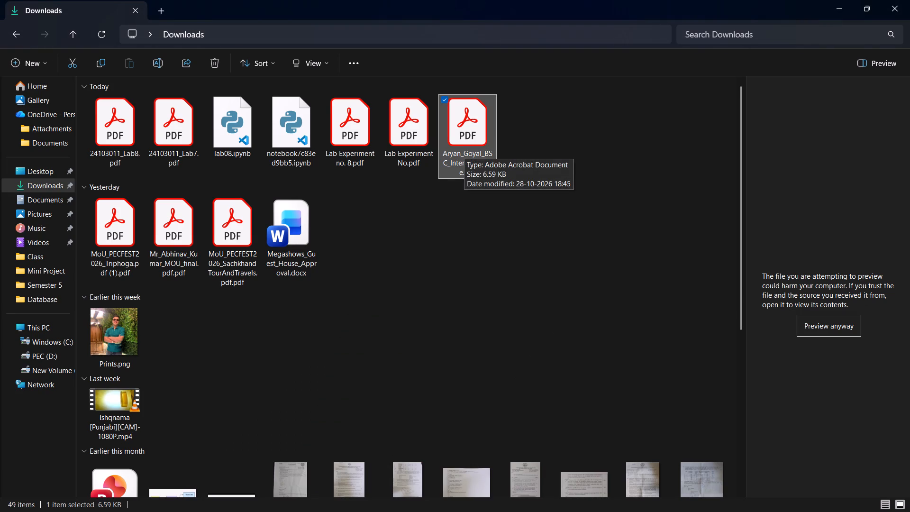
key(alt+Tab)
alt+click(464, 149)
key(alt+Tab)
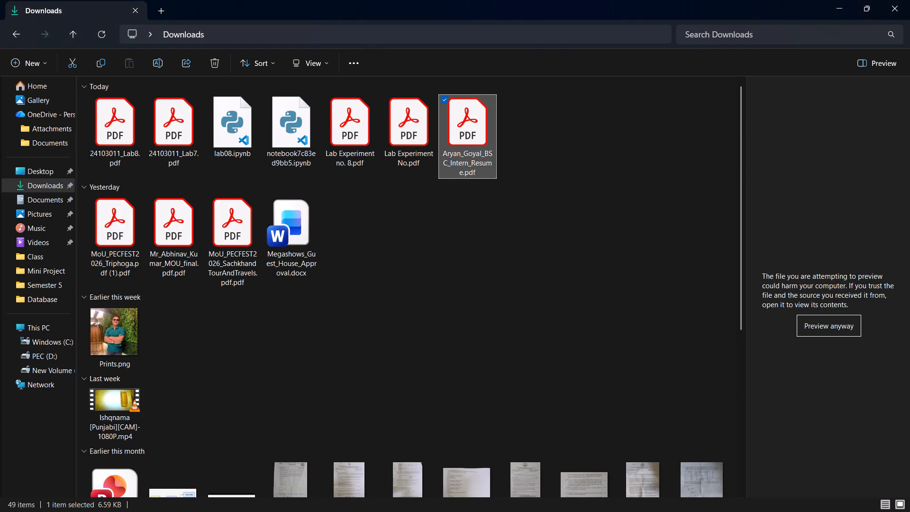
key(ctrl+x)
key(BackSpace)
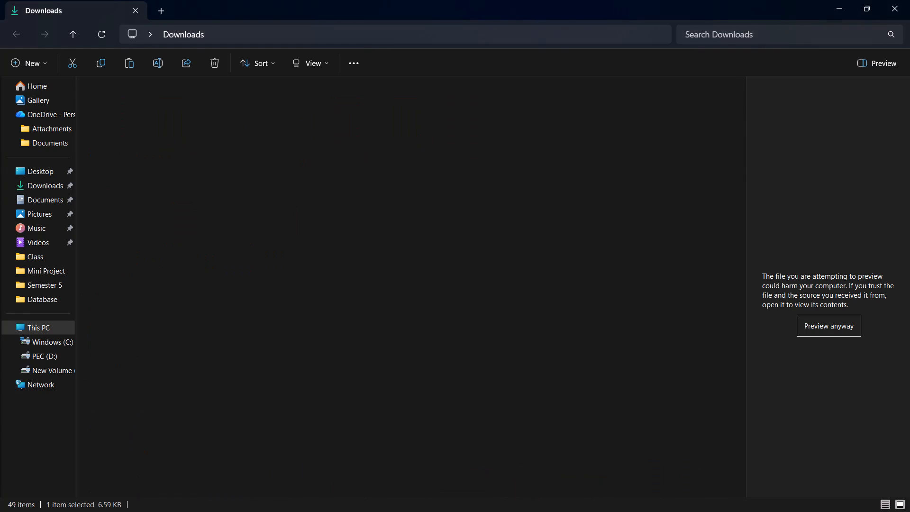
key(Right)
key(Return)
key(Right)
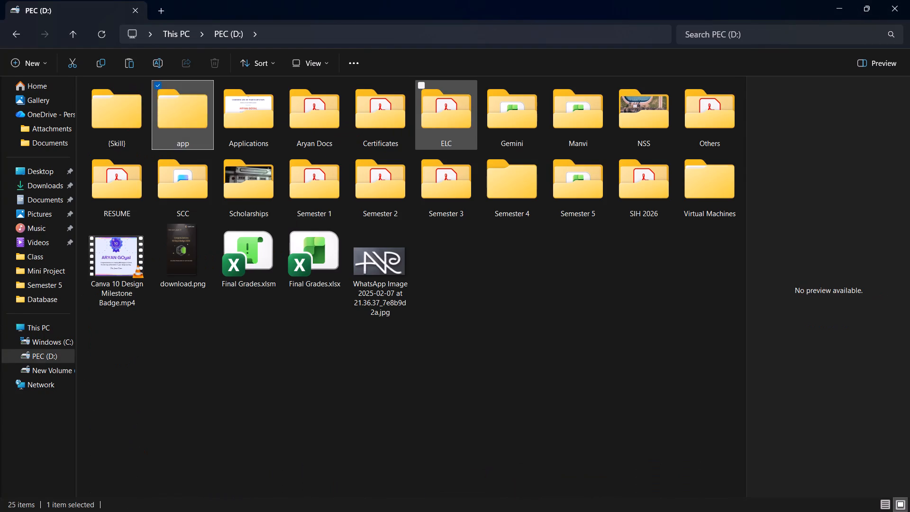
key(Right)
key(Down)
key(Right)
key(Right)
key(Right)
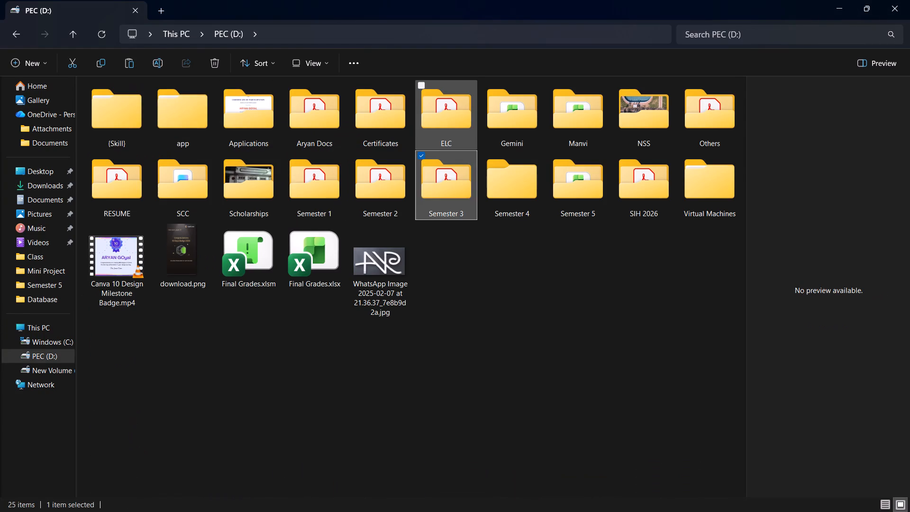
key(Right)
key(Right)
key(Return)
key(Right)
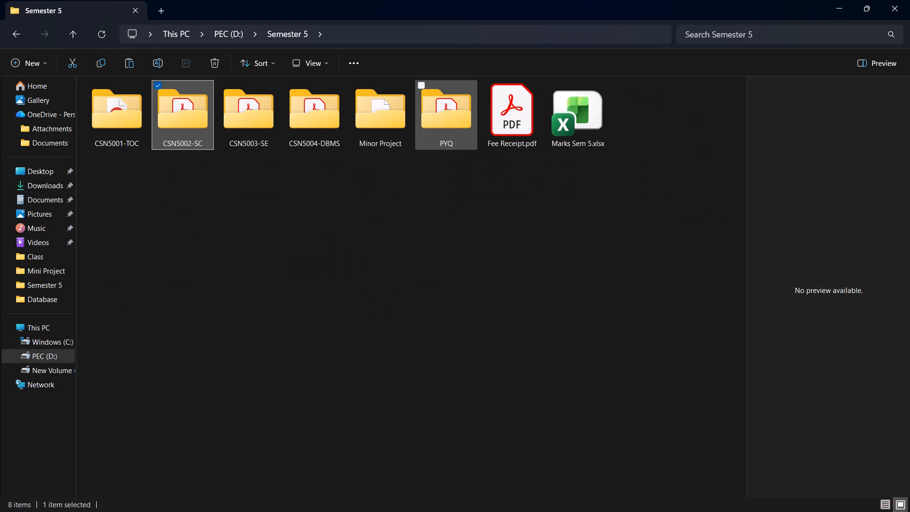
key(Right)
key(BackSpace)
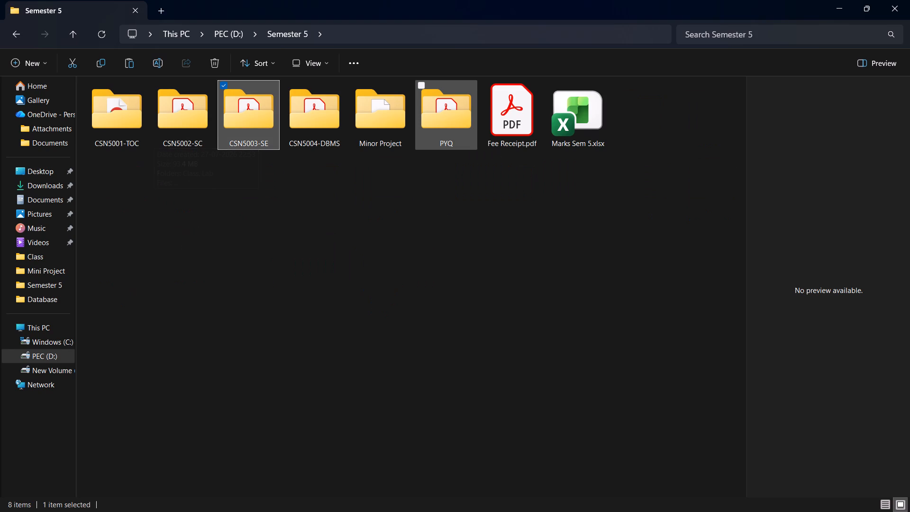
key(Left)
key(Left)
key(Left)
key(Left)
key(Left)
key(Left)
key(Left)
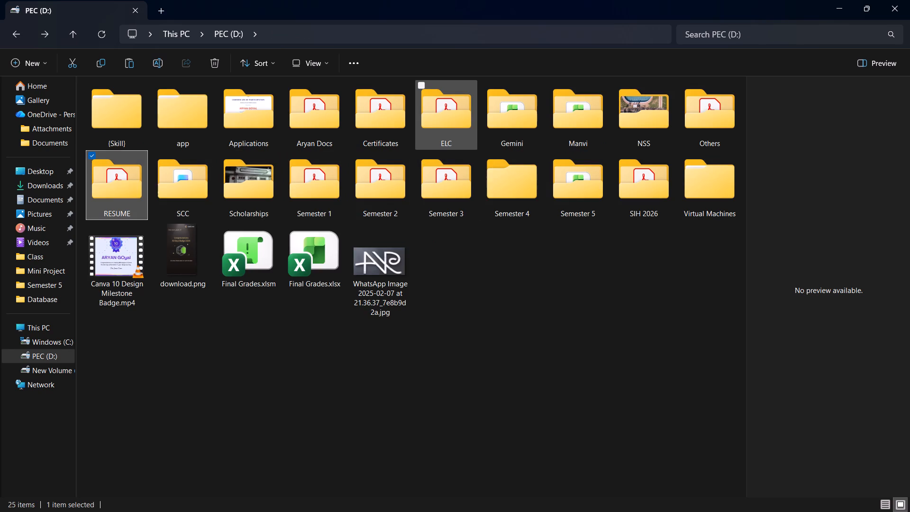
key(Return)
key(ctrl+v)
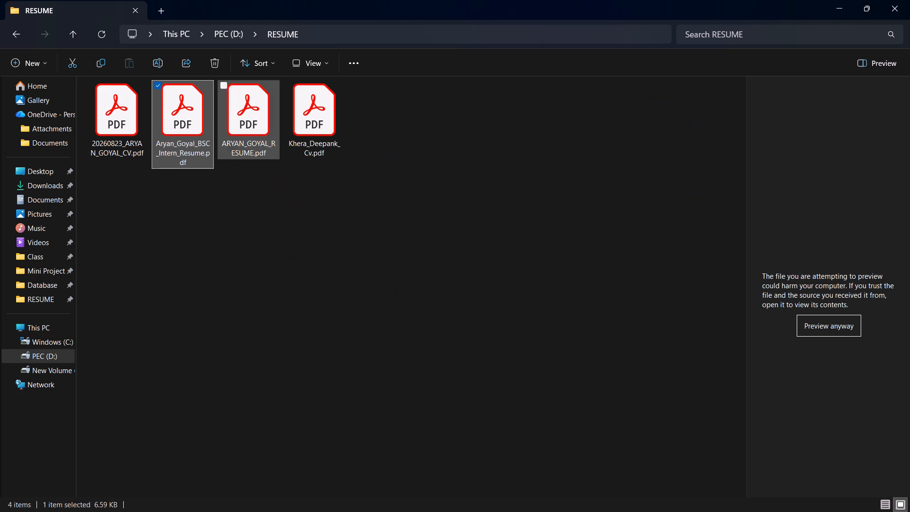
Rename the moved BSC intern resume PDF by adding the date prefix 20261028_ before its existing name.
key(F2)
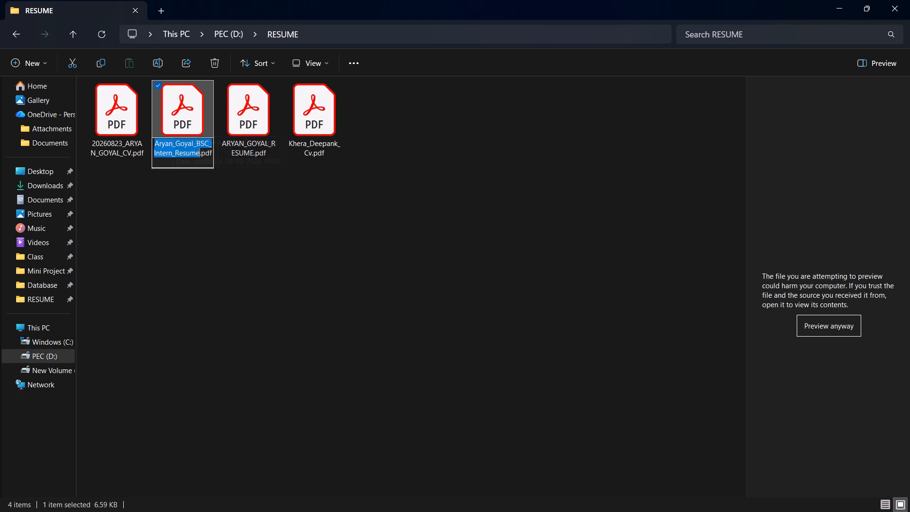
key(Up)
key(Left)
key(Left)
key(Left)
key(Left)
key(Left)
key(Left)
key(Left)
key(Left)
key(Left)
key(Left)
key(Left)
key(Left)
key(Left)
key(Left)
key(Left)
key(Left)
key(Left)
key(Left)
key(Left)
key(Left)
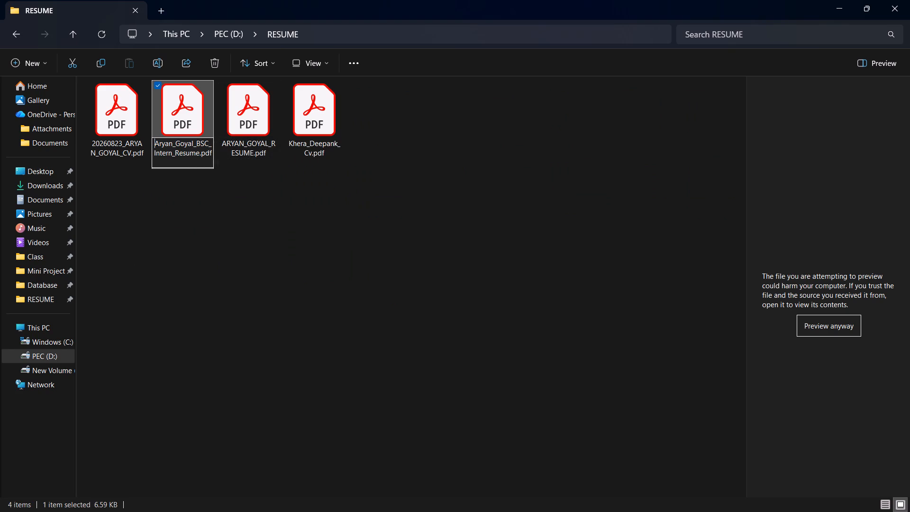
text(2020)
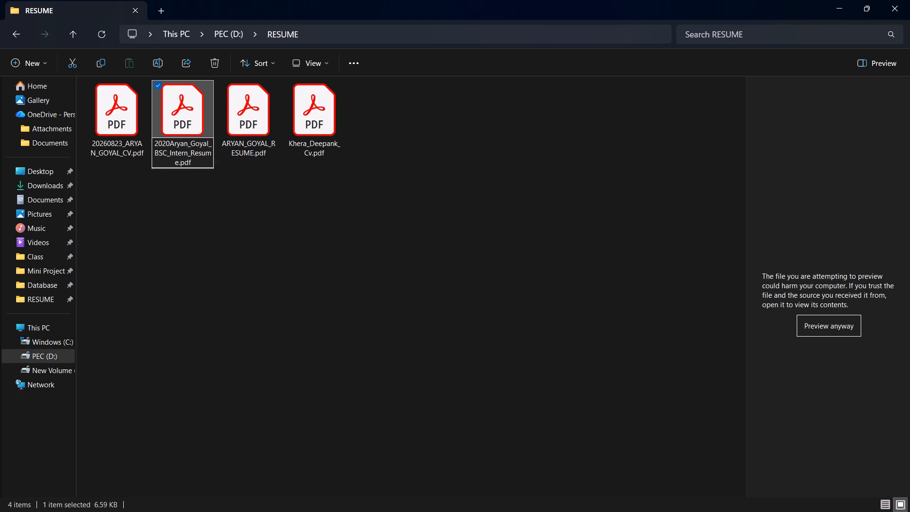
key(BackSpace)
key(6)
key(0)
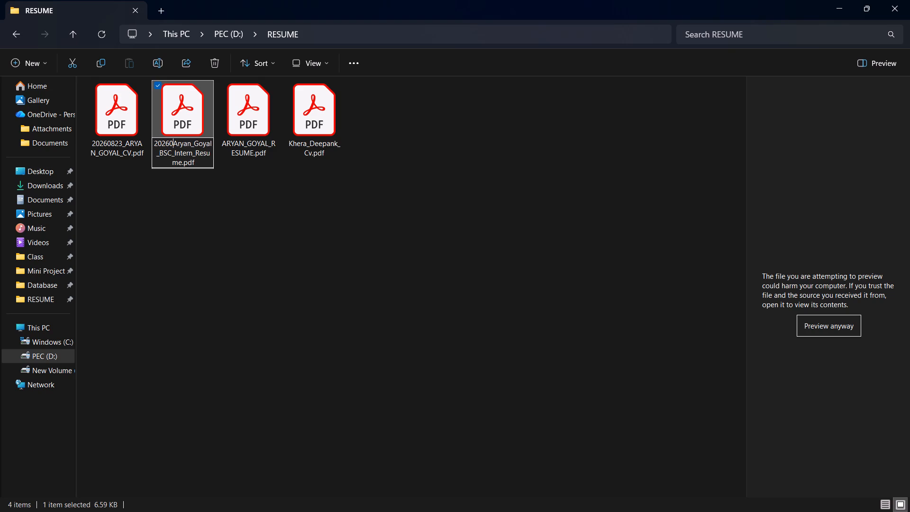
key(BackSpace)
text(10)
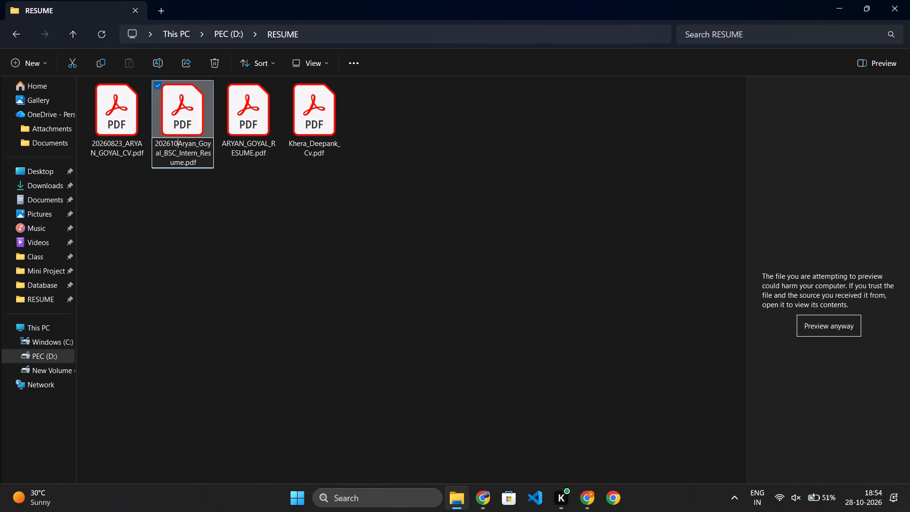
text(29)
key(BackSpace)
text(8_)
key(Return)
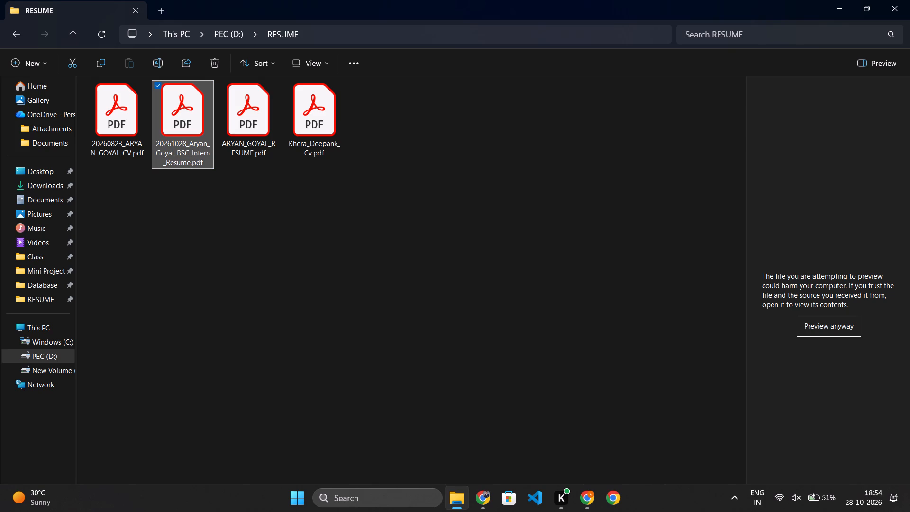
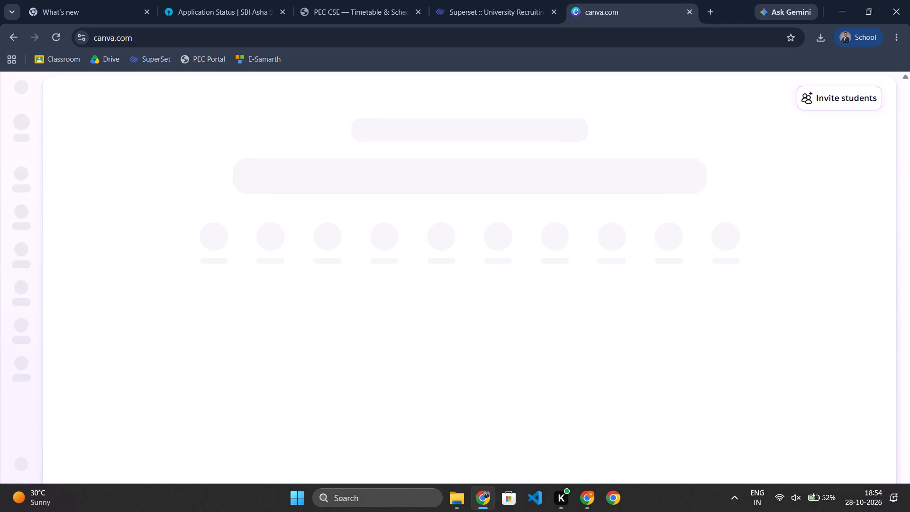
Upload the BSC intern resume PDF prefixed 20261028_ from the RESUME folder in File Explorer to the Canva home page.
scroll(370, 187, down, 1)
key(alt+Tab)
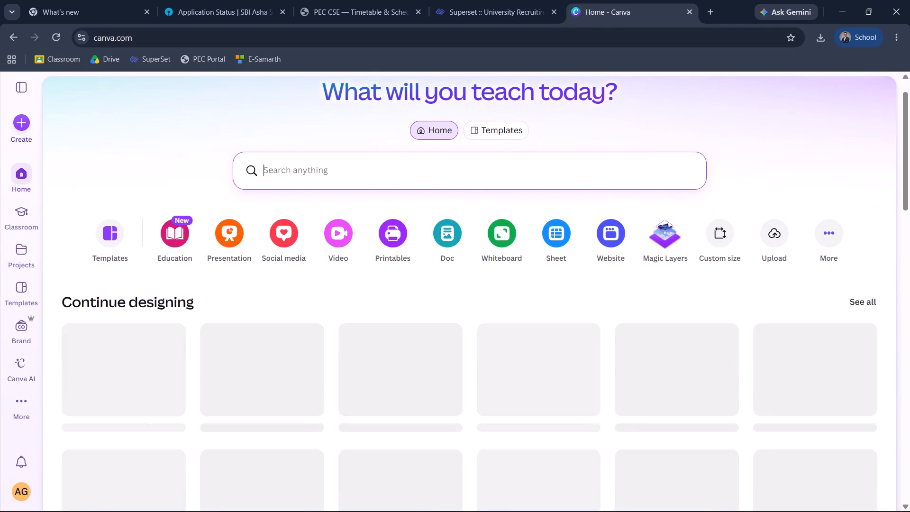
click(146, 125)
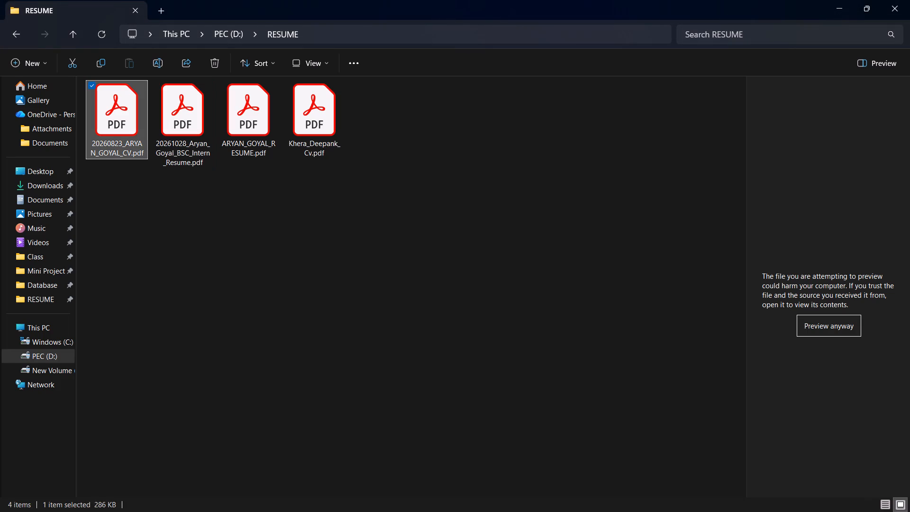
drag(182, 131, 450, 511)
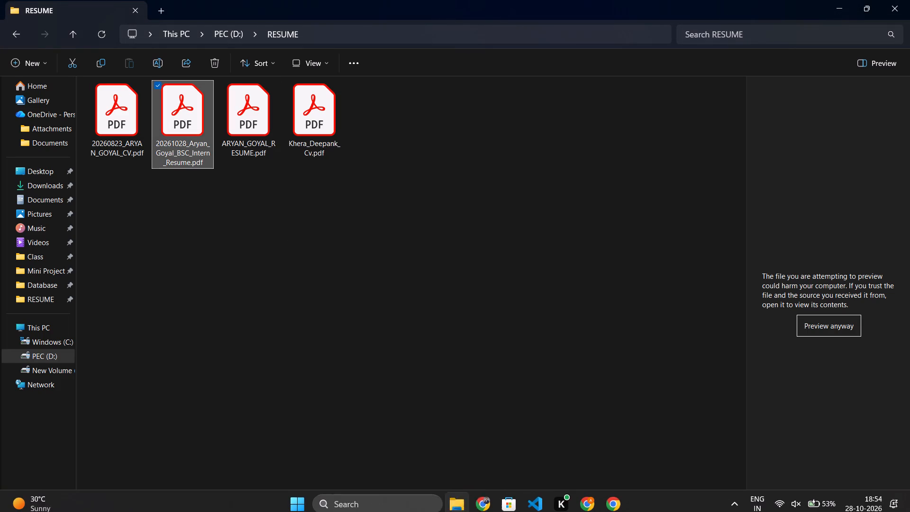
drag(450, 511, 583, 506)
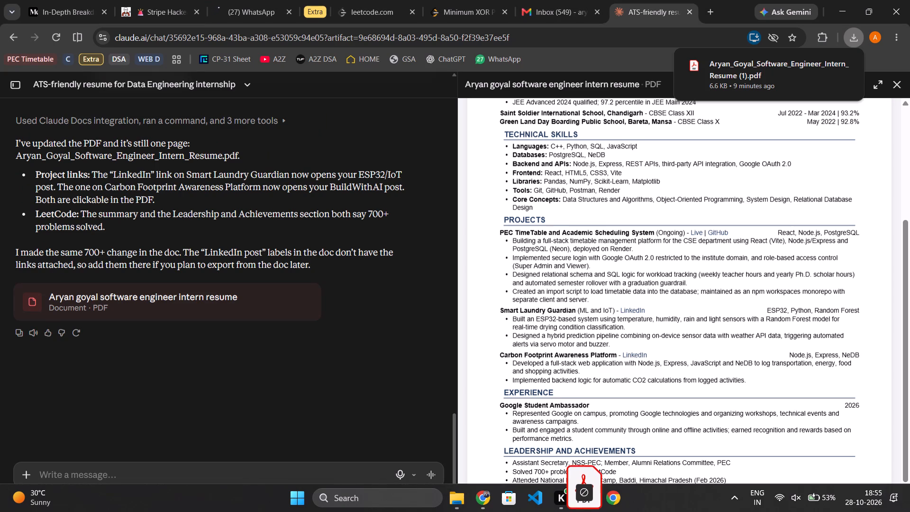
drag(583, 506, 477, 495)
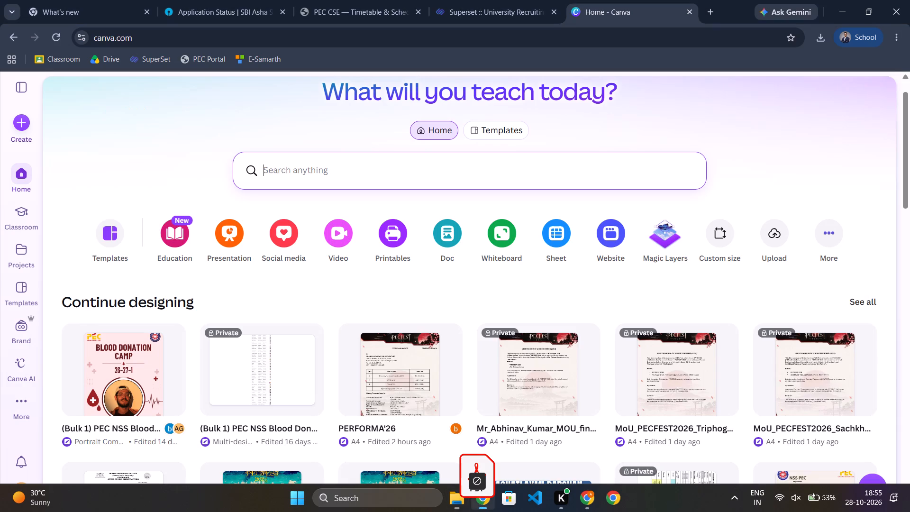
drag(477, 495, 494, 379)
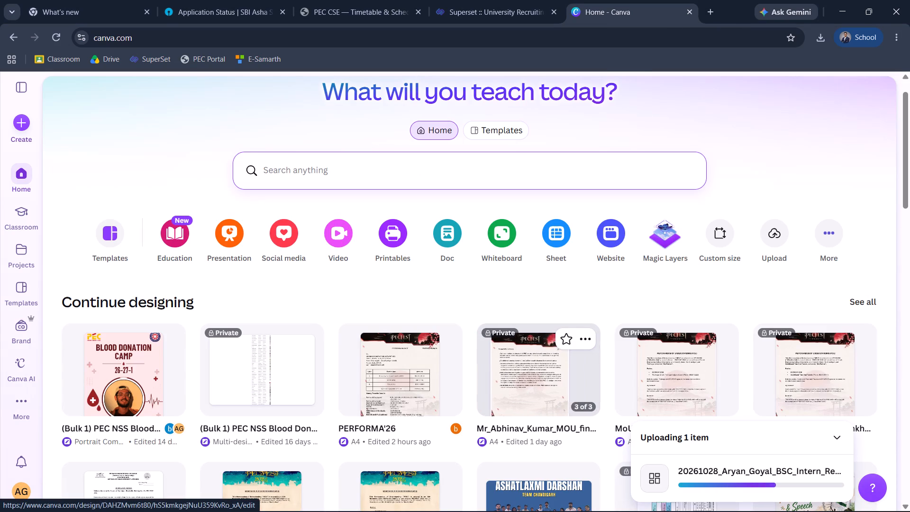
Expand the recent designs on the Canva home page and open the existing A4 resume design.
scroll(494, 379, down, 5)
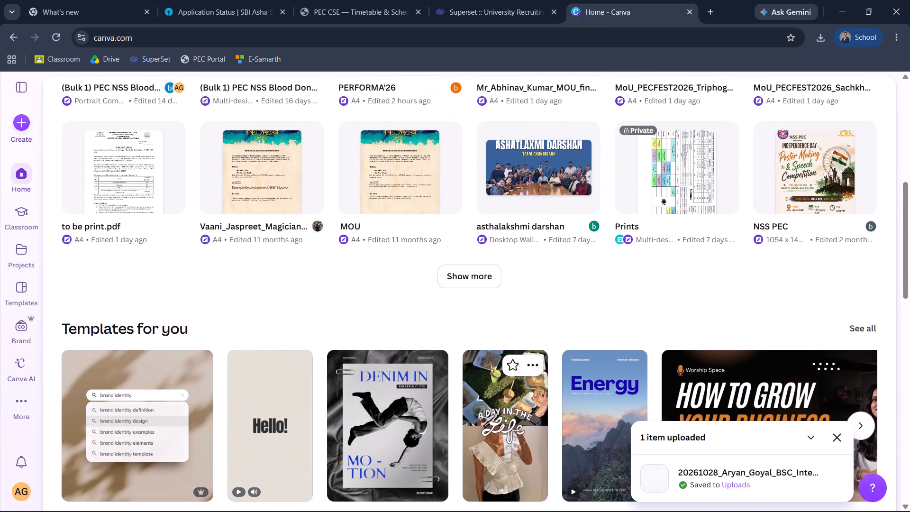
click(485, 286)
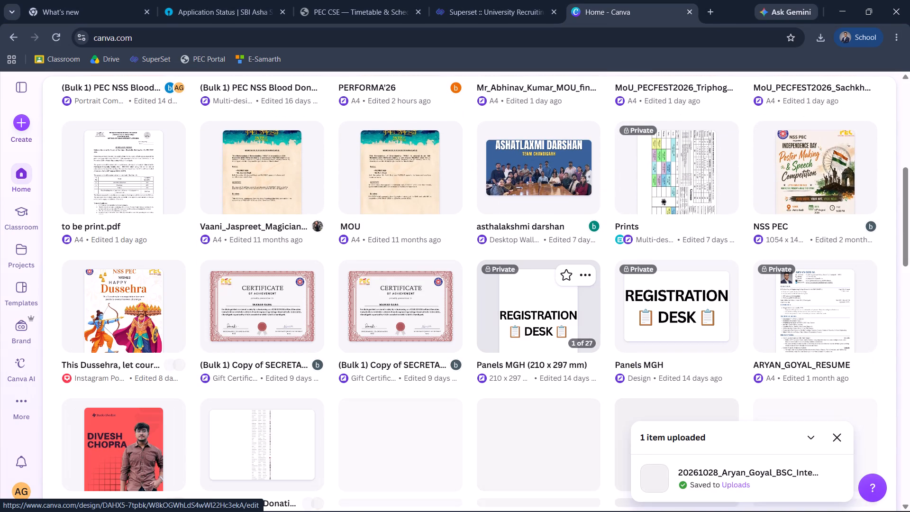
scroll(478, 381, down, 1)
click(836, 278)
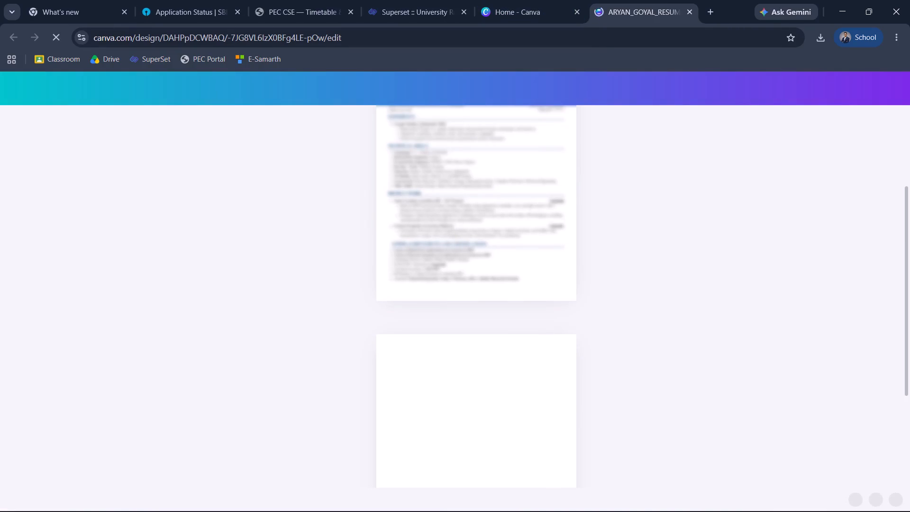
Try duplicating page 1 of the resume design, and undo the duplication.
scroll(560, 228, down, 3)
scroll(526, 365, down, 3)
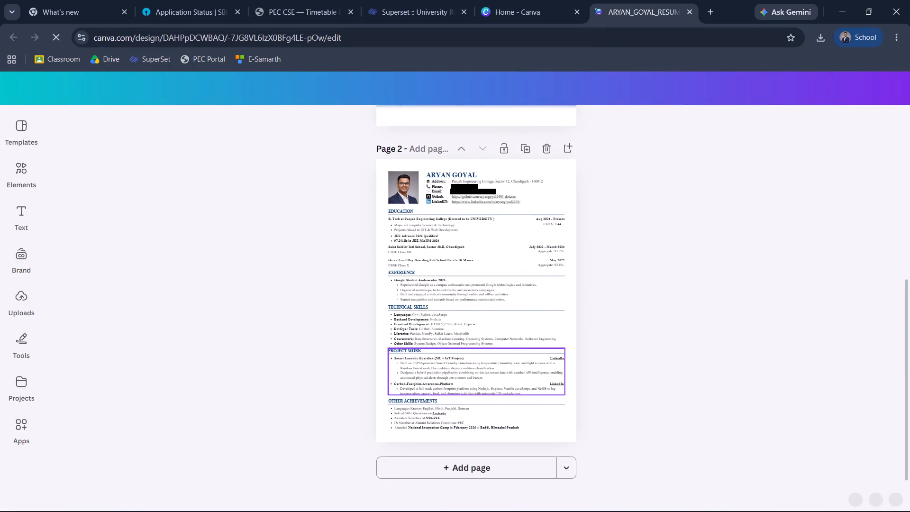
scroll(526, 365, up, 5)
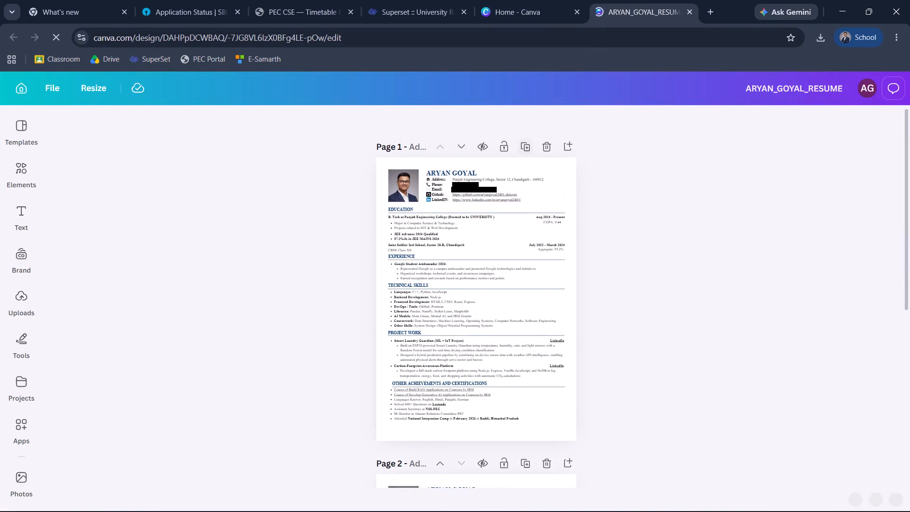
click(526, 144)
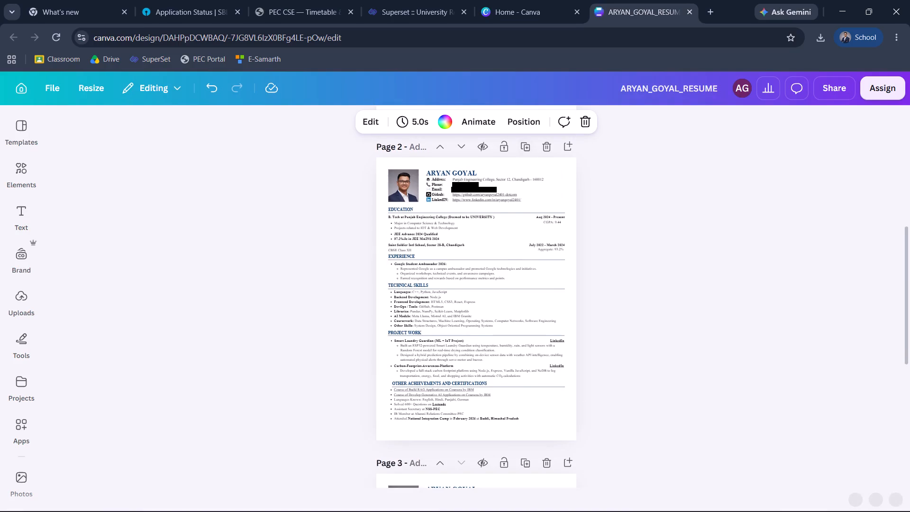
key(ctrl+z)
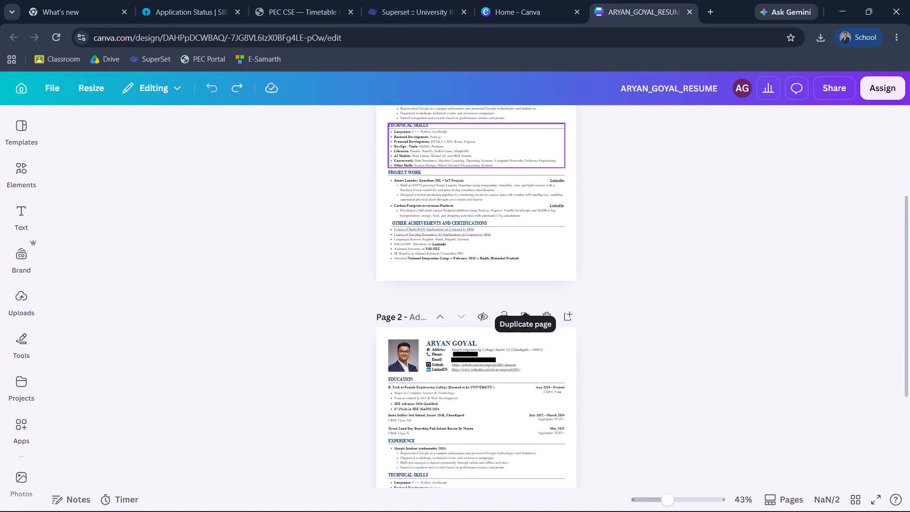
Add a blank page after page 1 of the resume design and move it up to become the first page.
scroll(526, 144, up, 6)
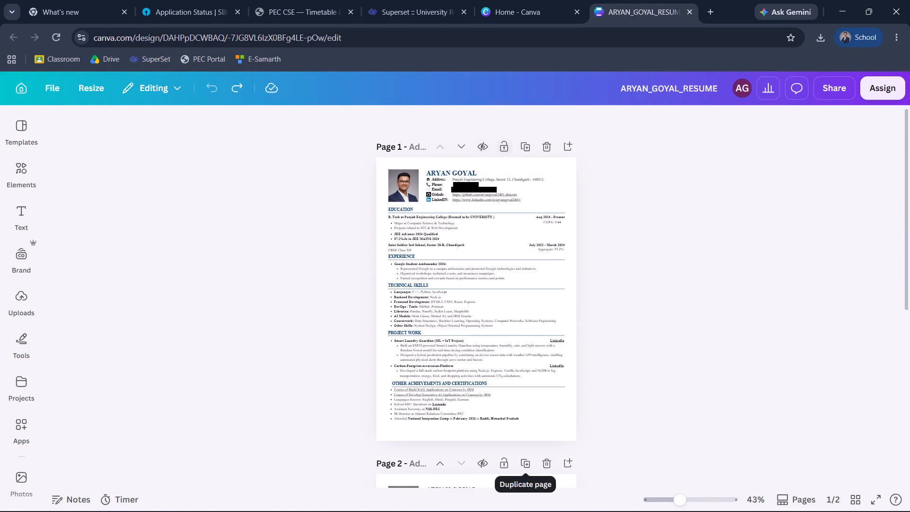
click(561, 145)
scroll(561, 145, up, 2)
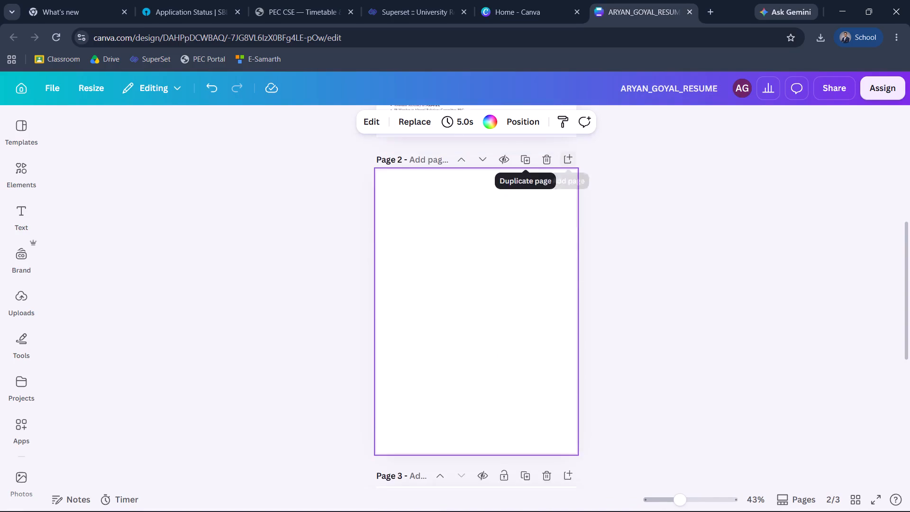
scroll(561, 145, up, 5)
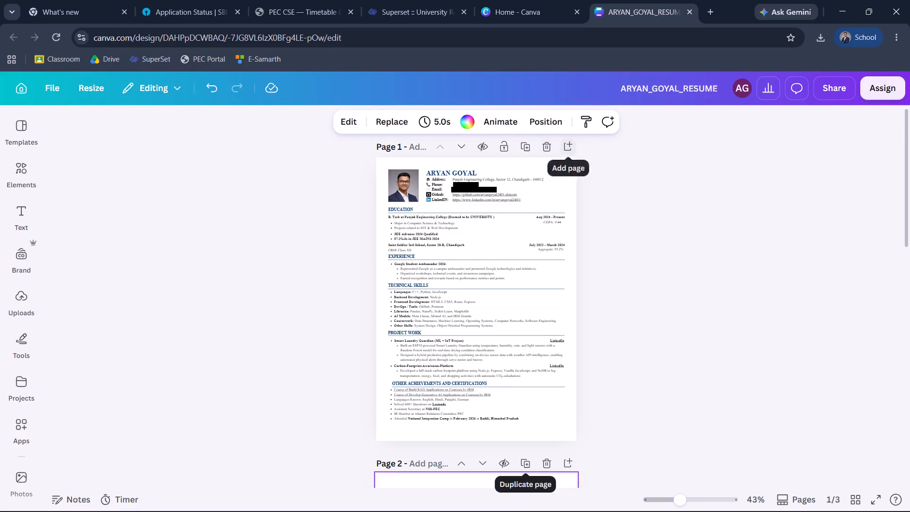
drag(430, 483, 449, 498)
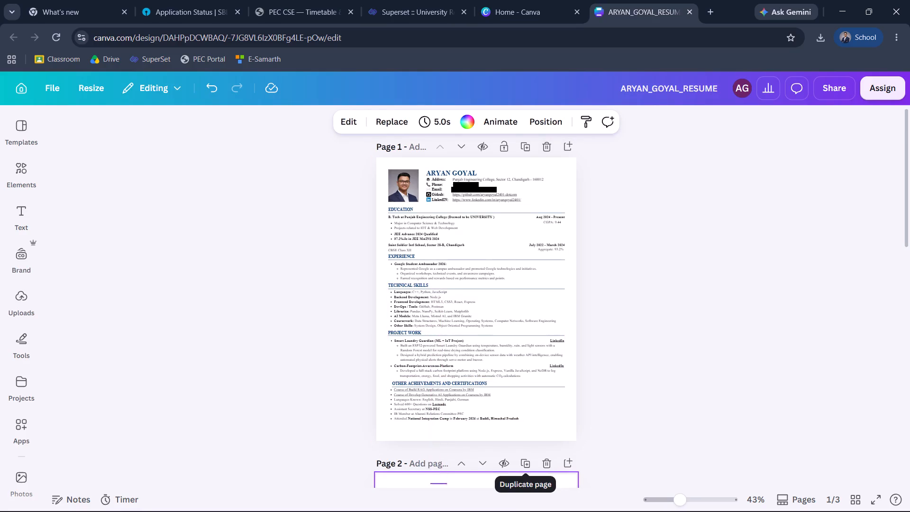
drag(449, 498, 450, 495)
scroll(473, 473, down, 1)
click(468, 421)
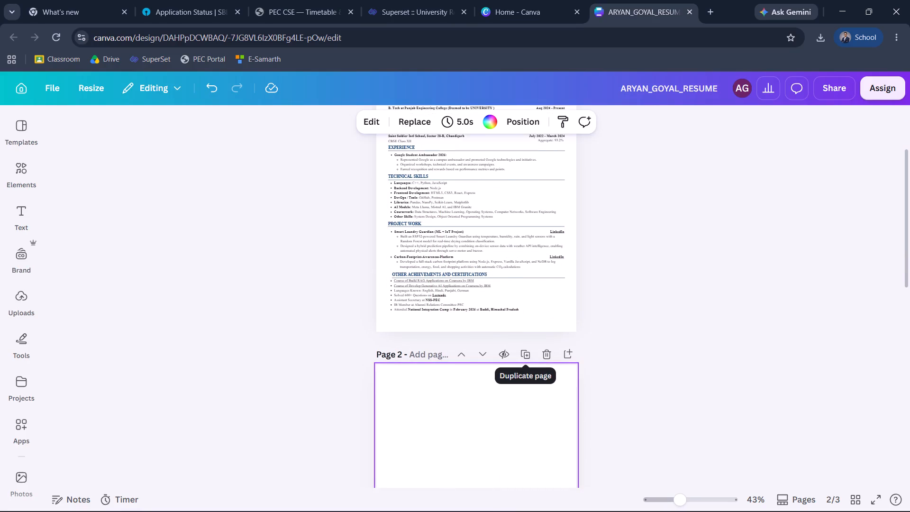
click(464, 352)
Place the uploaded 20261028_ BSC intern resume design once onto the blank first page.
click(16, 302)
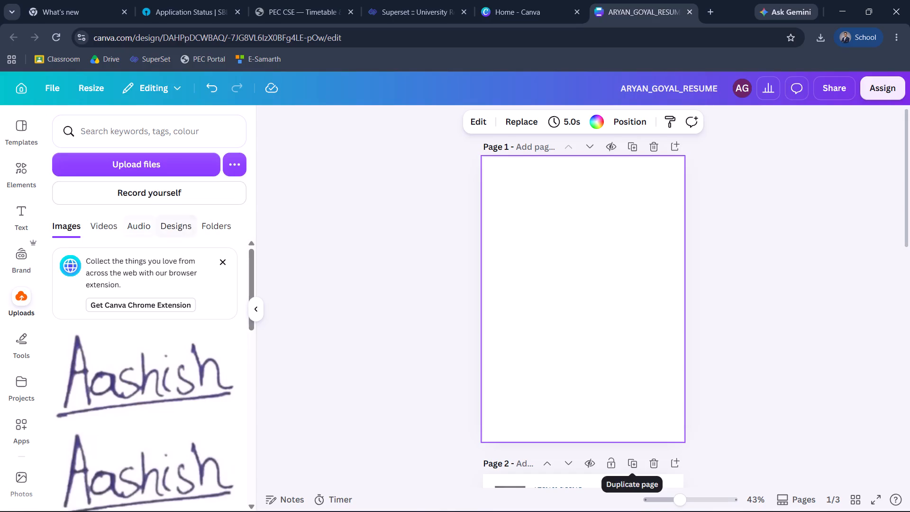
click(114, 226)
click(176, 228)
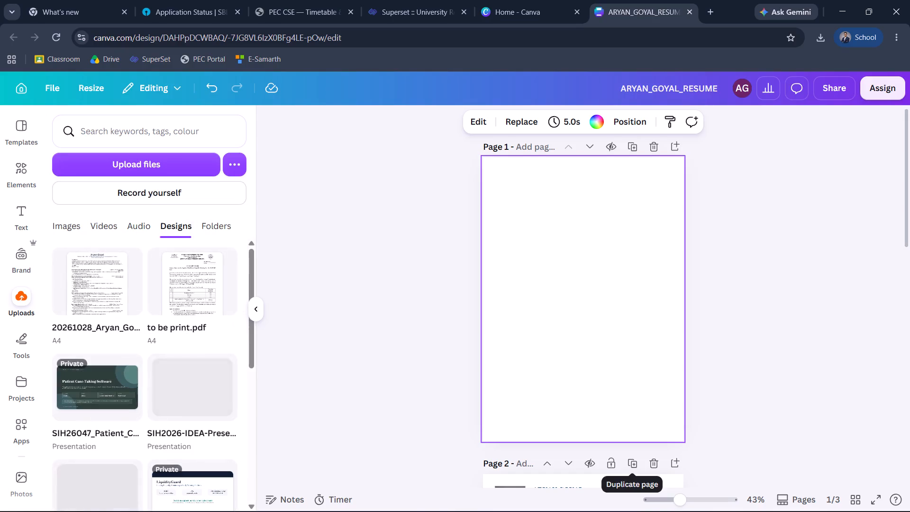
click(99, 286)
click(99, 286)
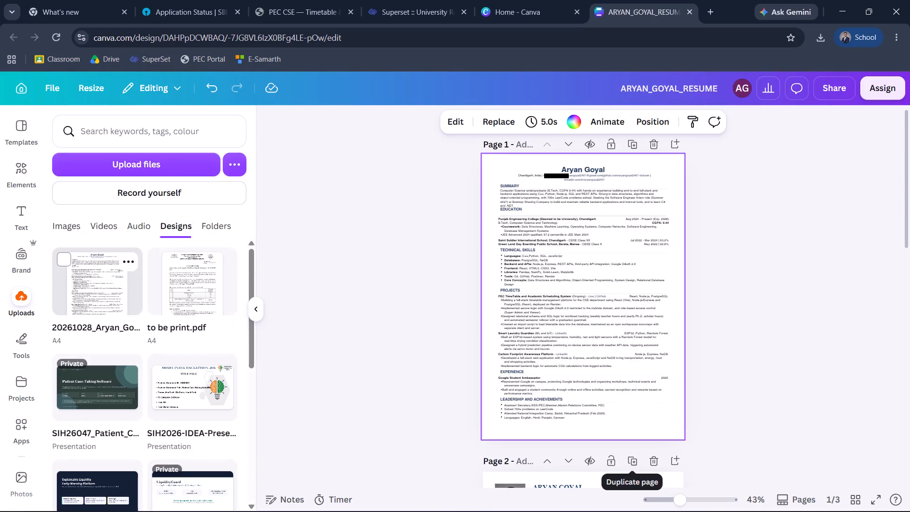
key(ctrl+z)
key(ctrl+z)
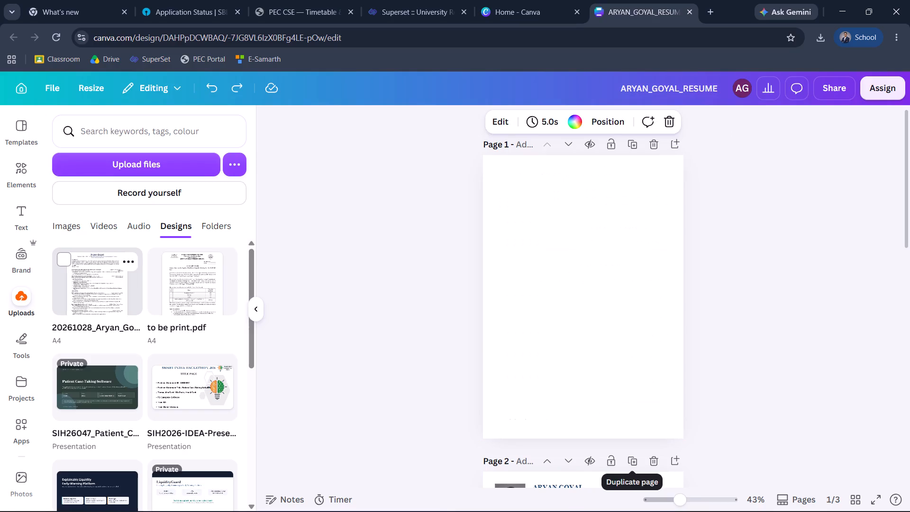
click(99, 286)
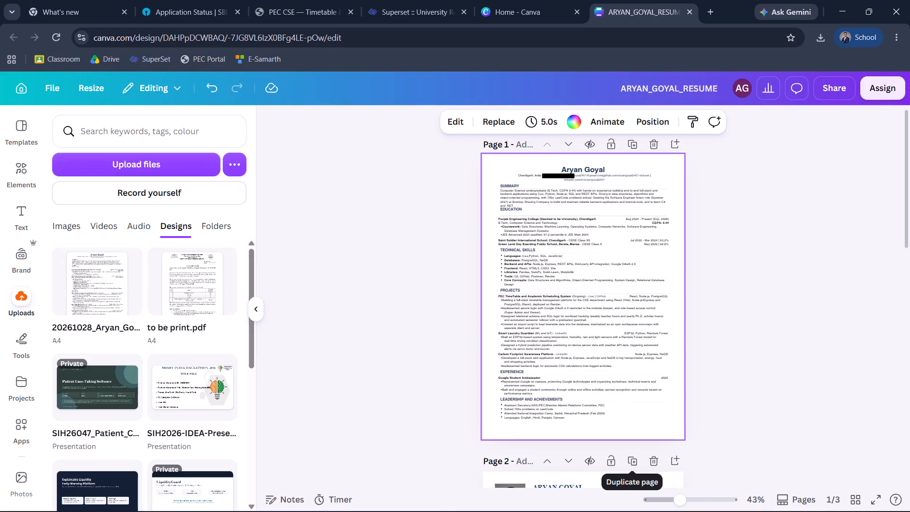
click(255, 311)
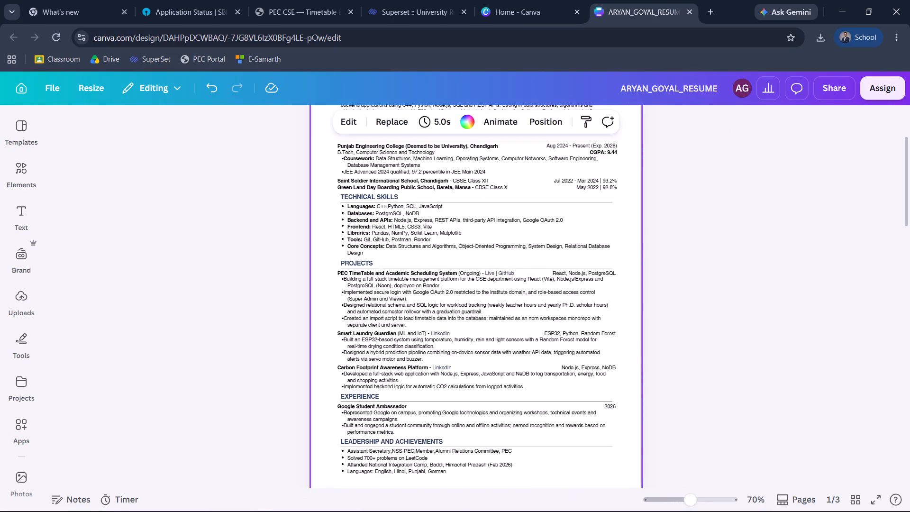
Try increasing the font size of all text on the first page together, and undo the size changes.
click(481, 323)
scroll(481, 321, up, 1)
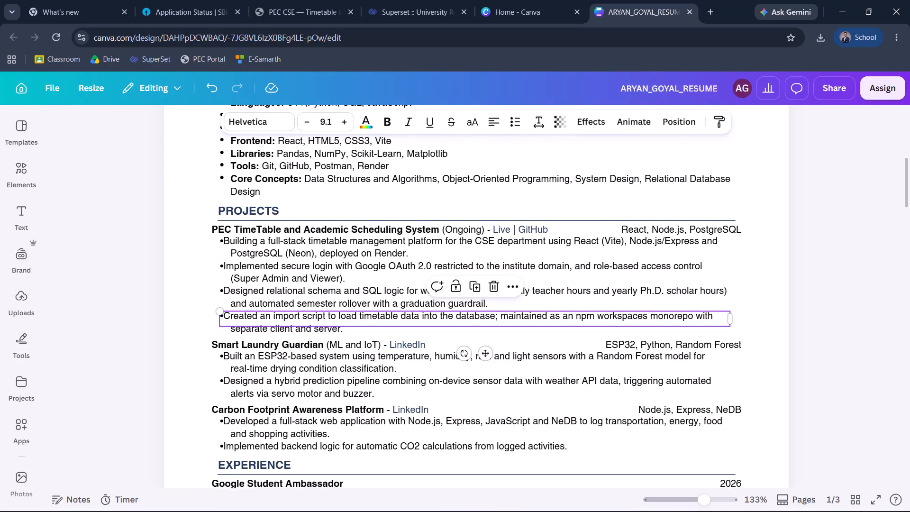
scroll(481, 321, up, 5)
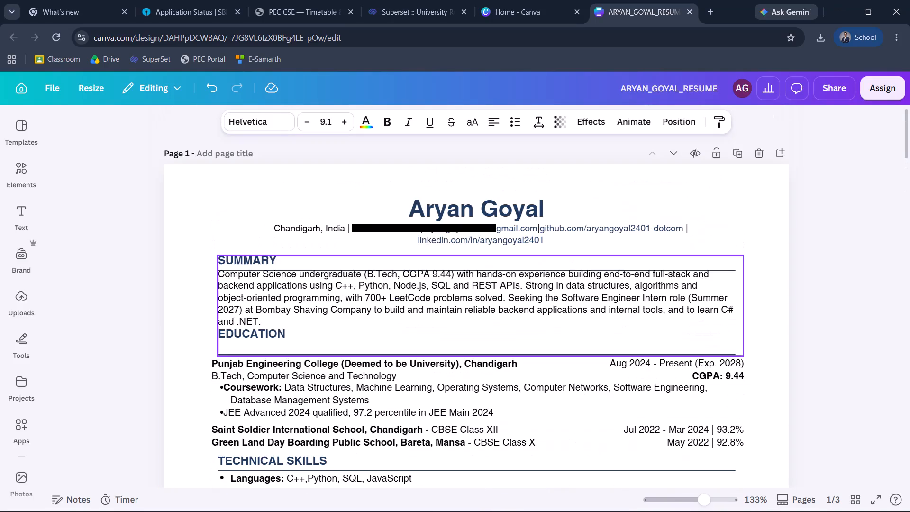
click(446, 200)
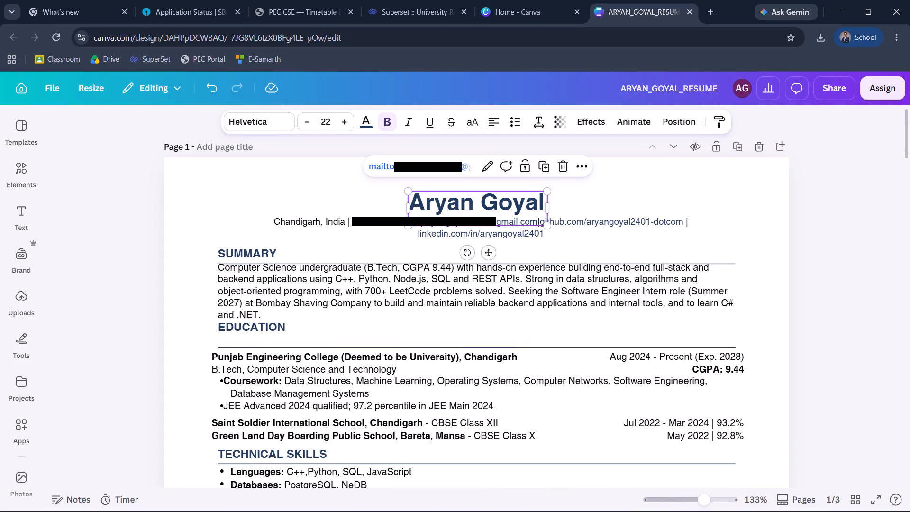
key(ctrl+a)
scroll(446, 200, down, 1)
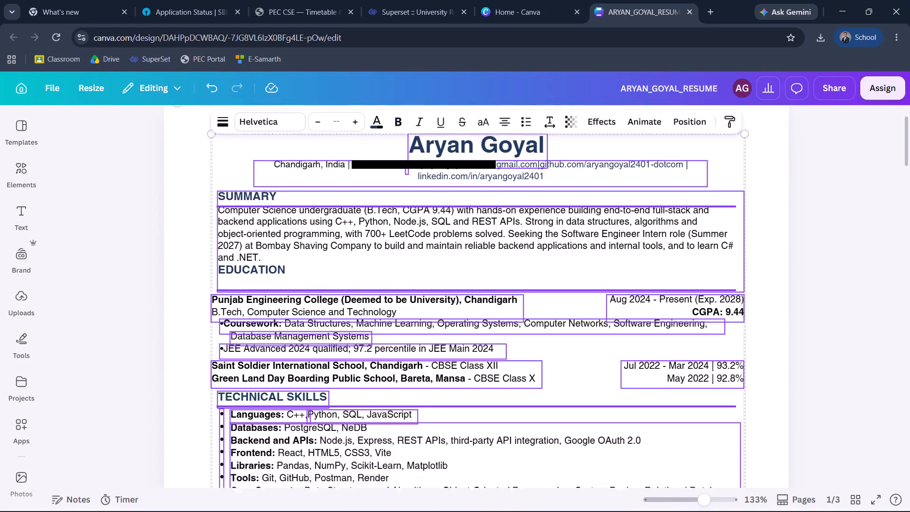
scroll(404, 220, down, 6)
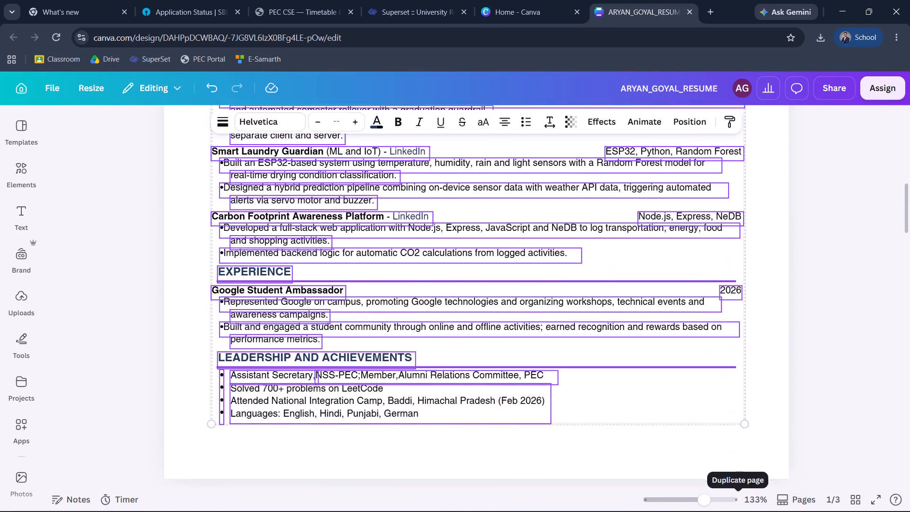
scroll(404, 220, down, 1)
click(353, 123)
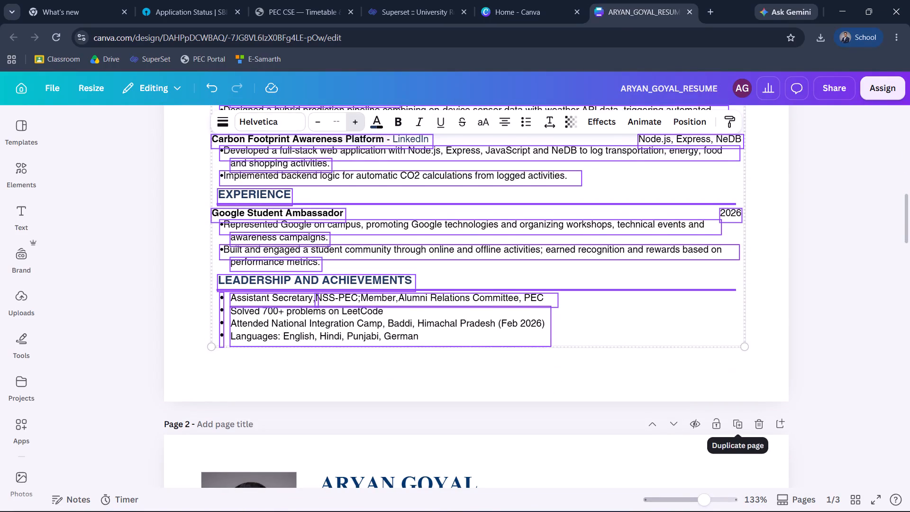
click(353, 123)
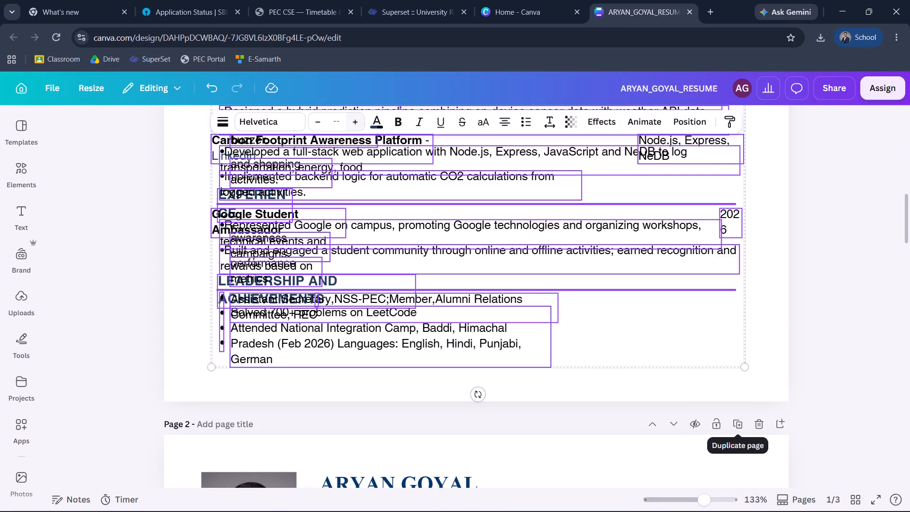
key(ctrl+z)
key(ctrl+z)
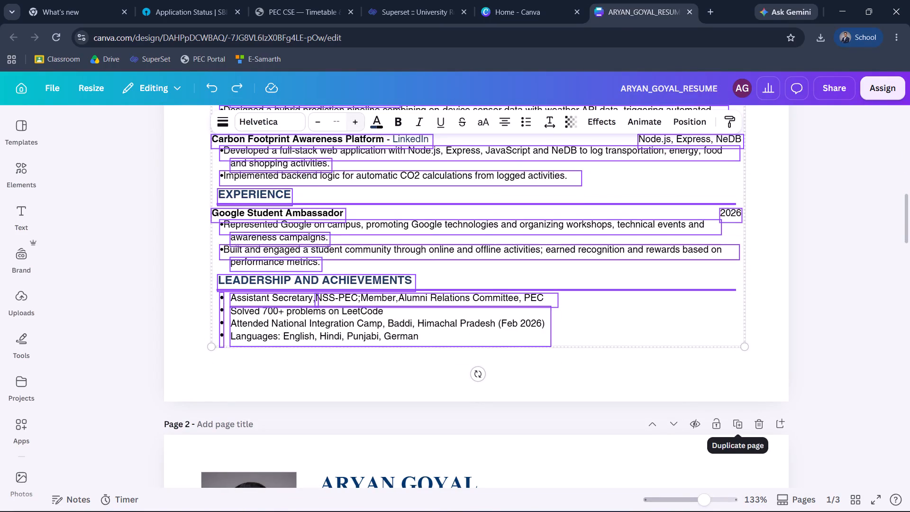
Group all the resume elements on page 1 and enlarge the group from its bottom-left corner to about 18.4 by 27.5.
key(ctrl+g)
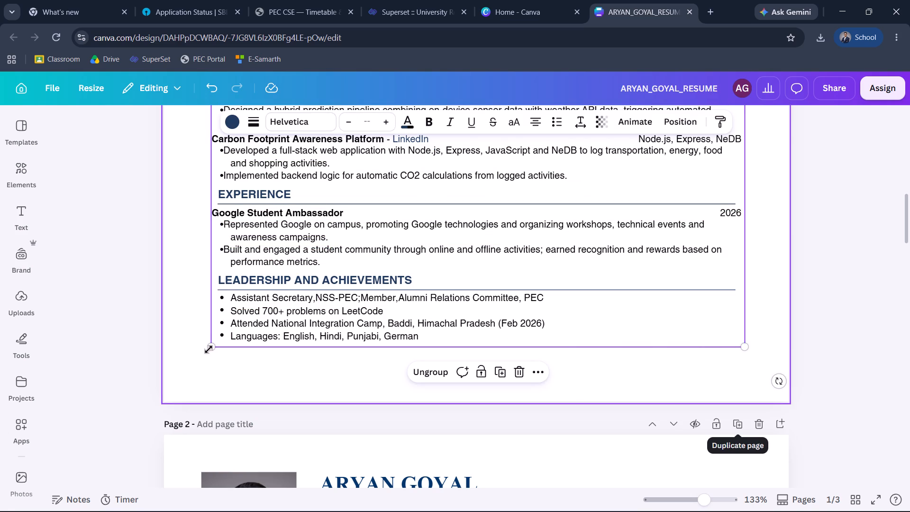
drag(213, 347, 195, 370)
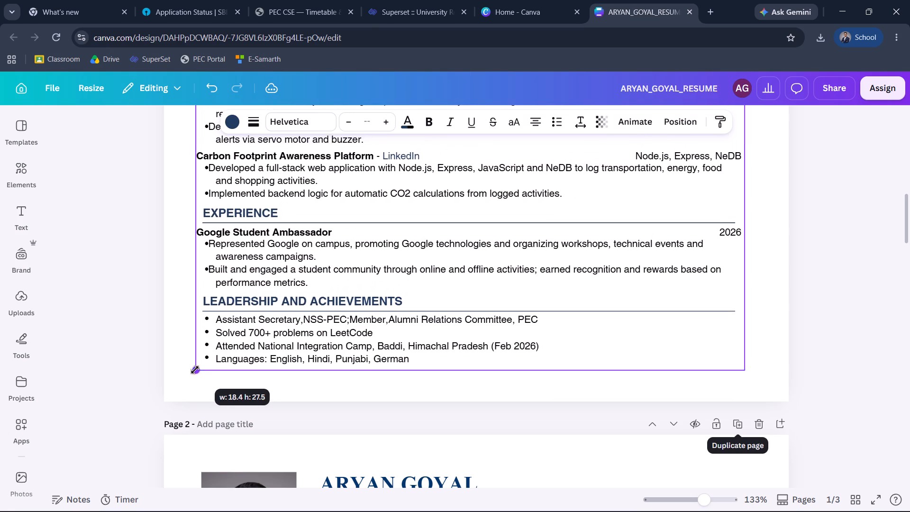
drag(195, 370, 192, 375)
scroll(424, 281, up, 3)
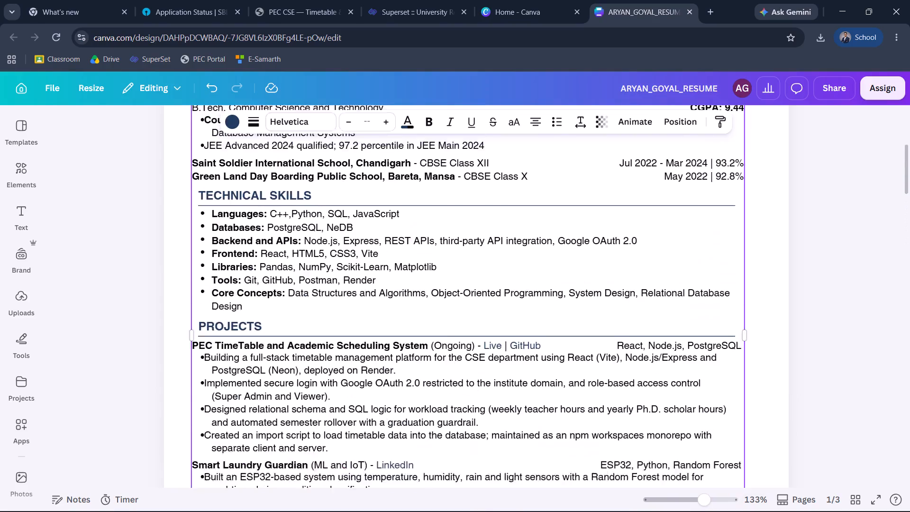
Enlarge the grouped resume on page 1 slightly from its top-right corner.
scroll(424, 281, up, 3)
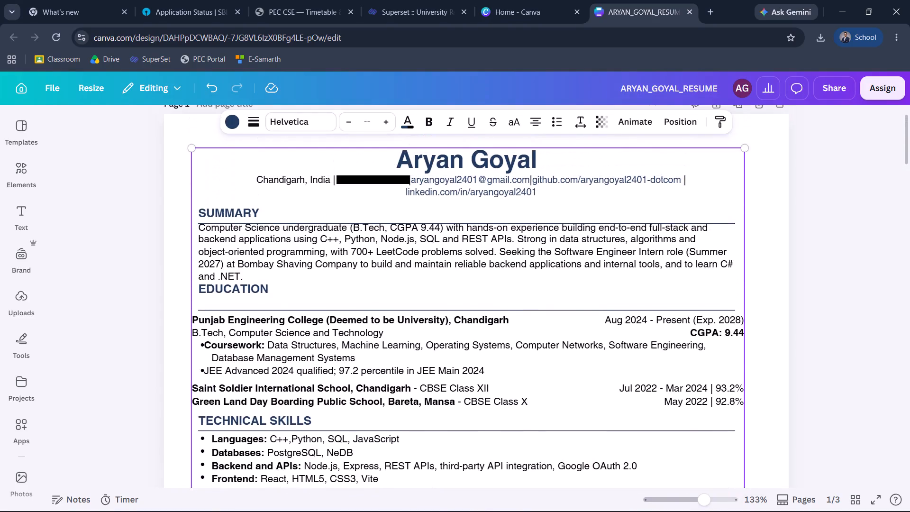
drag(742, 145, 764, 132)
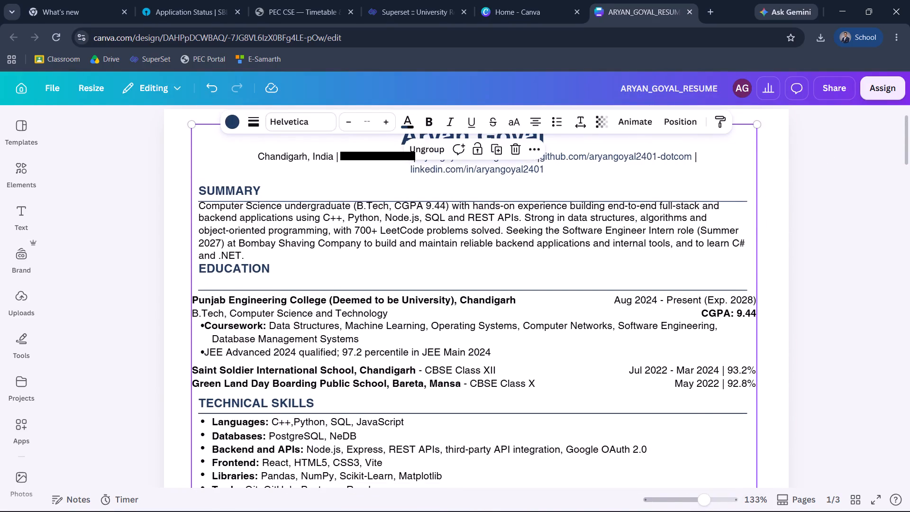
Align the resume group to the page's centre horizontally and to its middle vertically.
right_click(623, 267)
click(701, 299)
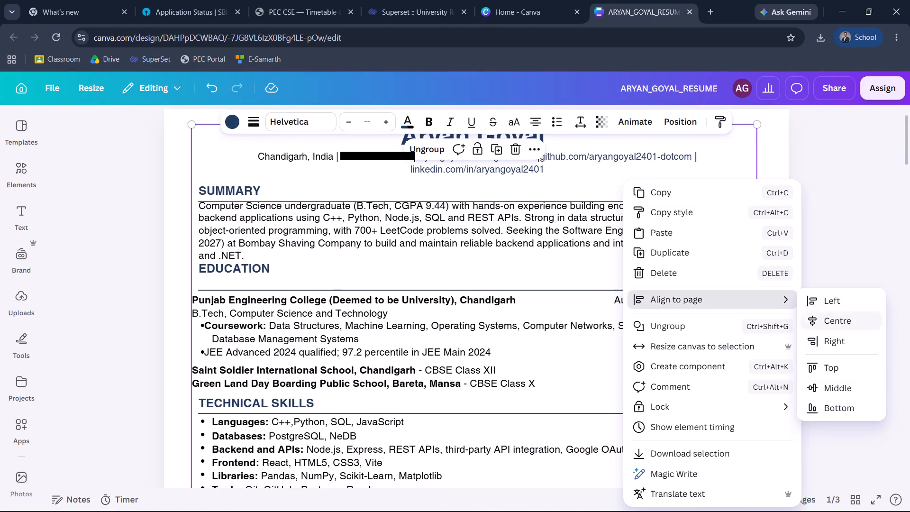
click(812, 321)
right_click(697, 326)
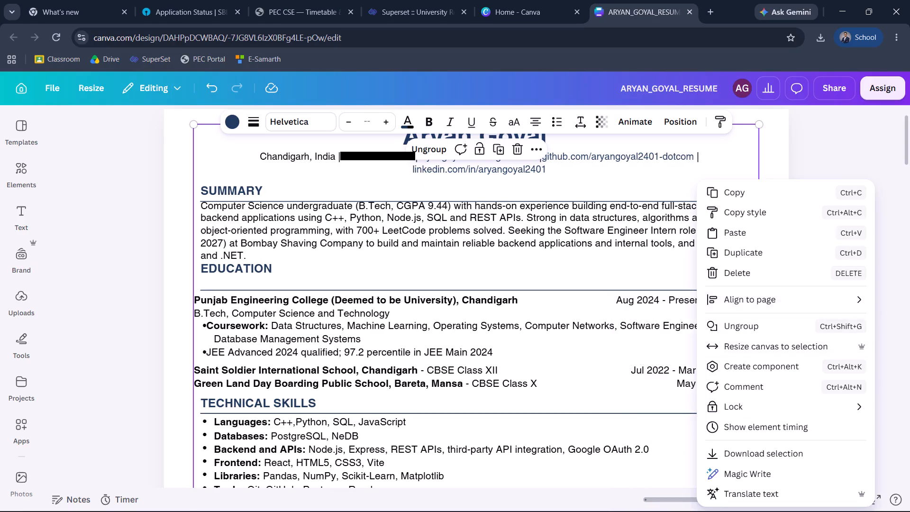
click(643, 384)
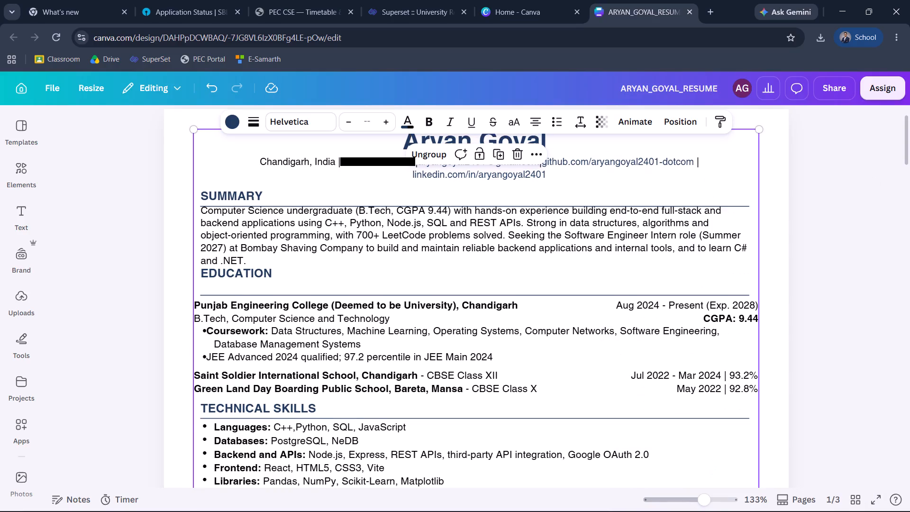
Examine the resized resume's margins and spacing on page 1 and compare them with the older resume on page 2.
scroll(593, 301, down, 2)
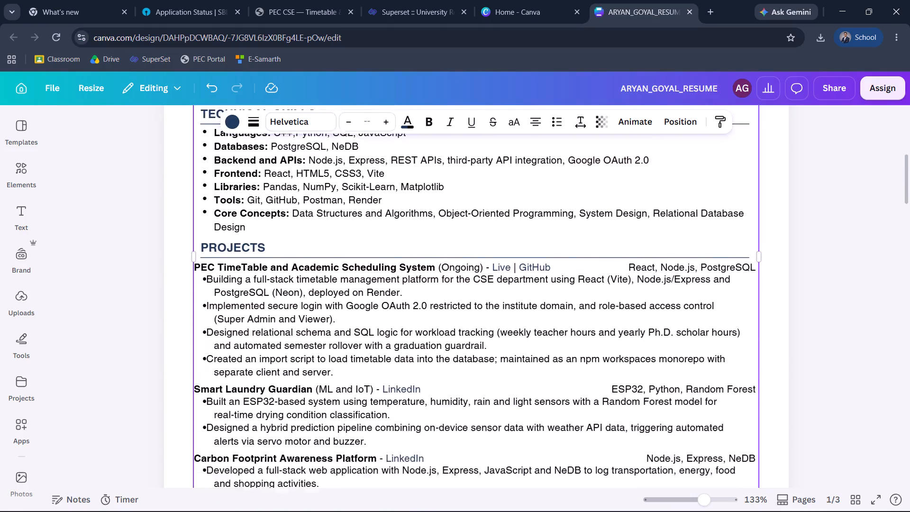
scroll(593, 301, down, 2)
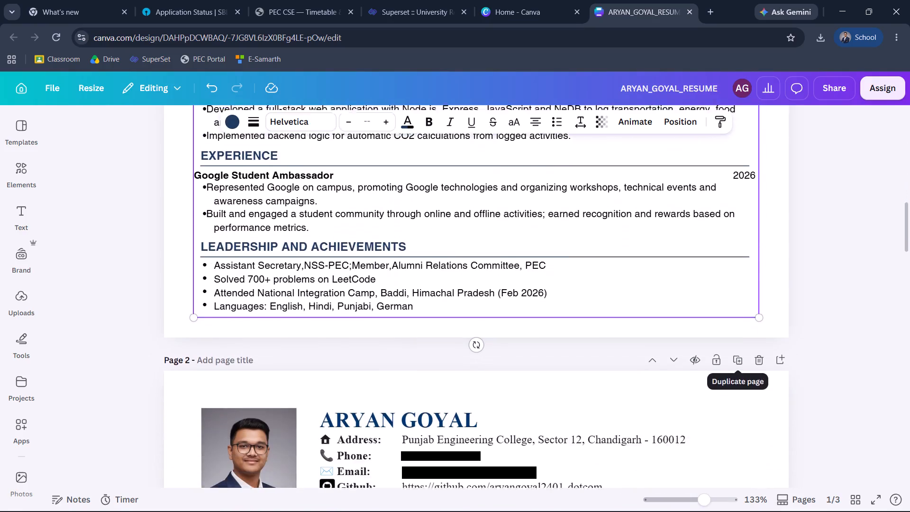
scroll(597, 238, up, 2)
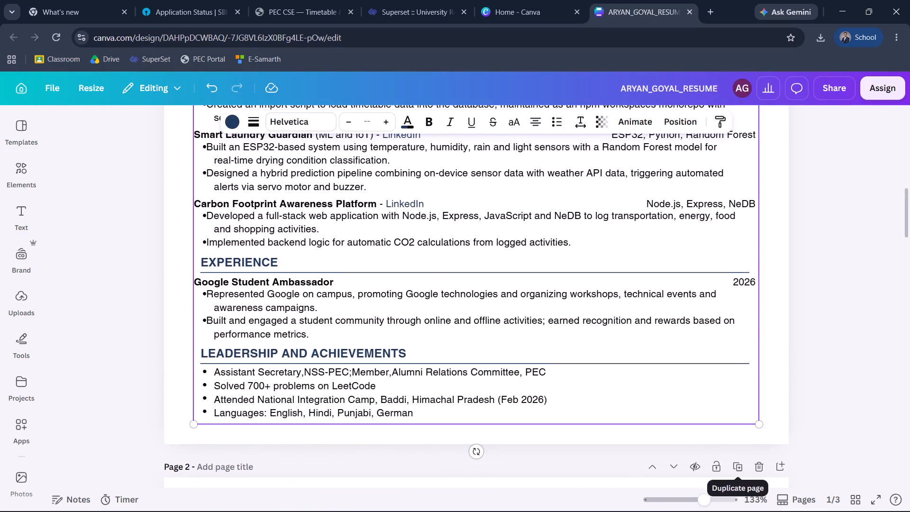
click(194, 427)
scroll(267, 365, up, 4)
scroll(267, 365, down, 7)
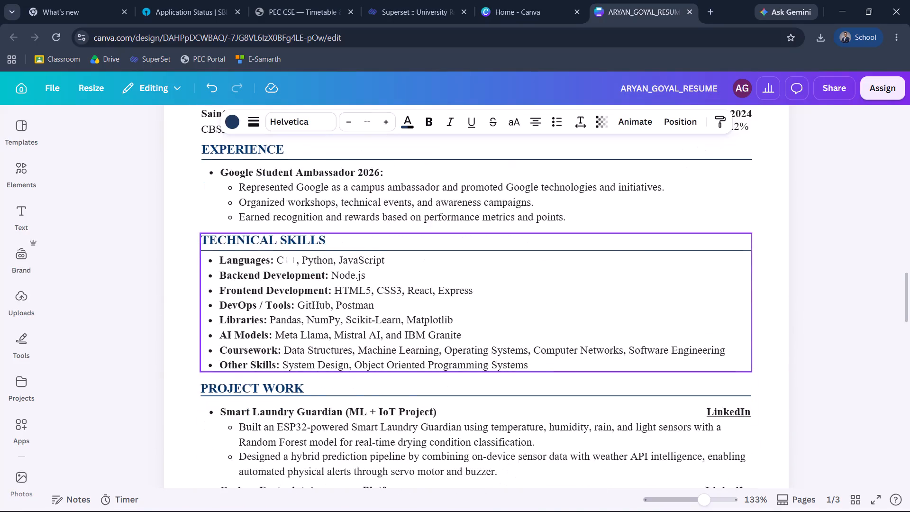
scroll(267, 365, down, 1)
scroll(267, 365, up, 10)
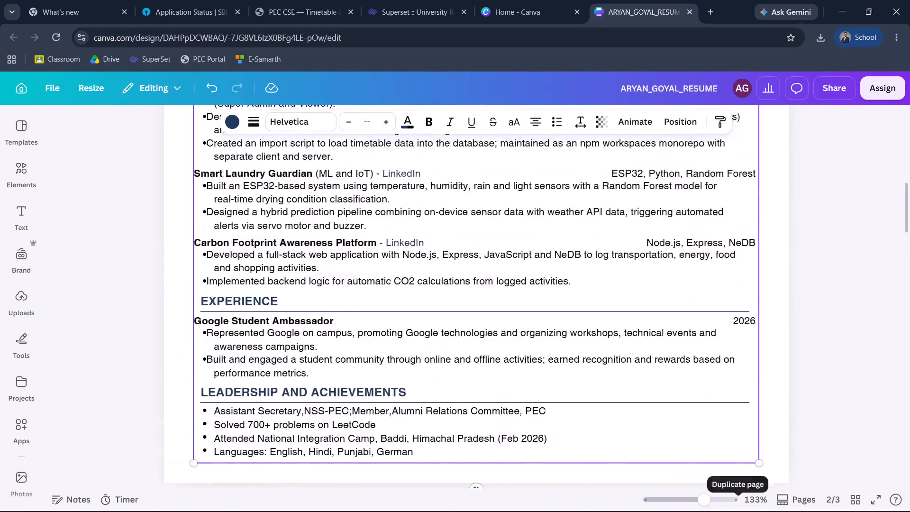
scroll(267, 365, up, 1)
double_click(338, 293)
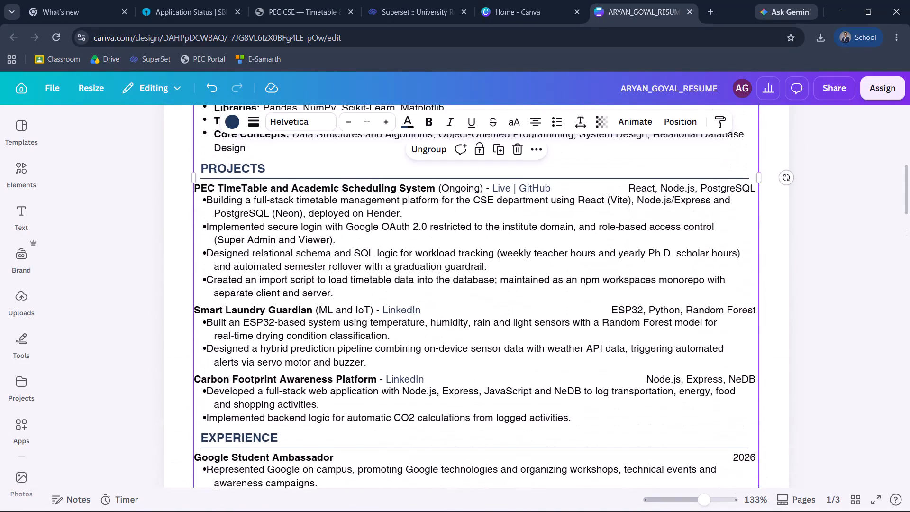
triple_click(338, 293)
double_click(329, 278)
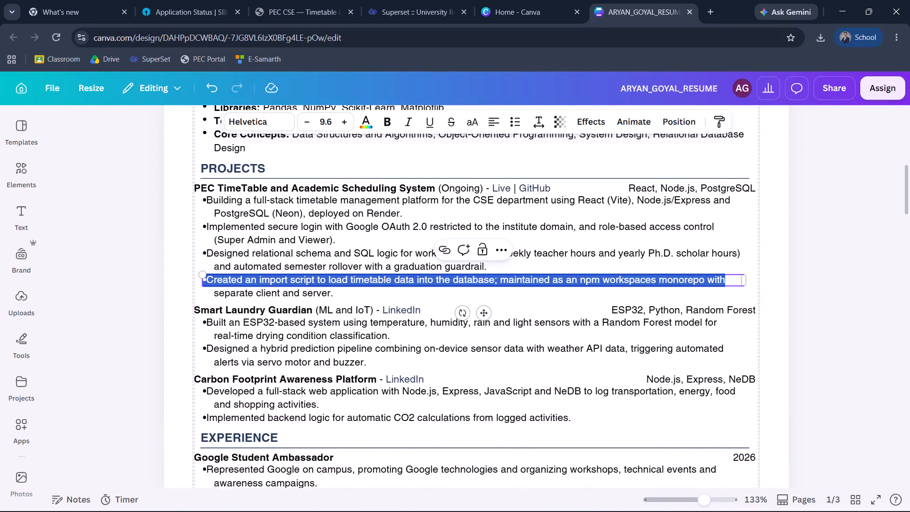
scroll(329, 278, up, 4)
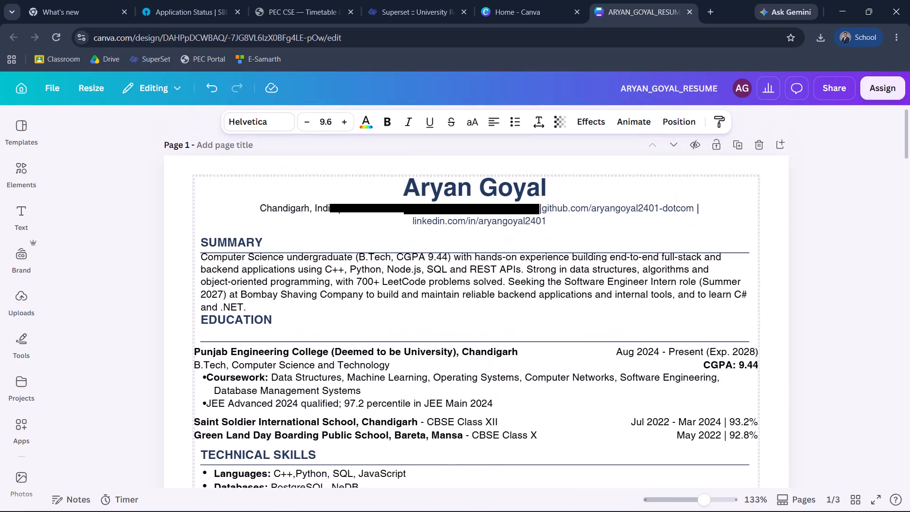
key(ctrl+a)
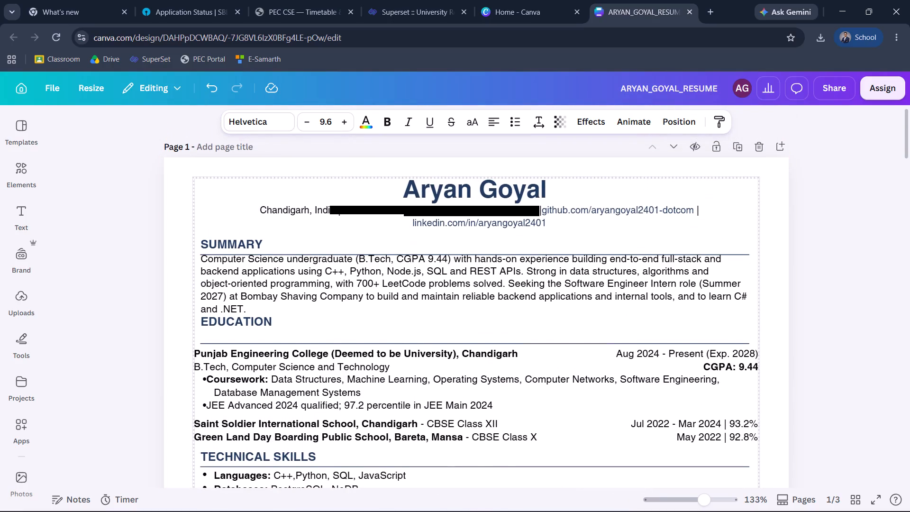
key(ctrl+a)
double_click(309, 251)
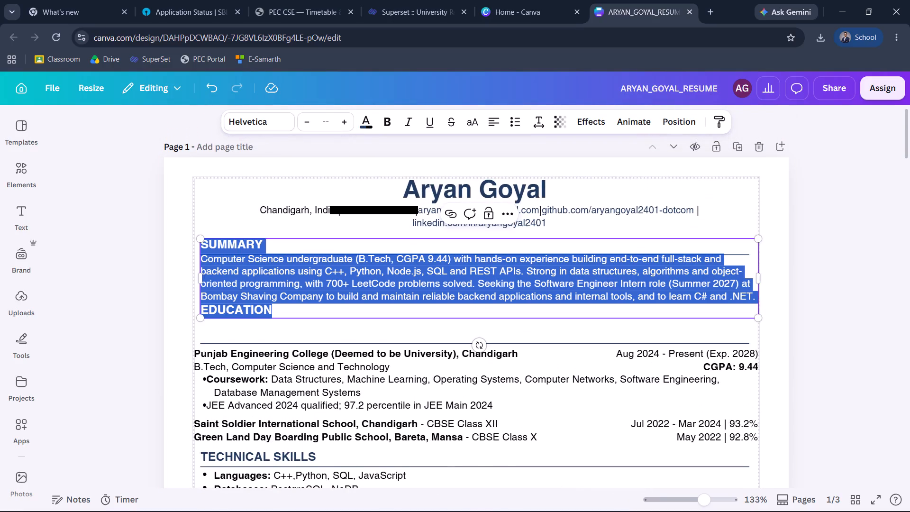
Ungroup the contact details line and all the remaining resume elements on page 1.
click(304, 211)
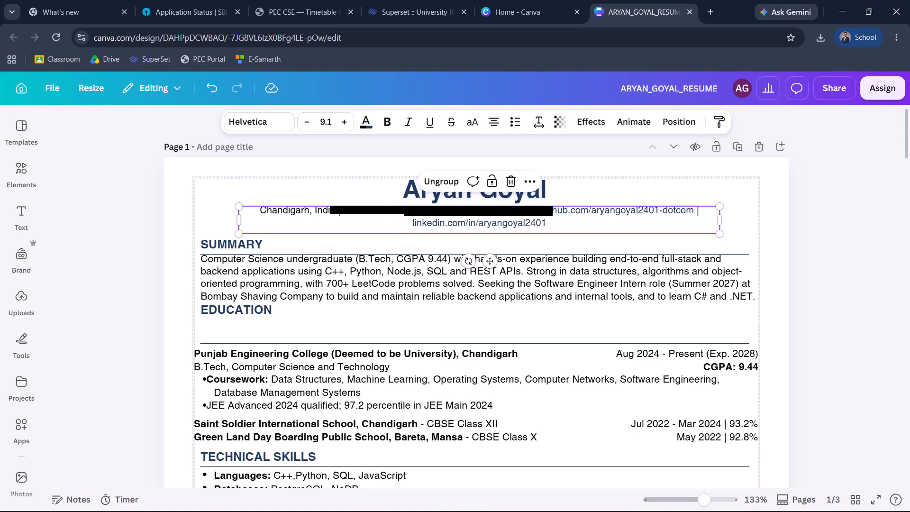
click(430, 185)
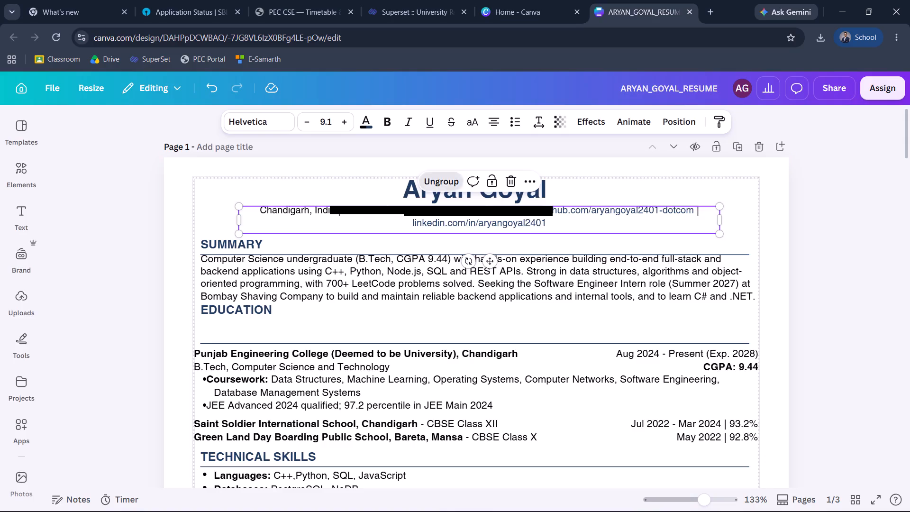
click(563, 256)
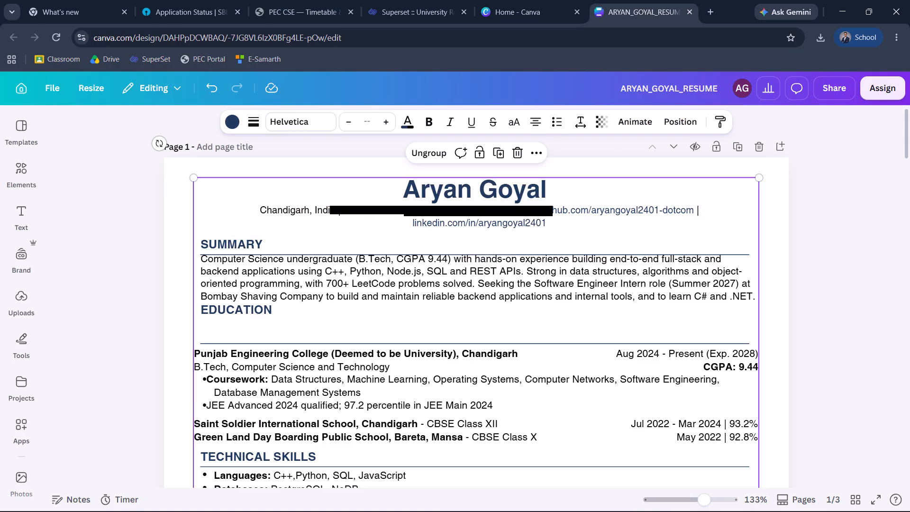
key(ctrl+a)
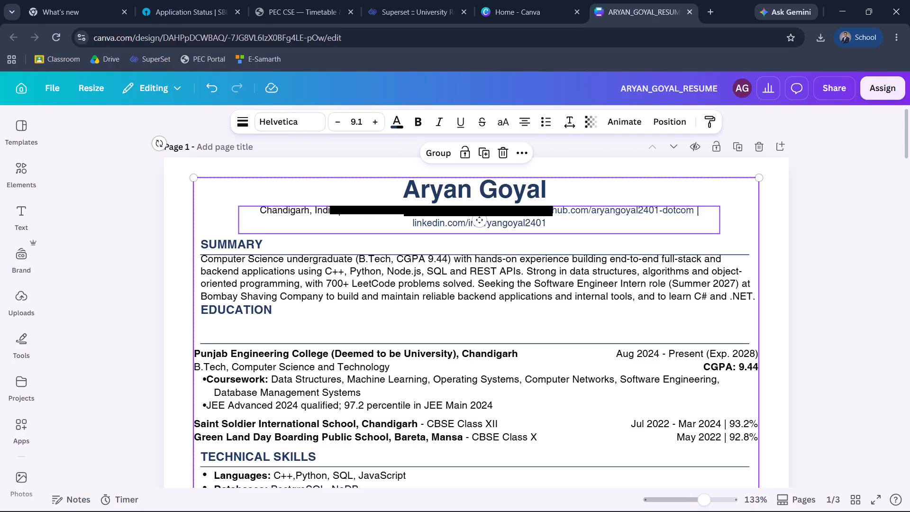
click(448, 157)
click(442, 156)
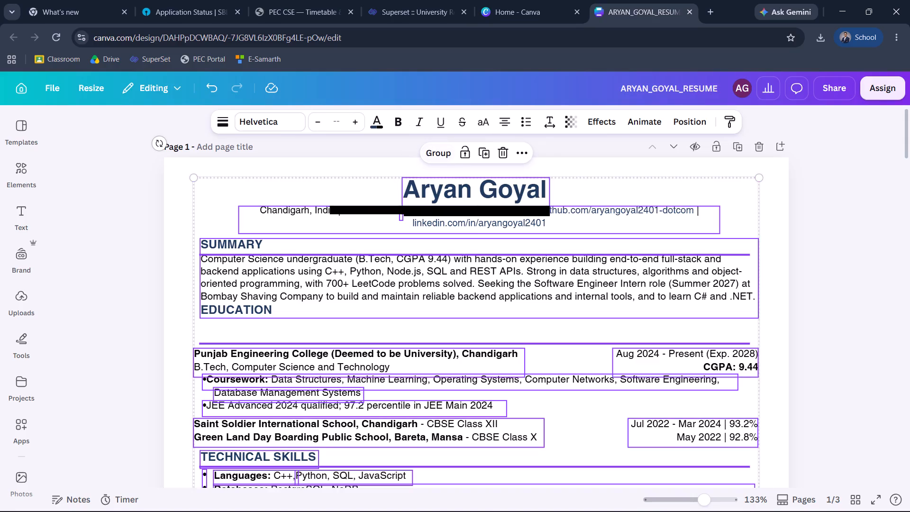
Change the font of all the selected resume text on page 1 to Times New Roman.
click(282, 112)
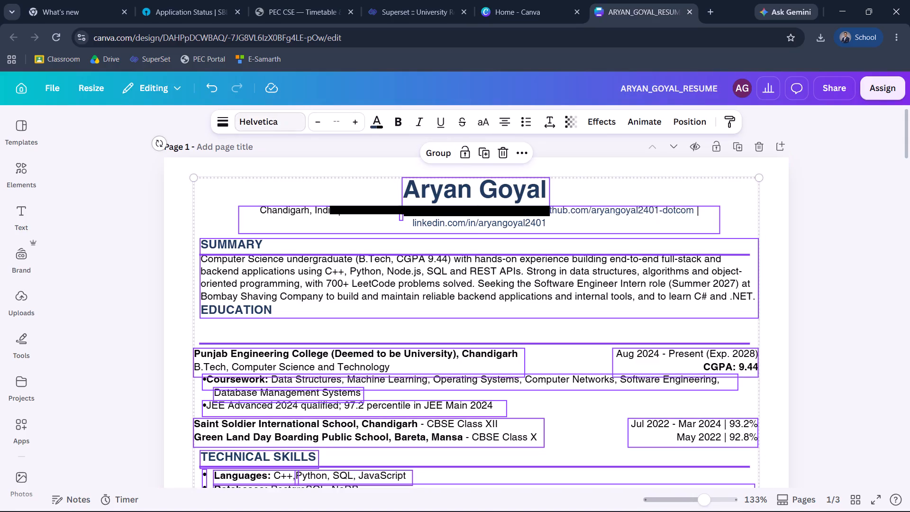
click(282, 116)
scroll(156, 289, down, 1)
click(151, 295)
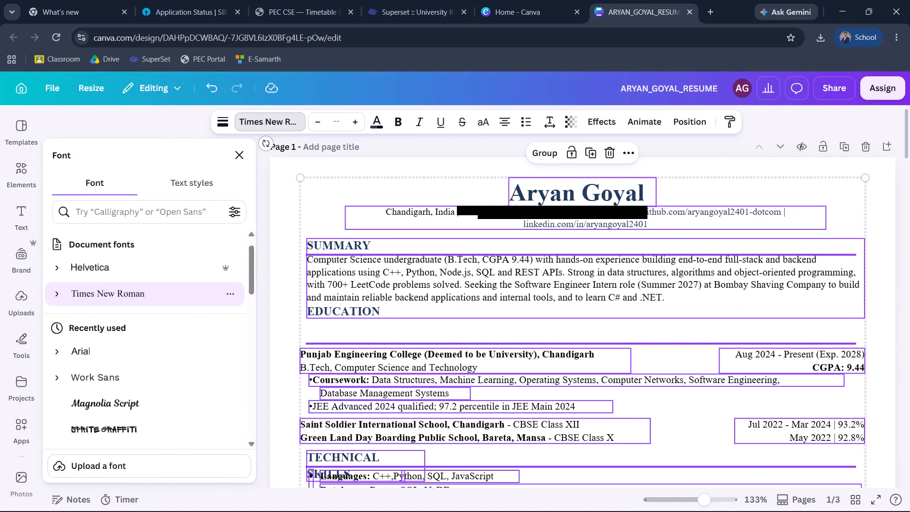
click(151, 295)
click(243, 160)
Review the whole of page 1 for layout problems caused by the new font, with the selection cleared.
scroll(376, 441, down, 7)
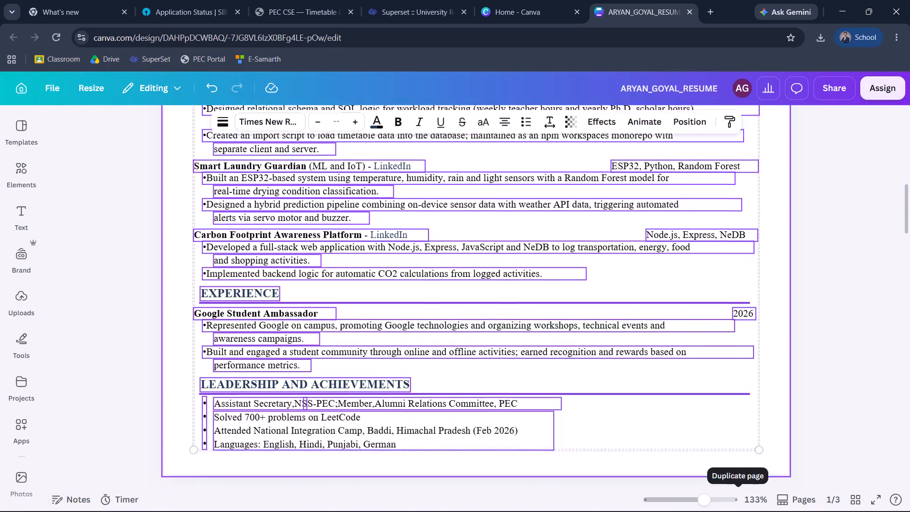
scroll(376, 441, down, 2)
scroll(376, 441, up, 6)
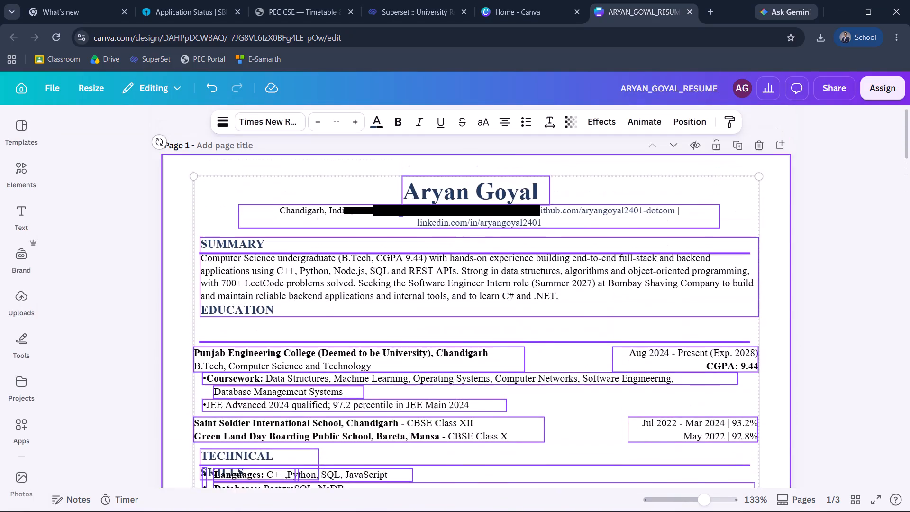
scroll(376, 441, up, 2)
click(807, 298)
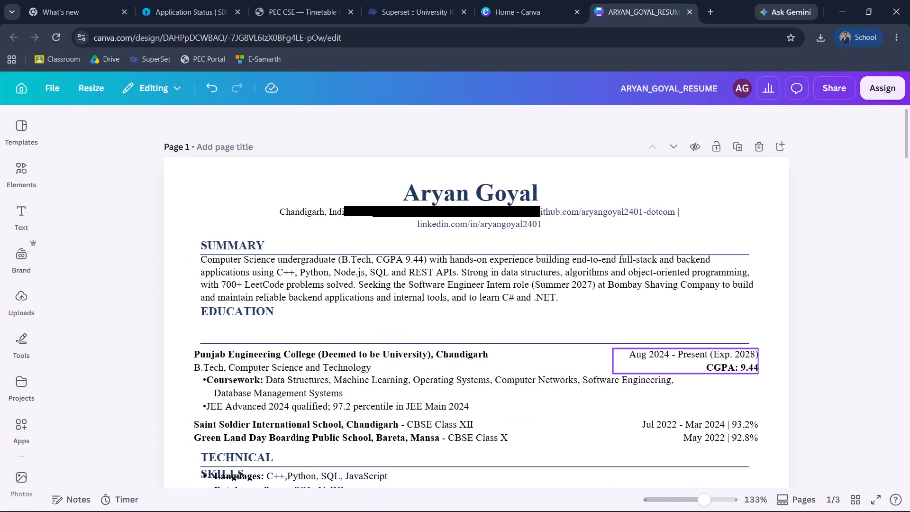
scroll(615, 370, down, 4)
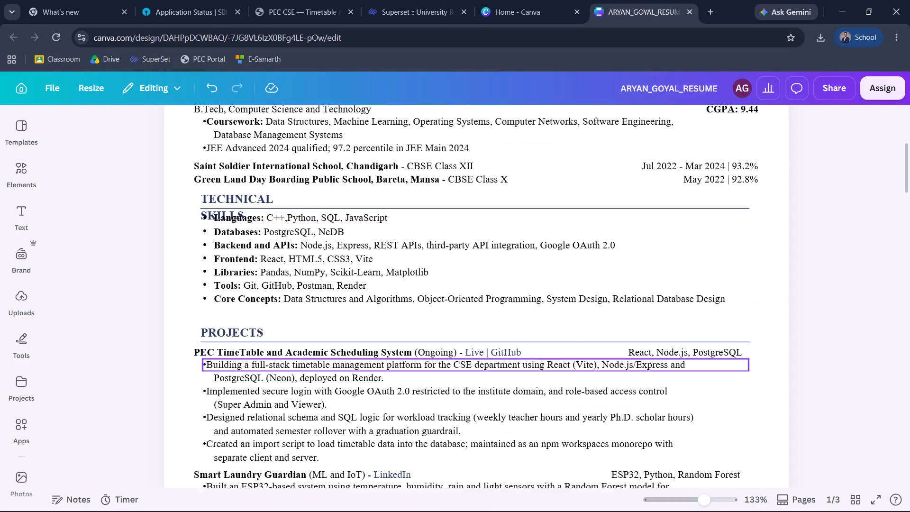
Look through the recent designs on the Canva home page, then the education details in the Superset profile.
click(559, 0)
scroll(482, 257, down, 1)
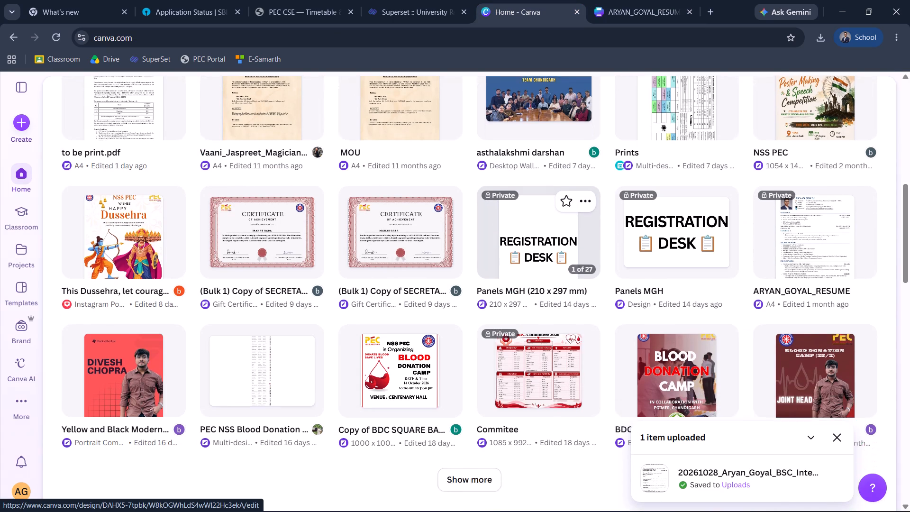
scroll(482, 257, down, 1)
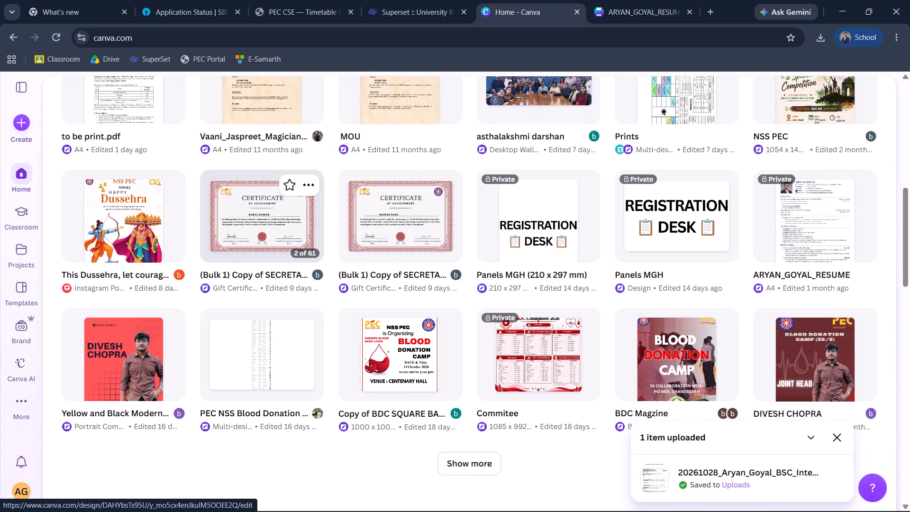
scroll(351, 262, down, 1)
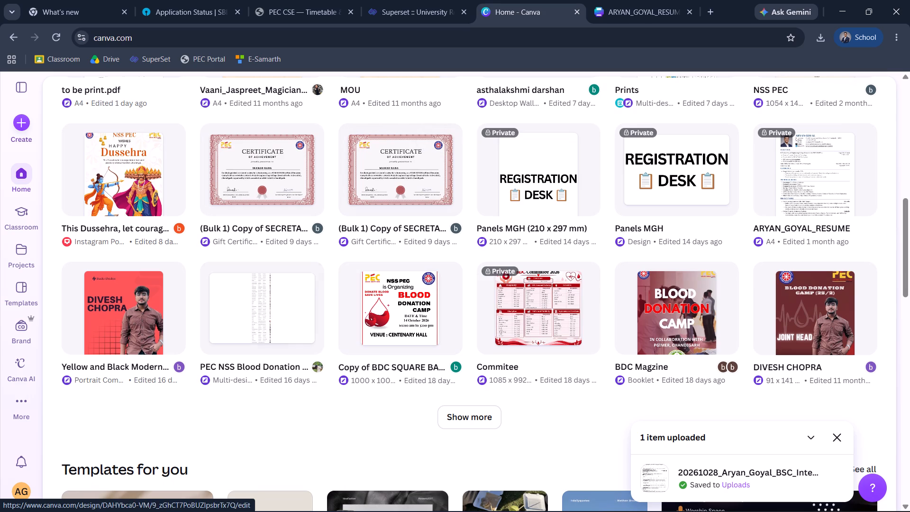
click(453, 0)
scroll(627, 289, down, 1)
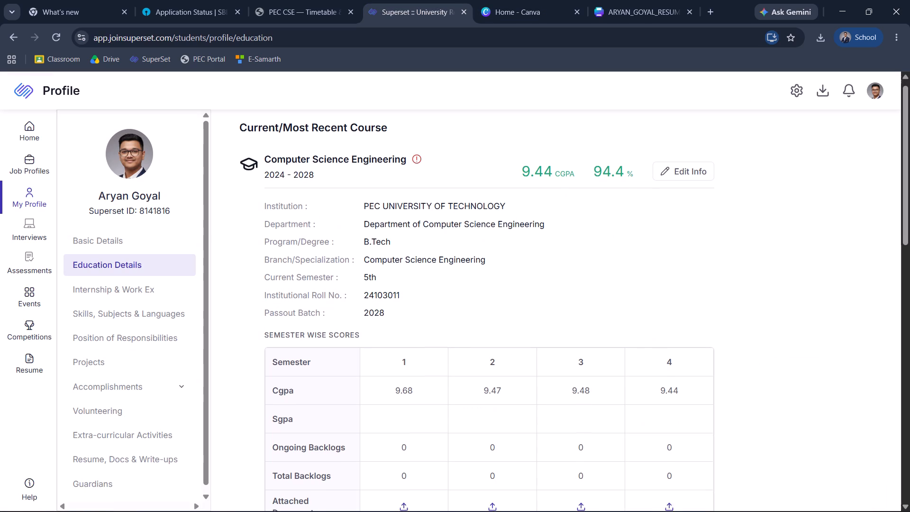
scroll(627, 289, down, 1)
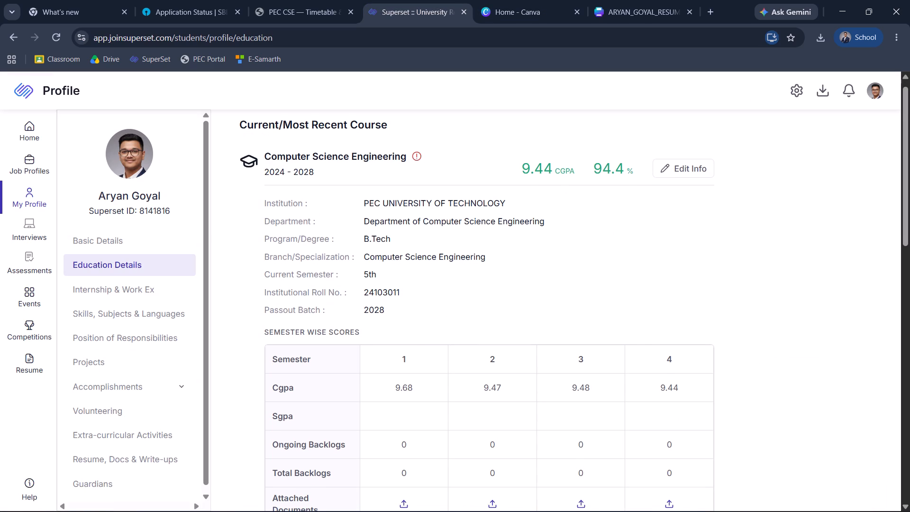
scroll(519, 277, down, 3)
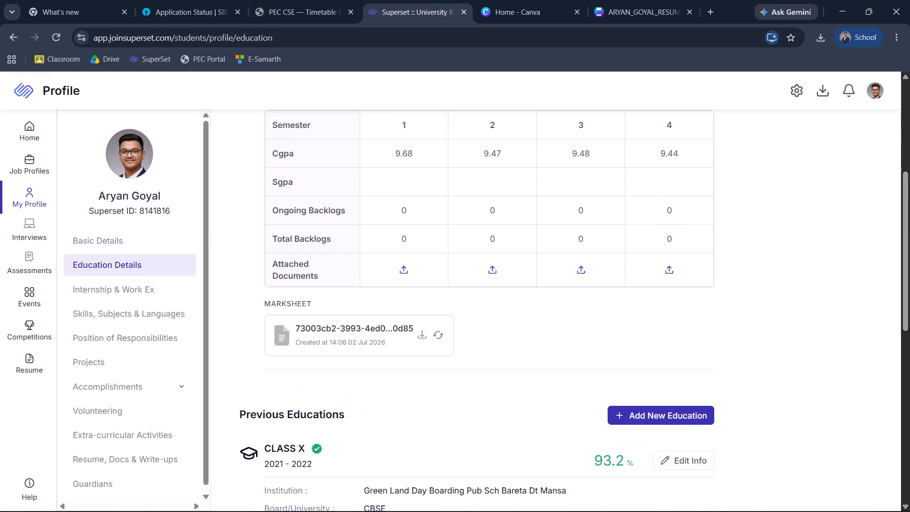
Return to the resume design and widen the TECHNICAL SKILLS heading's text box so the heading fits on one line.
click(608, 34)
click(624, 14)
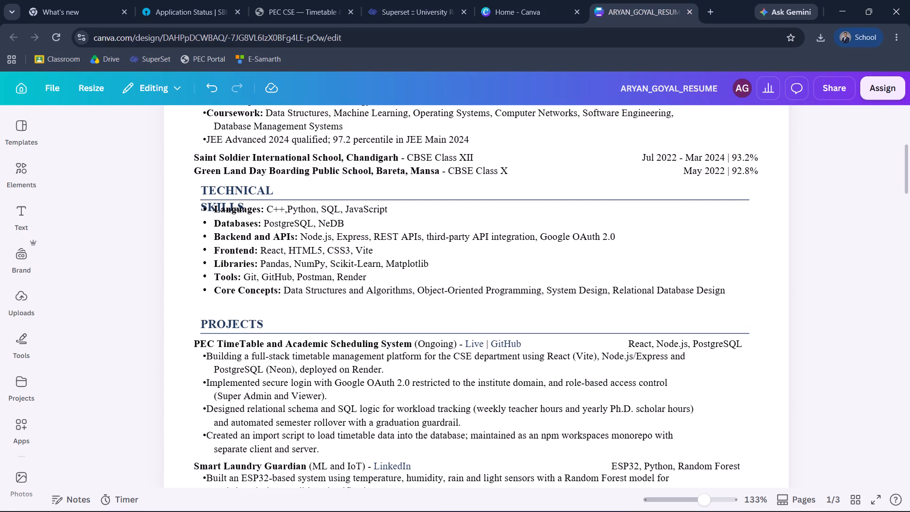
scroll(571, 338, up, 4)
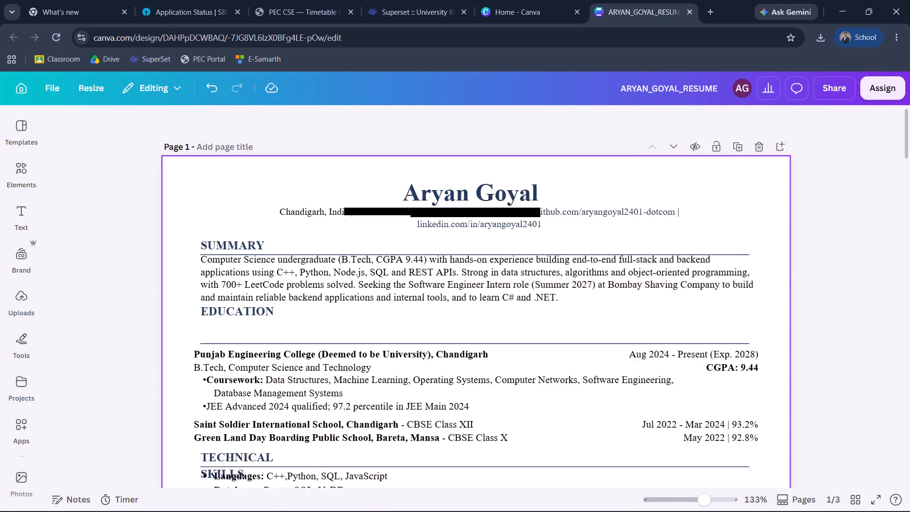
scroll(571, 338, down, 1)
click(261, 414)
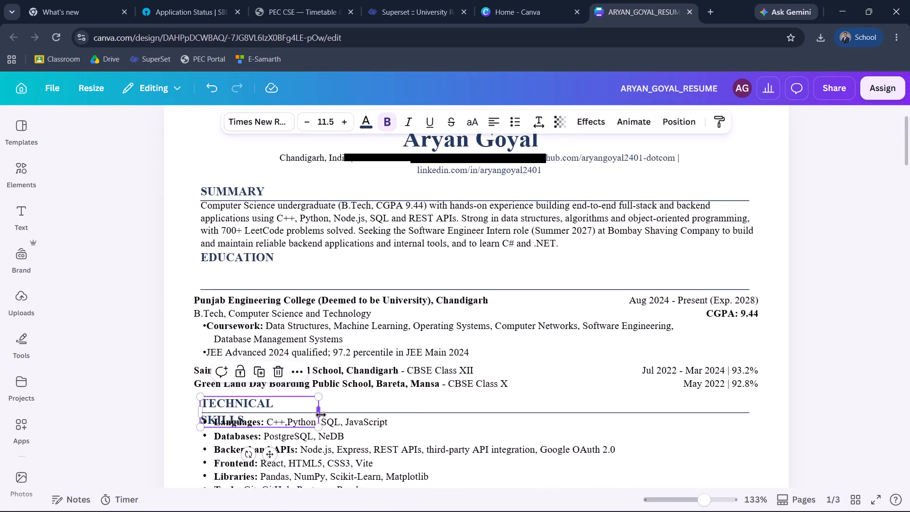
drag(321, 414, 351, 411)
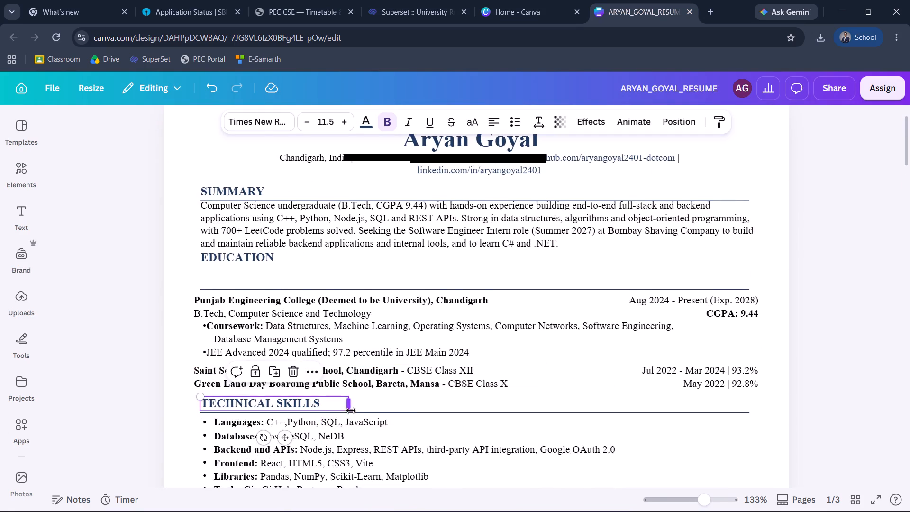
Check the remaining sections of page 1, from PROJECTS to LEADERSHIP AND ACHIEVEMENTS, for further layout problems.
scroll(387, 447, down, 5)
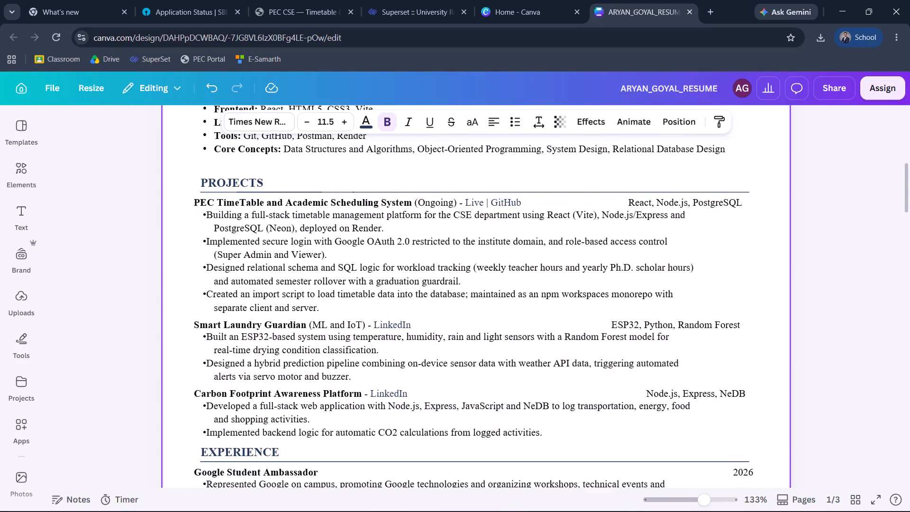
scroll(387, 447, down, 2)
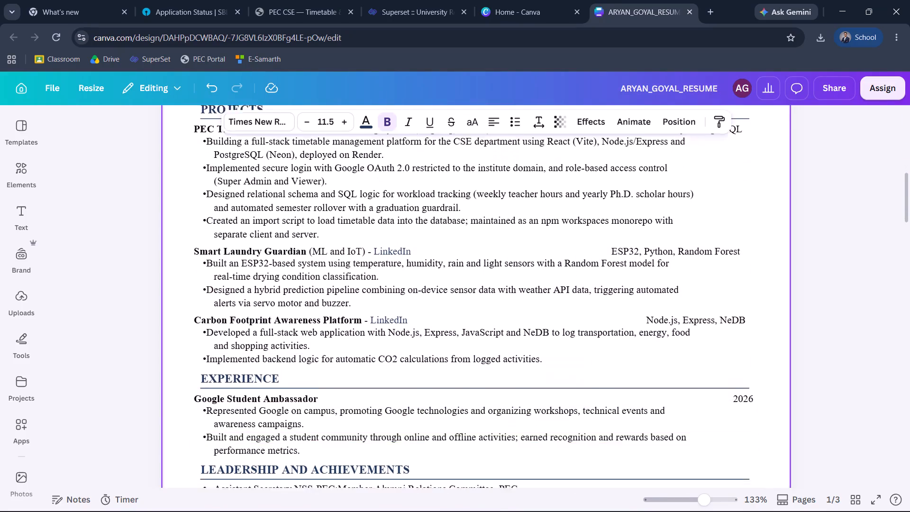
scroll(387, 447, down, 2)
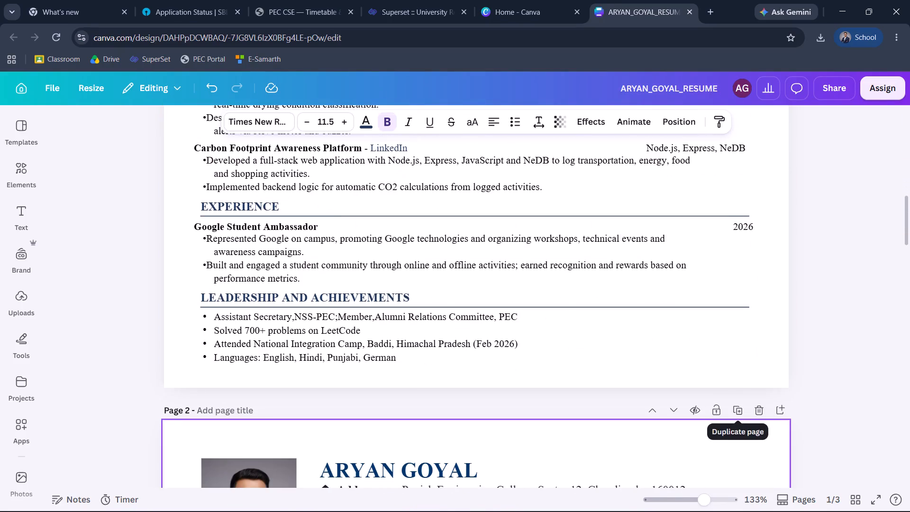
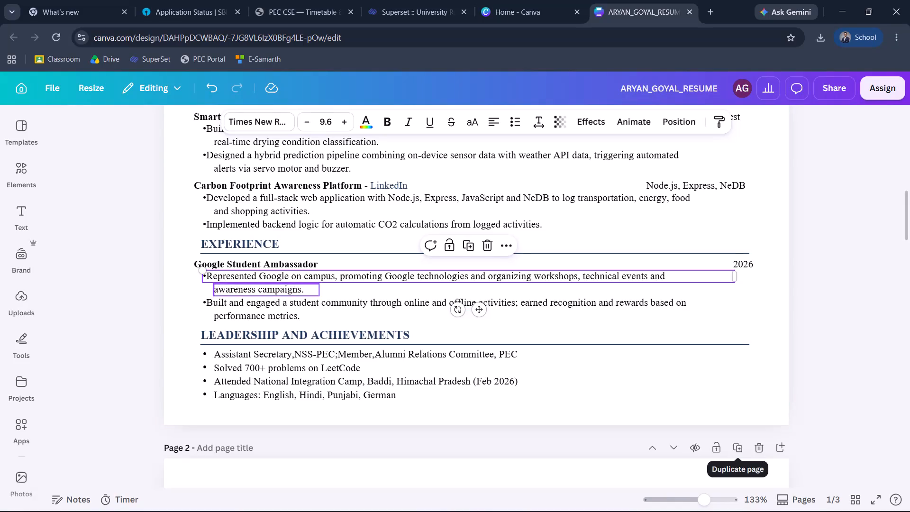
Move the text "awareness campaigns." from its own box to the end of the first Google Student Ambassador bullet, preceded by a space.
double_click(289, 288)
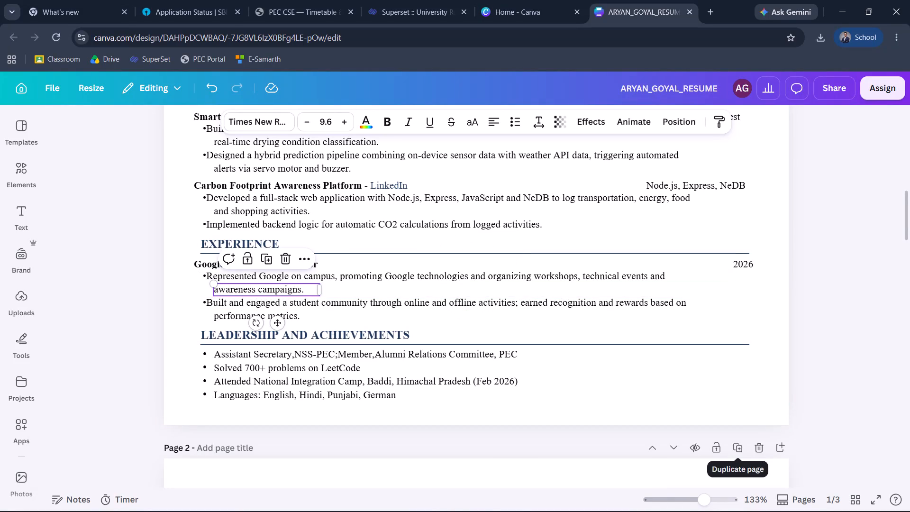
key(ctrl+a)
key(ctrl+x)
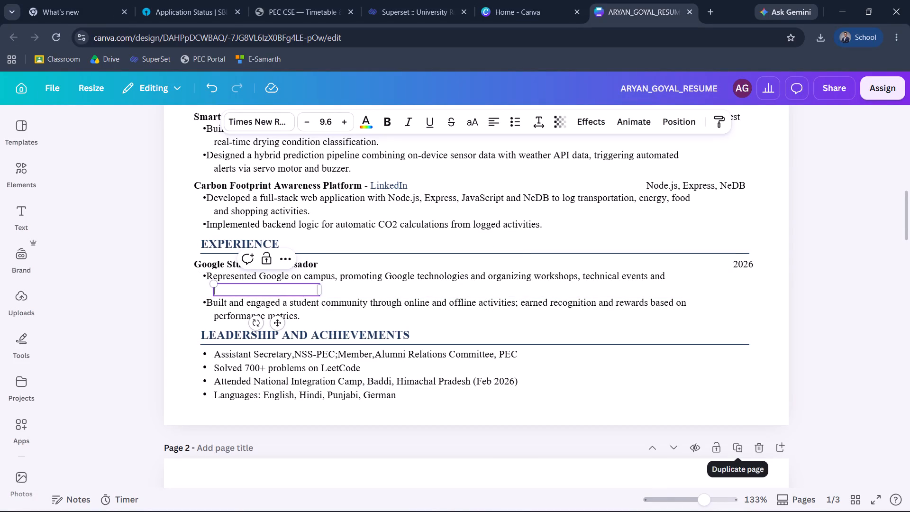
double_click(683, 273)
click(680, 276)
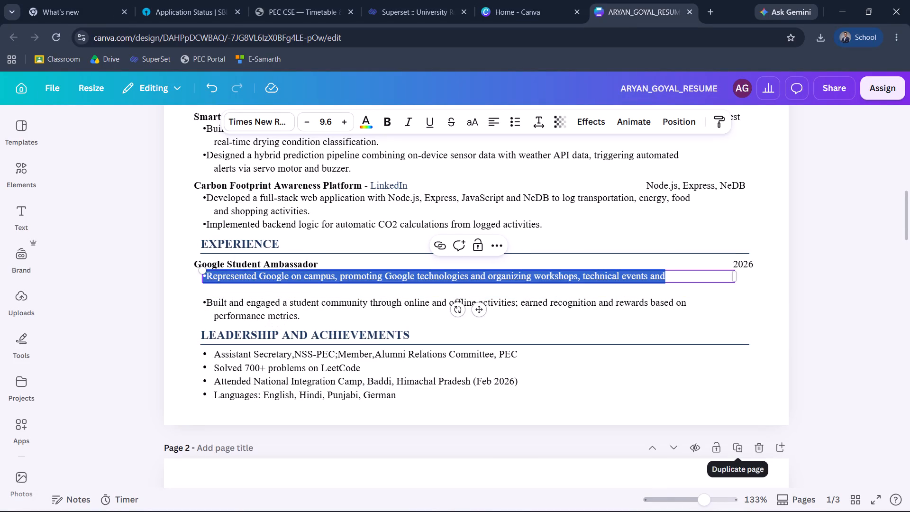
key(space)
key(ctrl+v)
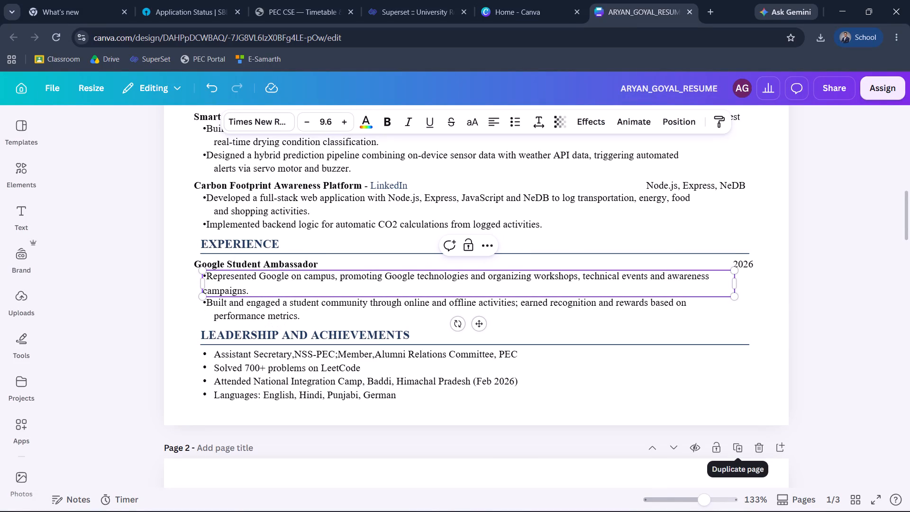
Widen the first Google Student Ambassador bullet's text box until its edge lines up with the end of the date 2026.
click(734, 283)
drag(736, 283, 758, 281)
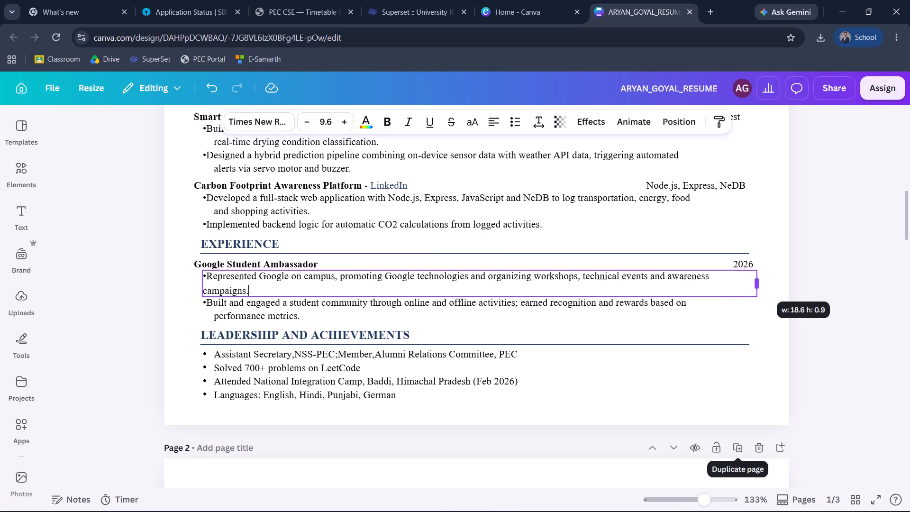
drag(758, 281, 764, 280)
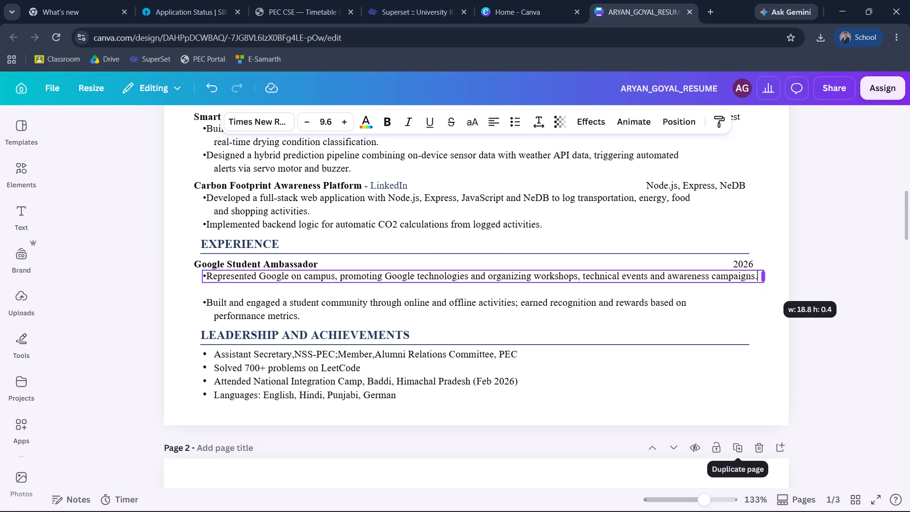
drag(764, 280, 753, 285)
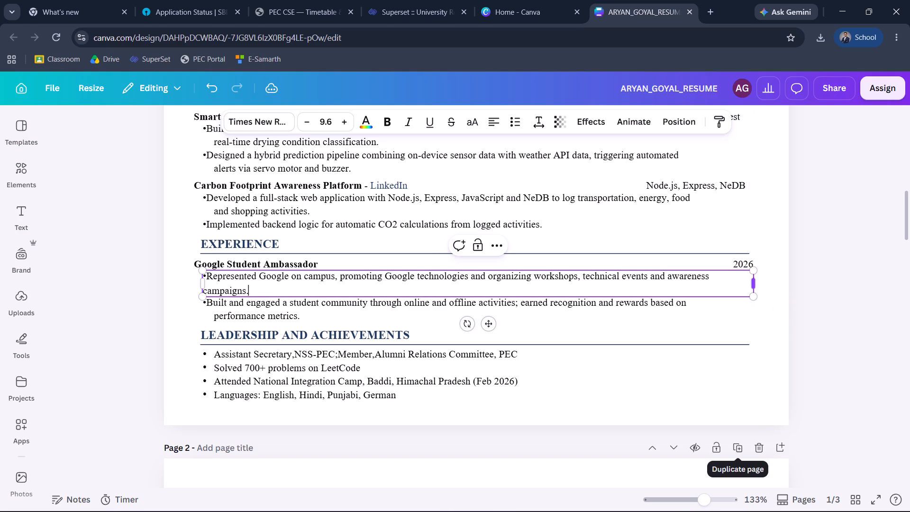
click(716, 334)
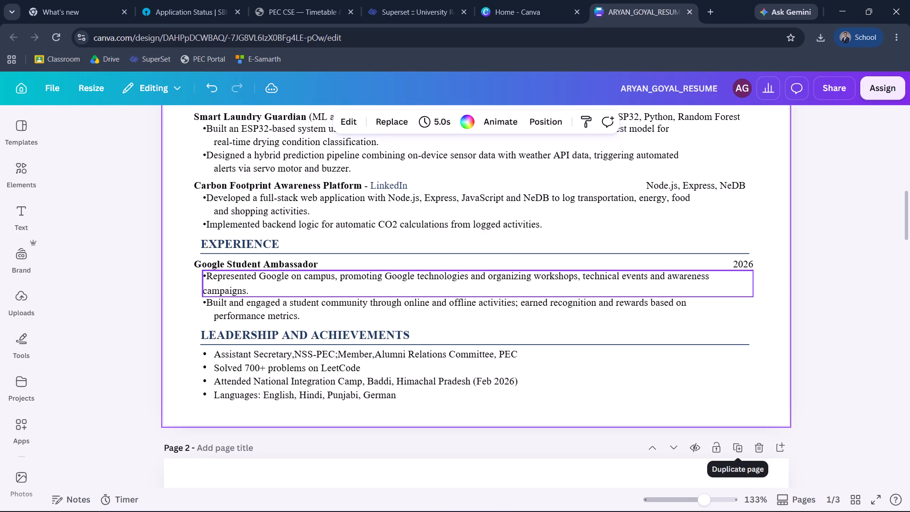
Reduce the line spacing of the first Google Student Ambassador bullet to about 1.12.
click(674, 288)
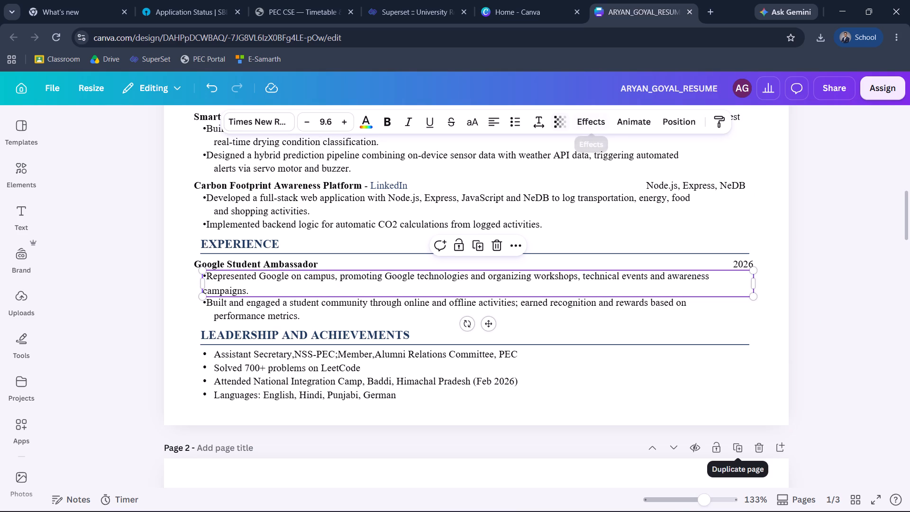
click(535, 125)
drag(518, 213, 506, 216)
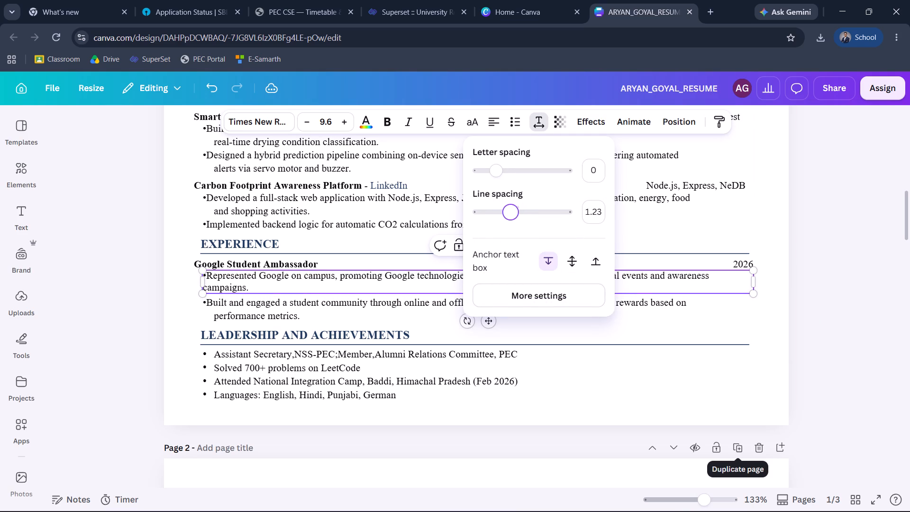
drag(506, 216, 505, 218)
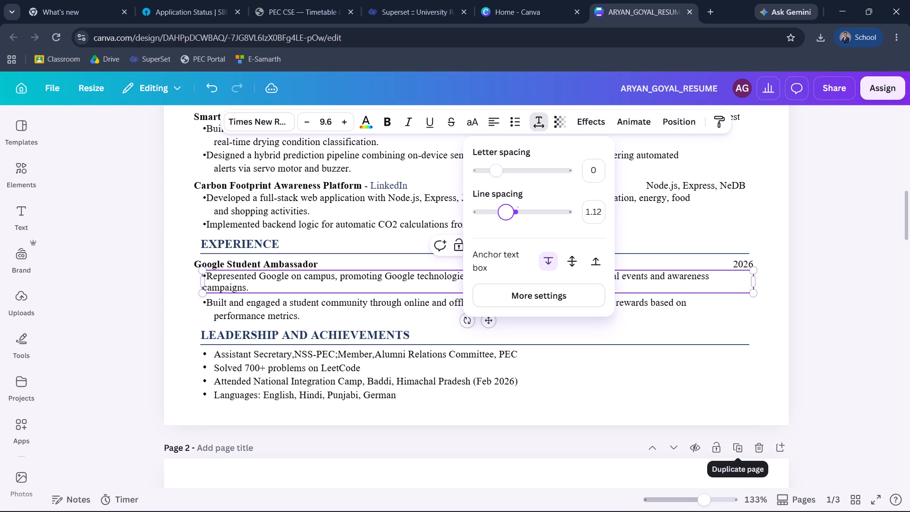
click(679, 323)
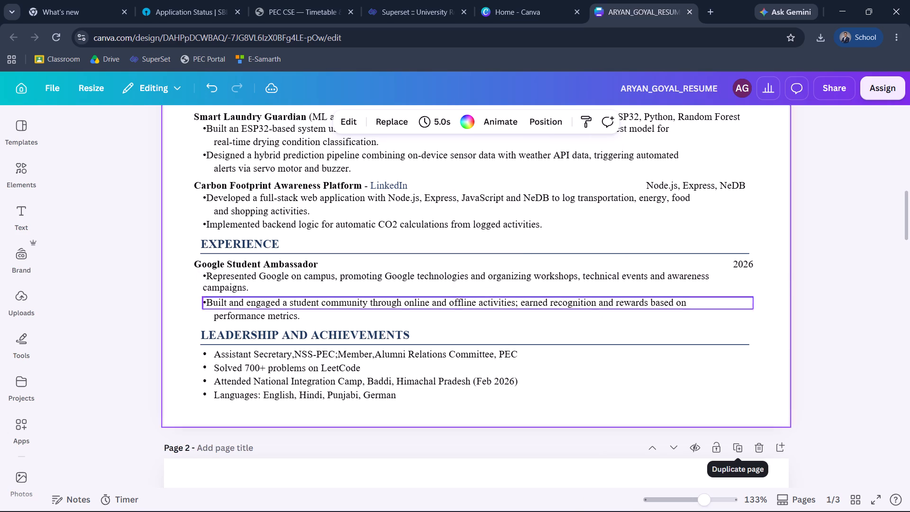
Turn the first Google Student Ambassador entry into a bulleted list item and delete its original typed bullet character.
click(566, 281)
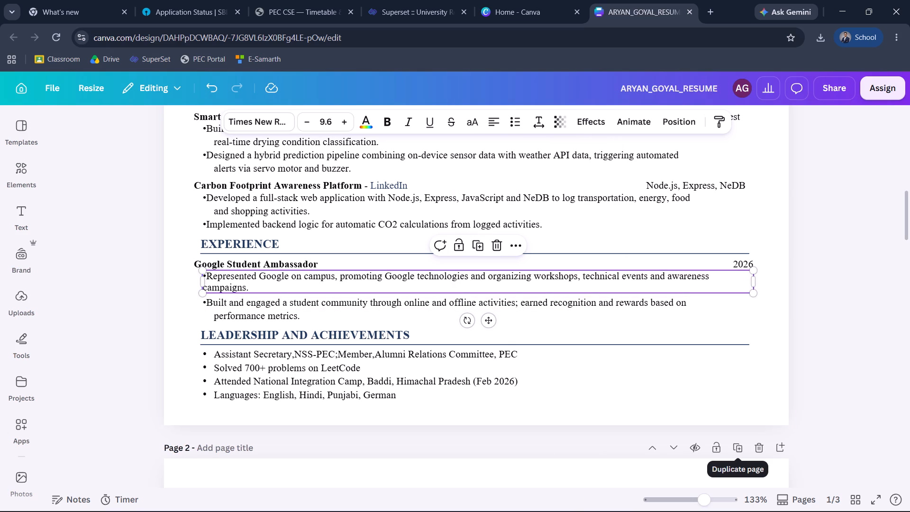
scroll(420, 126, down, 1)
click(509, 121)
scroll(226, 275, left, 1)
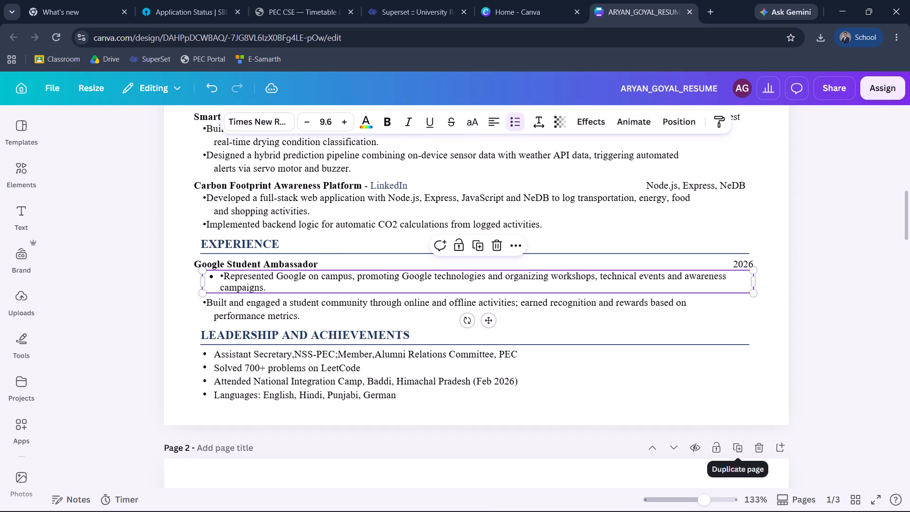
scroll(221, 276, left, 1)
click(219, 276)
click(225, 276)
key(BackSpace)
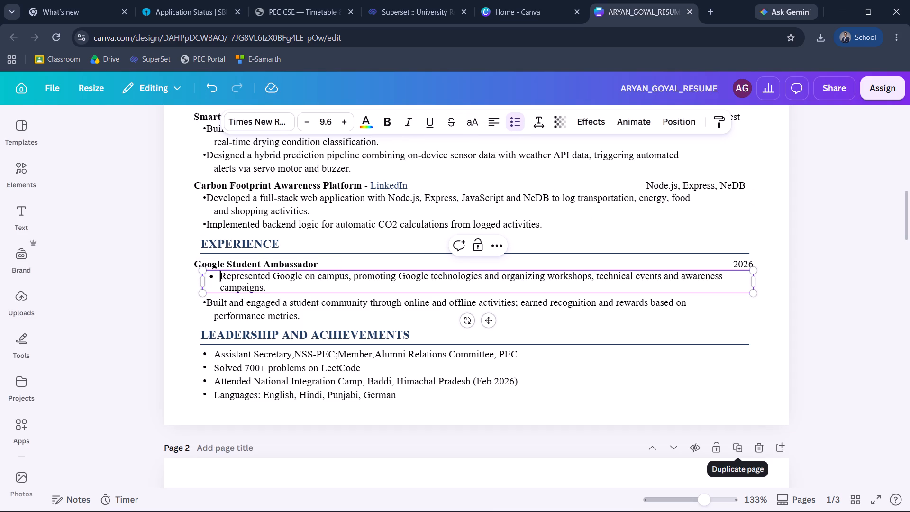
Move the "Built and engaged a student community" line from its own box into the bulleted list as a second item.
double_click(255, 302)
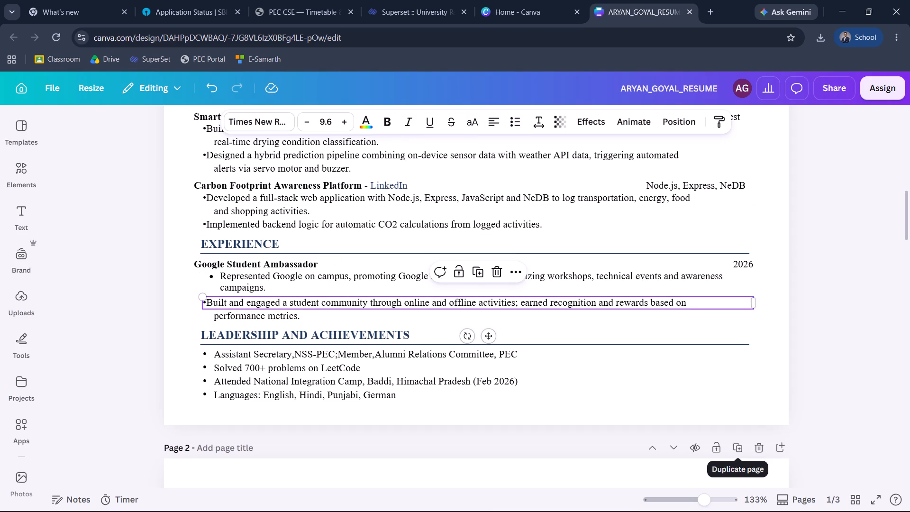
key(ctrl+x)
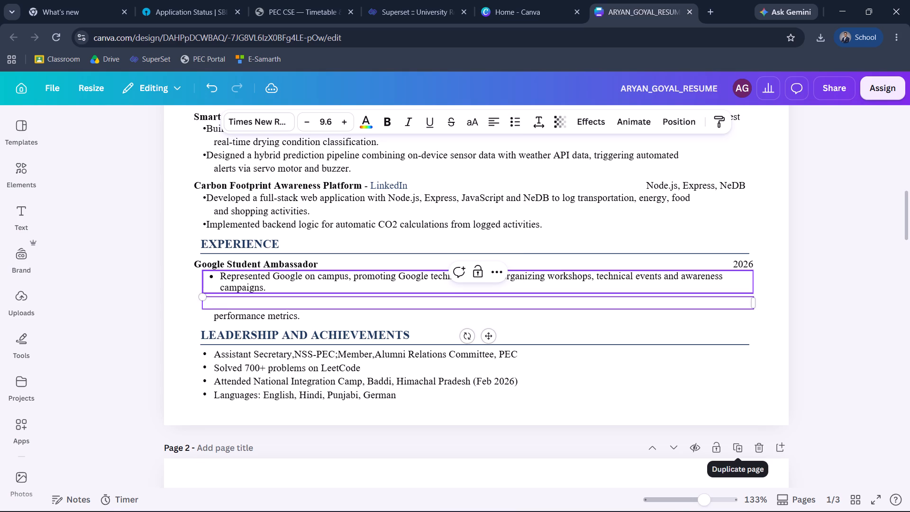
double_click(280, 288)
key(Return)
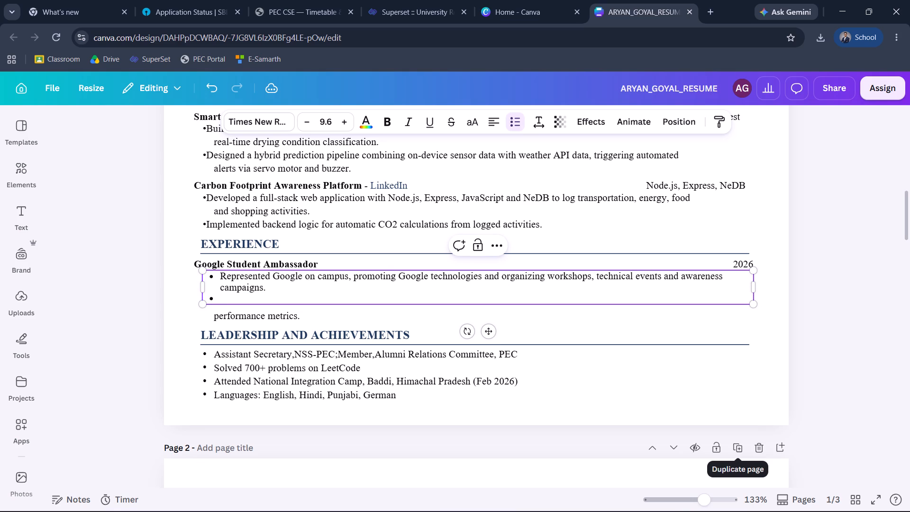
key(ctrl+v)
Move the text "performance metrics." from its own box to the end of the second Google Student Ambassador bullet.
click(246, 321)
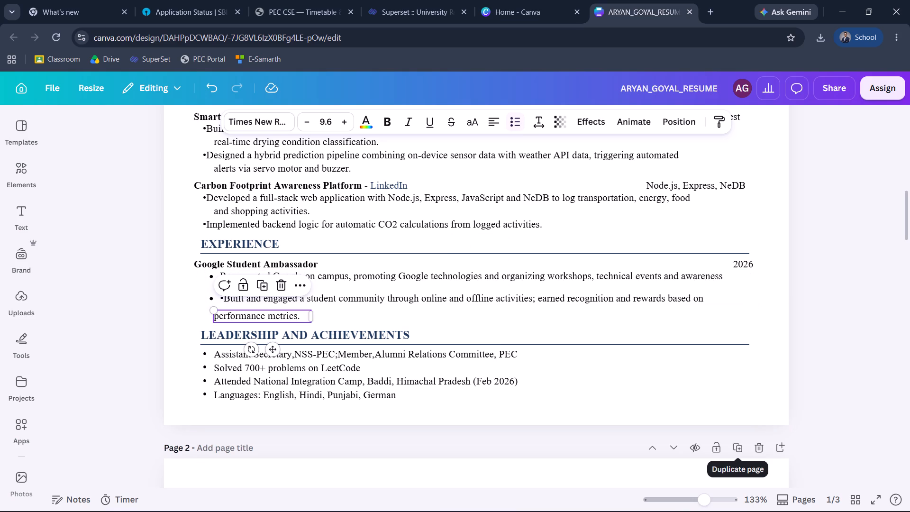
double_click(246, 321)
key(ctrl+x)
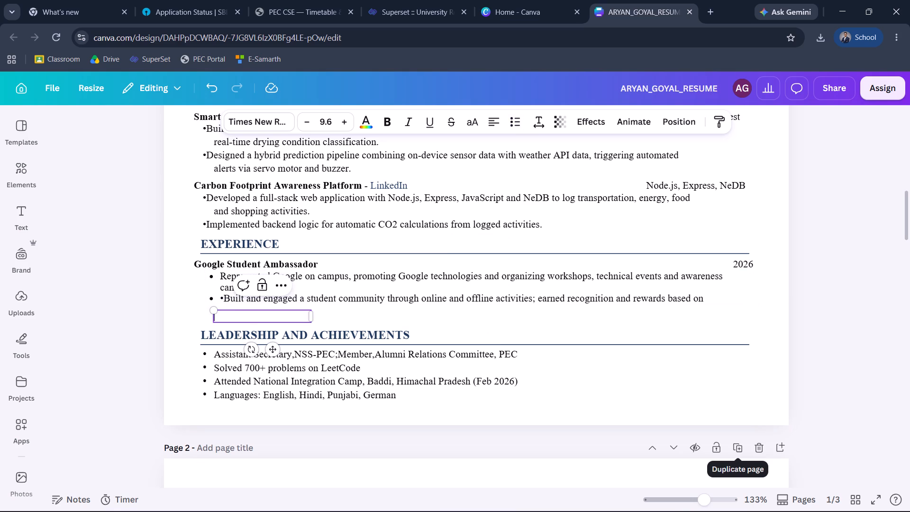
click(439, 285)
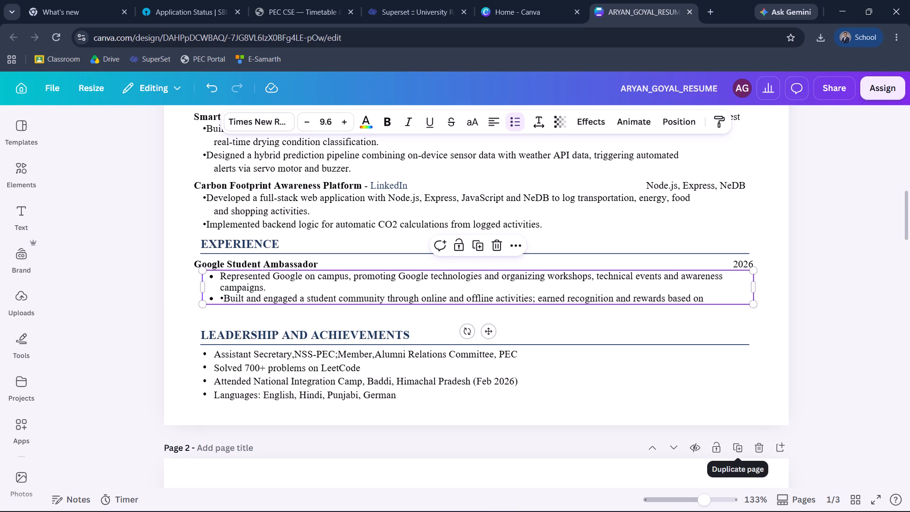
double_click(714, 298)
click(714, 298)
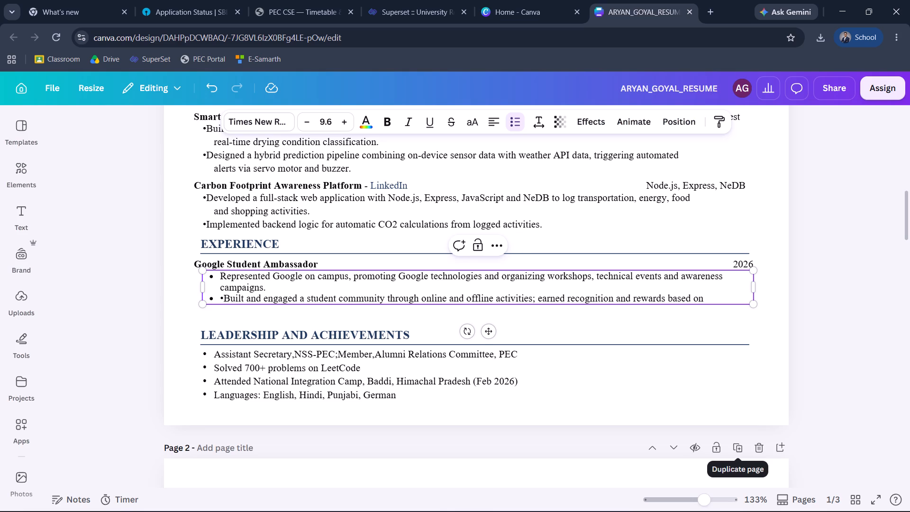
key(ctrl+v)
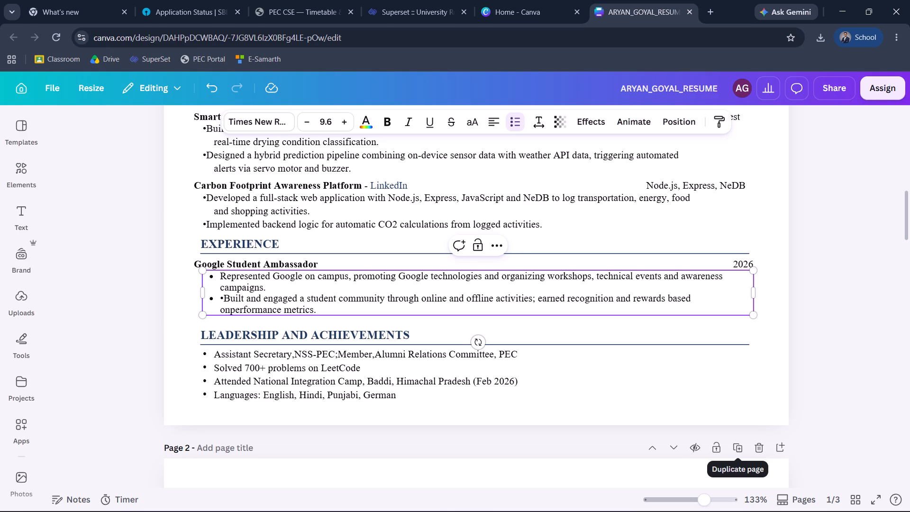
Delete the duplicate bullet character before "Built", insert the missing space before "performance", and save the design.
click(224, 299)
key(BackSpace)
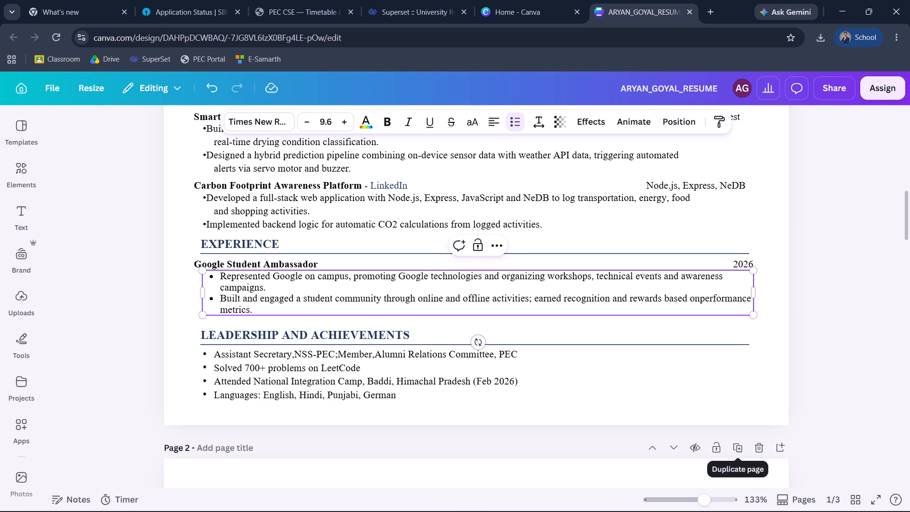
click(702, 302)
key(space)
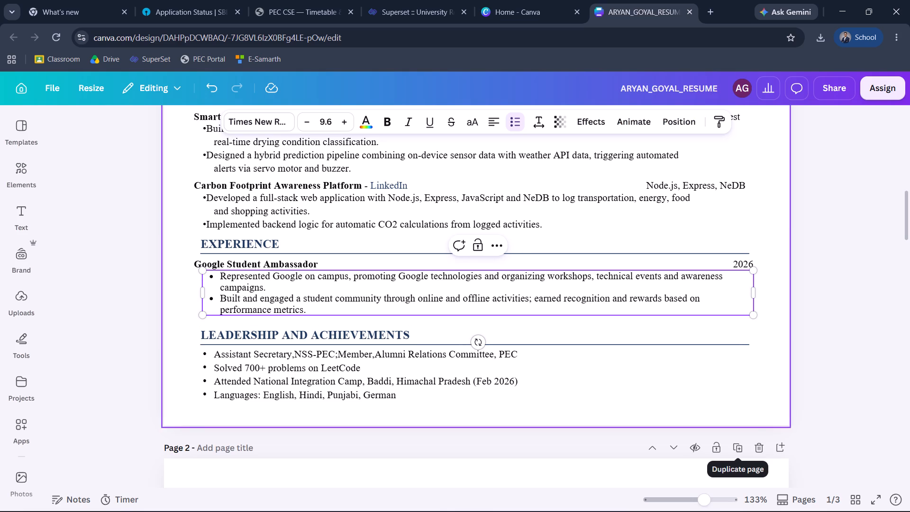
key(ctrl+s)
Select everything on page 1 and set the text alignment to justified.
click(757, 345)
key(ctrl+a)
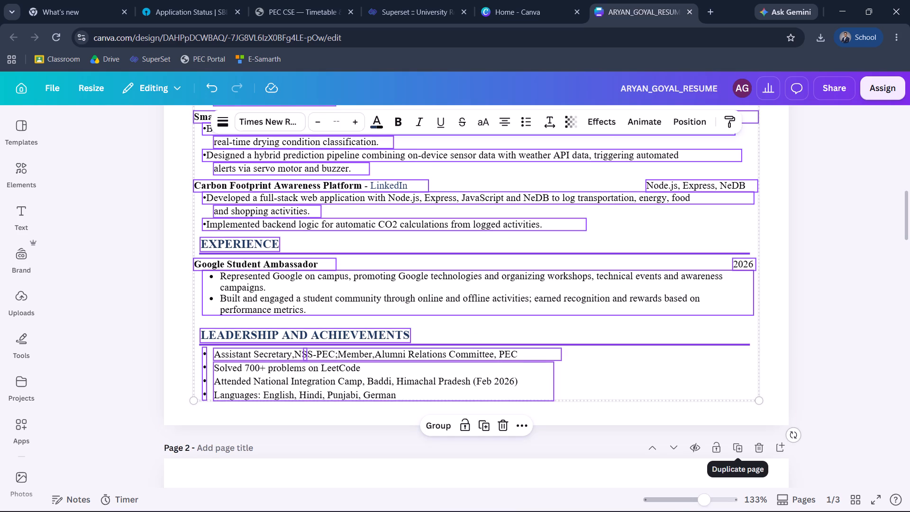
click(504, 121)
click(504, 121)
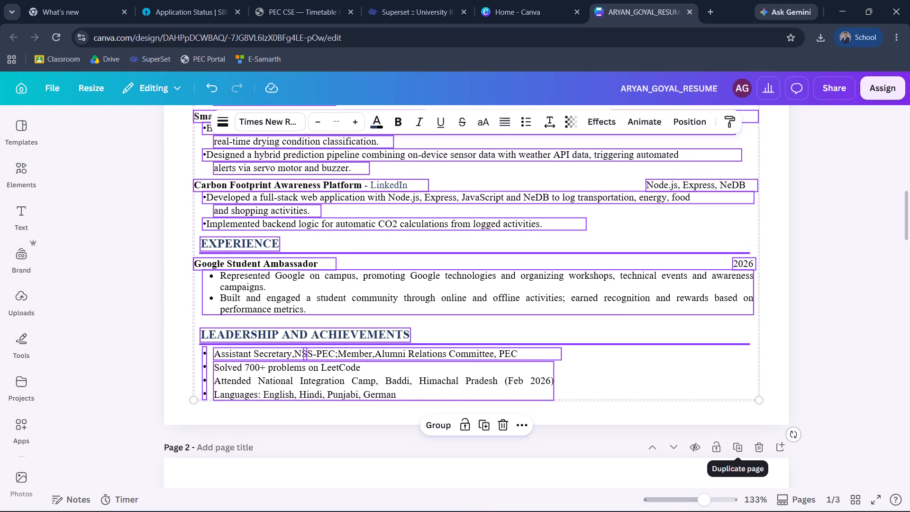
click(542, 356)
click(477, 392)
click(782, 326)
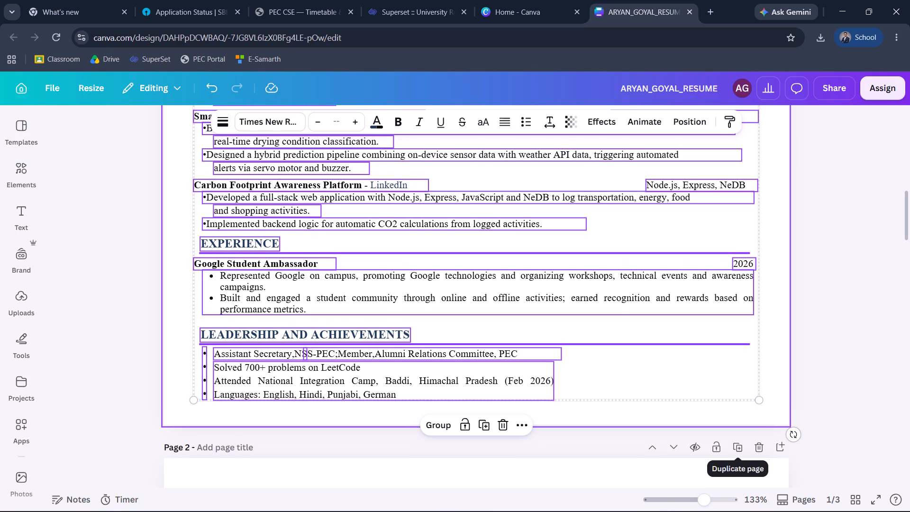
Review the alignment and spacing of the page 1 text and compare it with the resume on page 2.
double_click(404, 399)
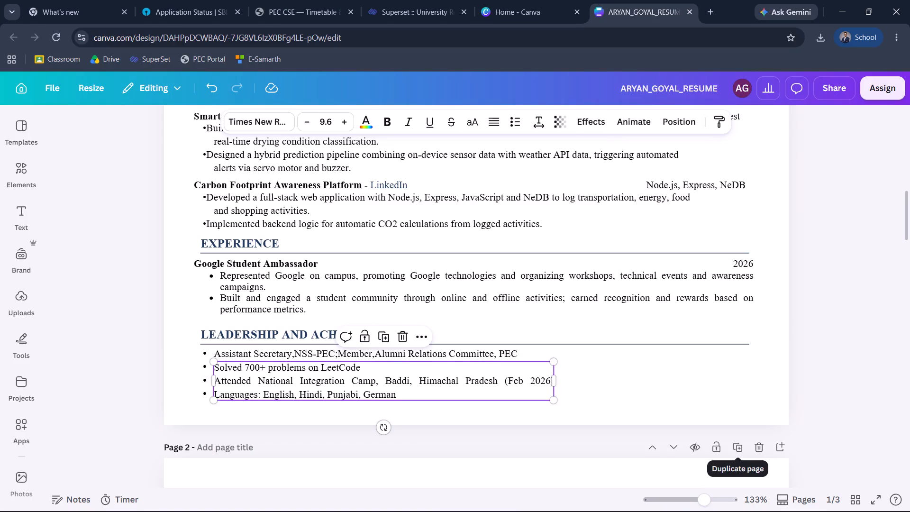
click(448, 391)
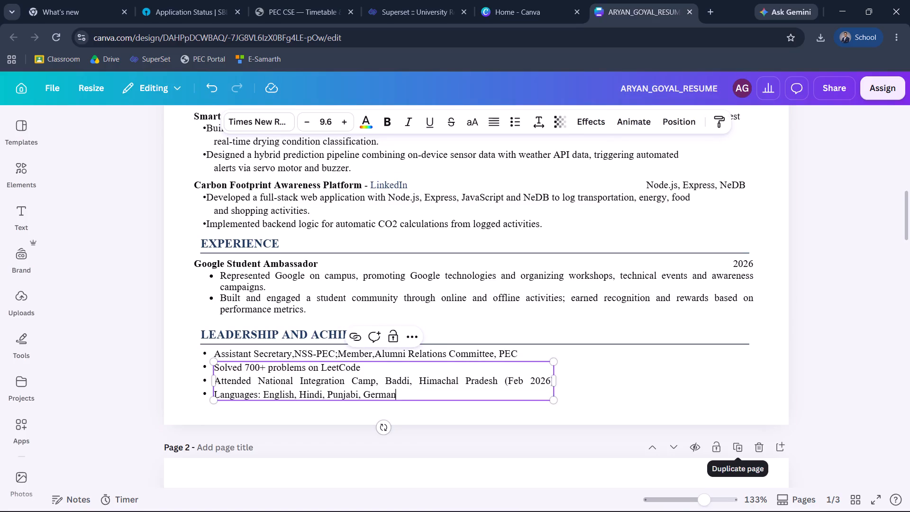
scroll(534, 384, down, 4)
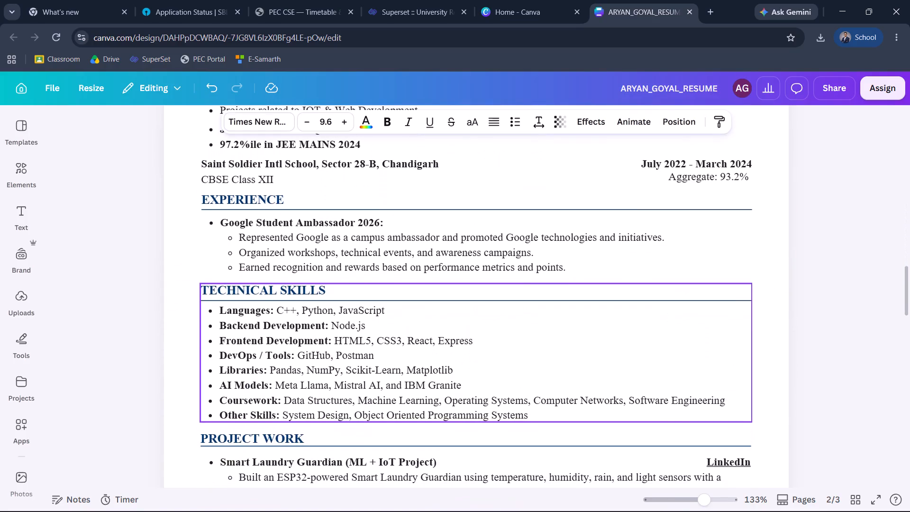
scroll(534, 384, up, 4)
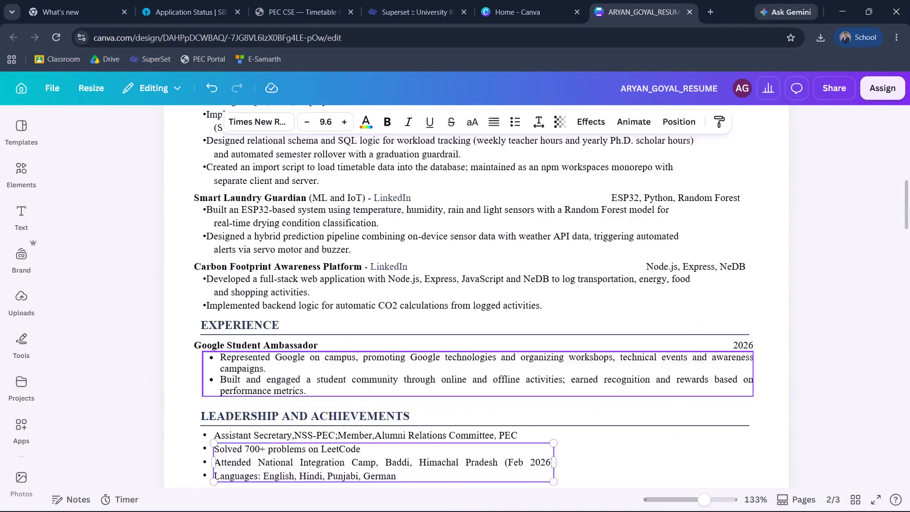
scroll(534, 384, up, 1)
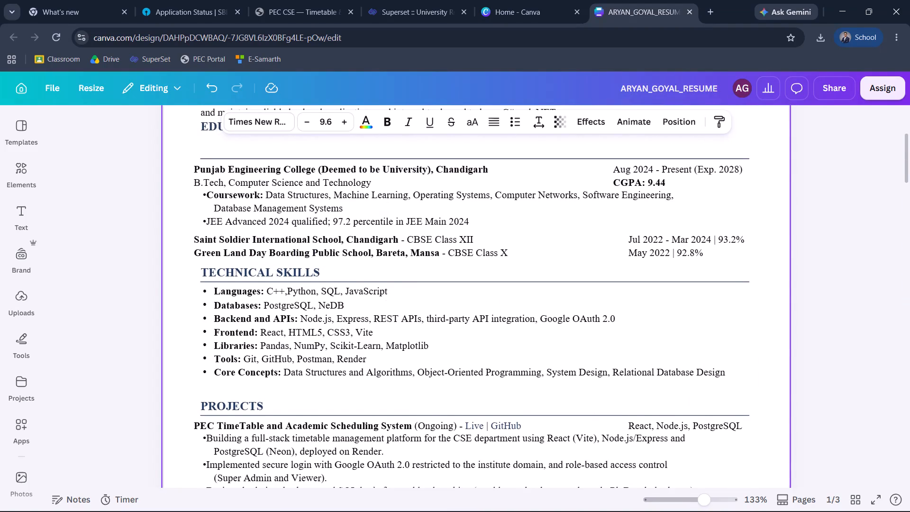
scroll(534, 384, up, 3)
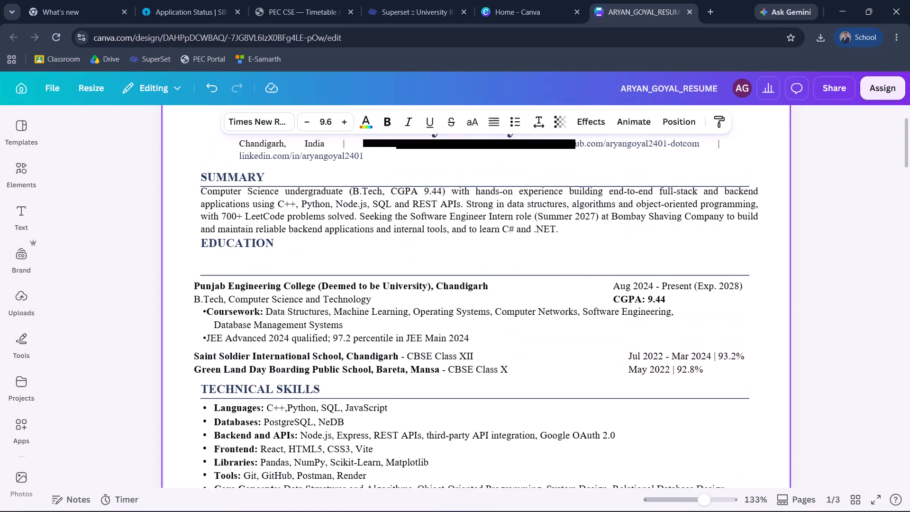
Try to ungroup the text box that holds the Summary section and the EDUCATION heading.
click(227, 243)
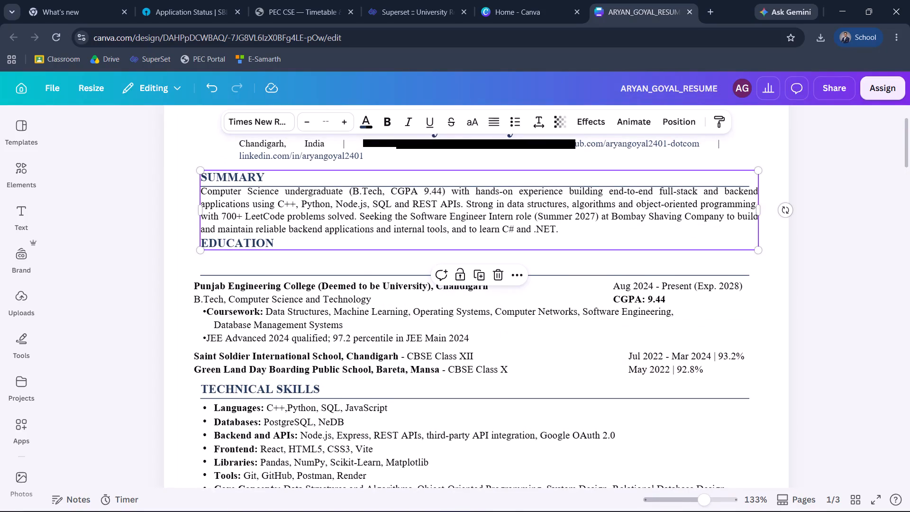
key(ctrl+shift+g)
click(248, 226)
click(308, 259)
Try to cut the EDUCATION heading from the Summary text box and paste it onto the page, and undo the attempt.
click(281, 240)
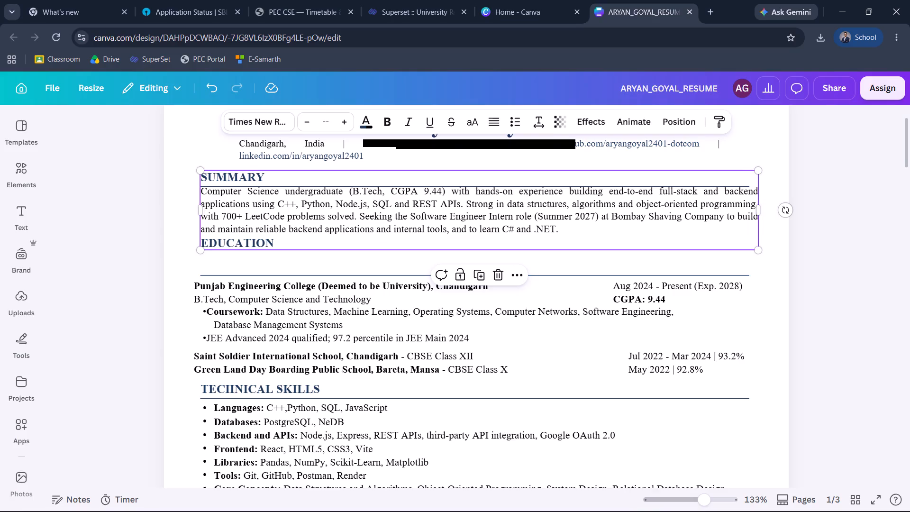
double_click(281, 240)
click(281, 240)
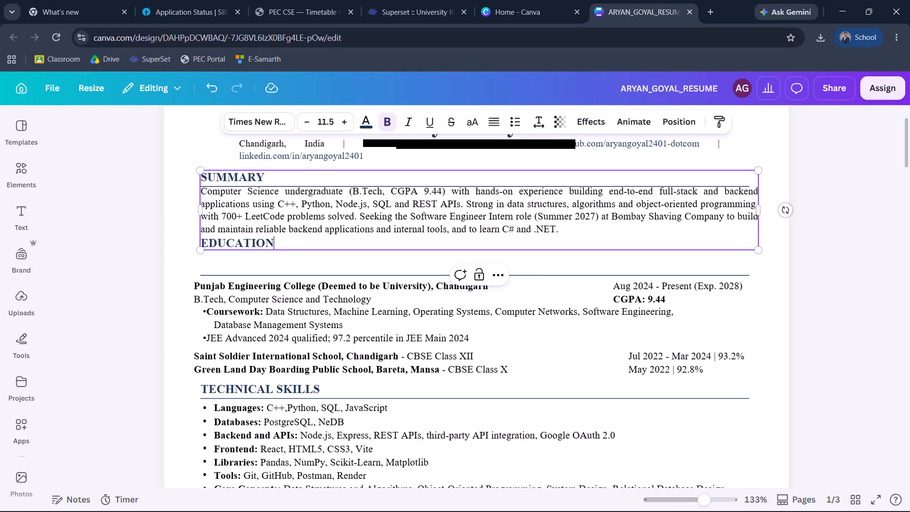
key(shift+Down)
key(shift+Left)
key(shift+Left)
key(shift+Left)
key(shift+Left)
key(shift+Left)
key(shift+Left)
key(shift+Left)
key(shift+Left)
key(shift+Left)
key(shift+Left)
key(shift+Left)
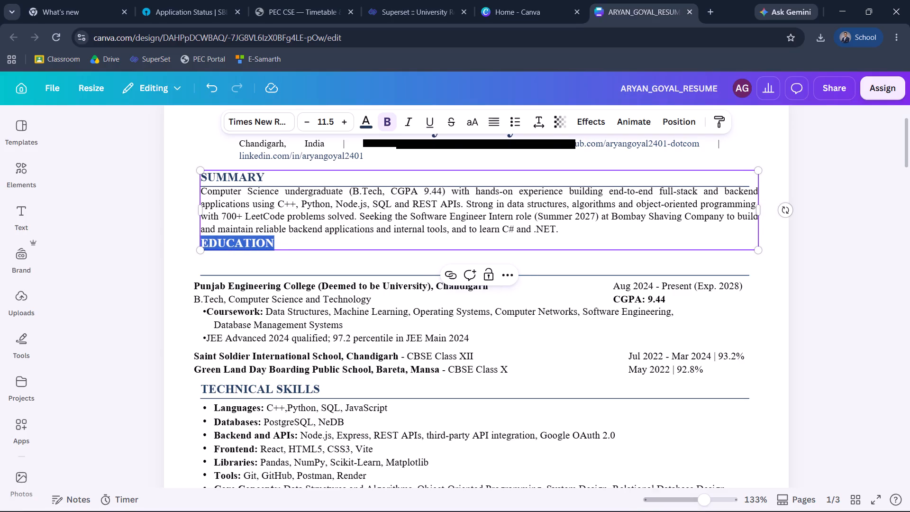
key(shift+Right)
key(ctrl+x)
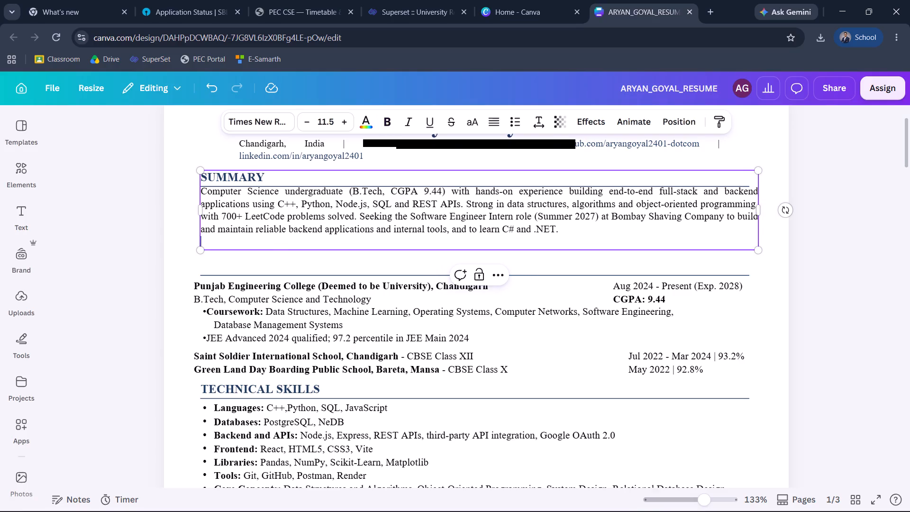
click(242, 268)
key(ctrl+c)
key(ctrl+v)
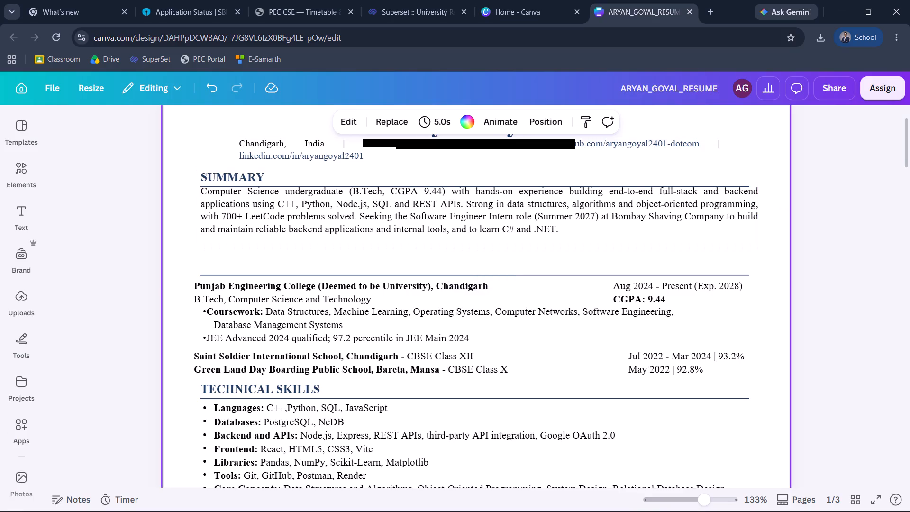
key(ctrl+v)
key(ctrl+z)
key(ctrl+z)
Move the EDUCATION heading out of the Summary text box into its own box just above the Education divider line.
double_click(279, 244)
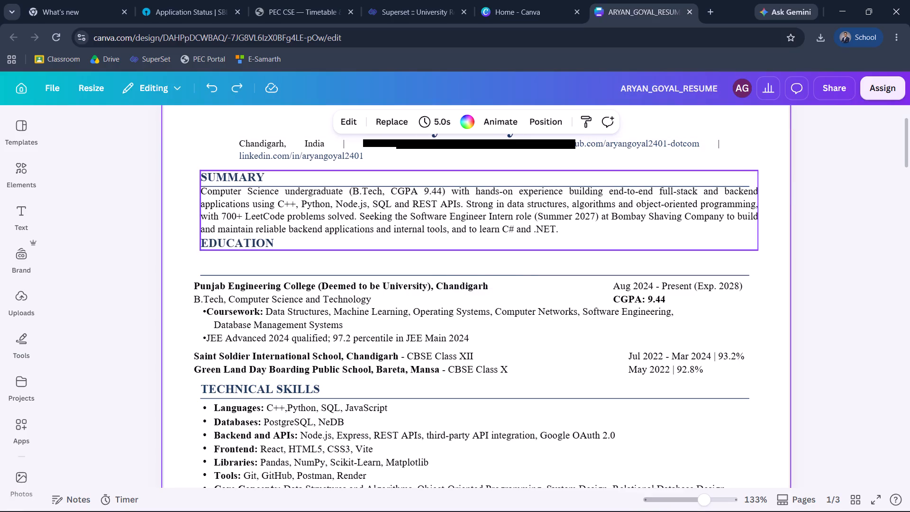
click(277, 243)
drag(277, 243, 194, 246)
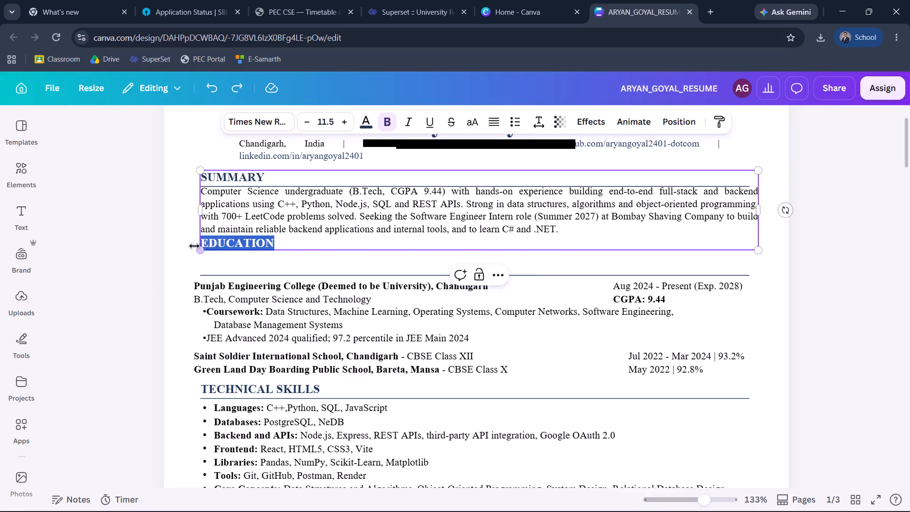
drag(194, 246, 202, 243)
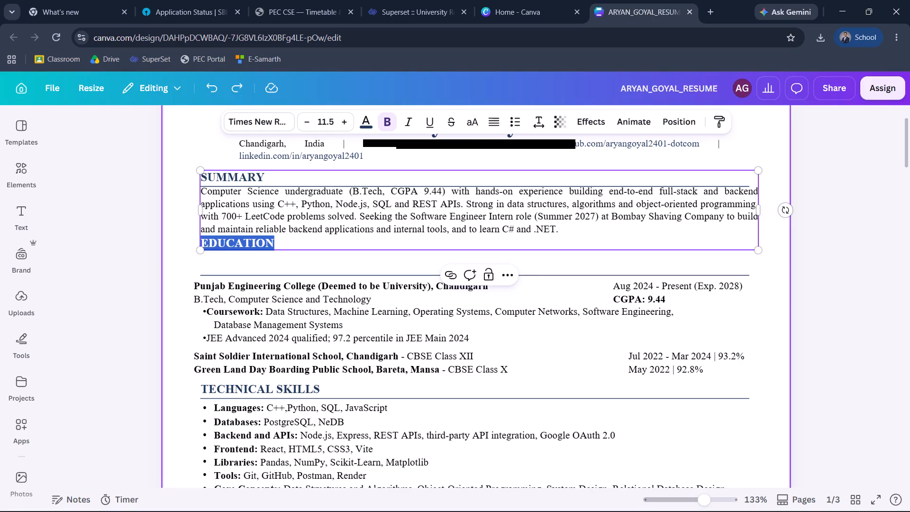
key(ctrl+x)
click(230, 258)
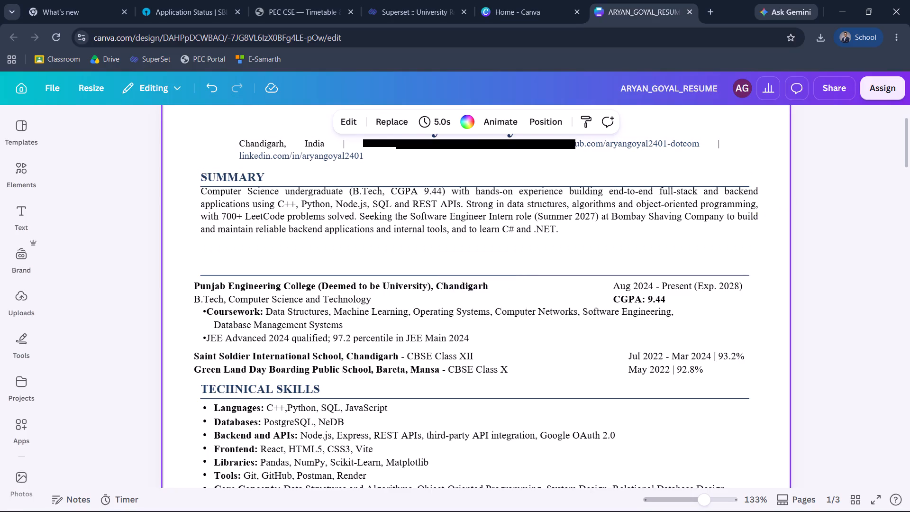
key(ctrl+v)
click(559, 297)
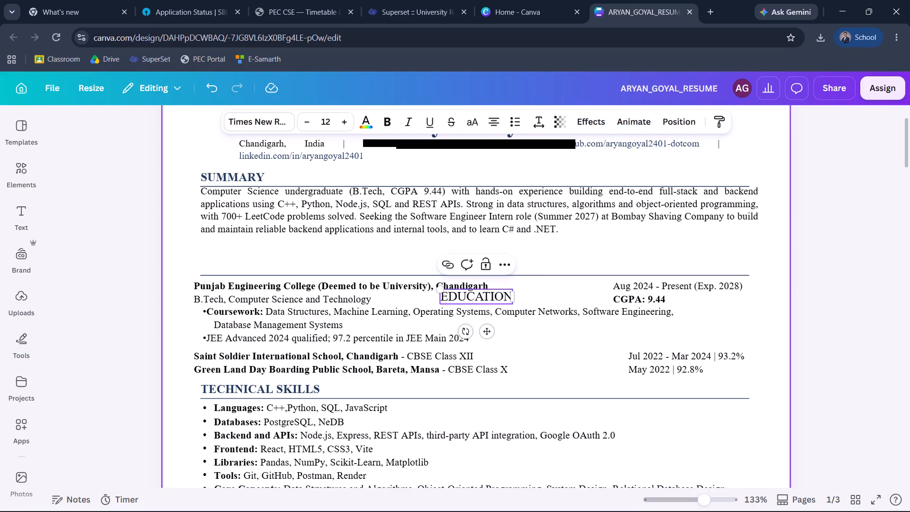
drag(506, 298, 267, 266)
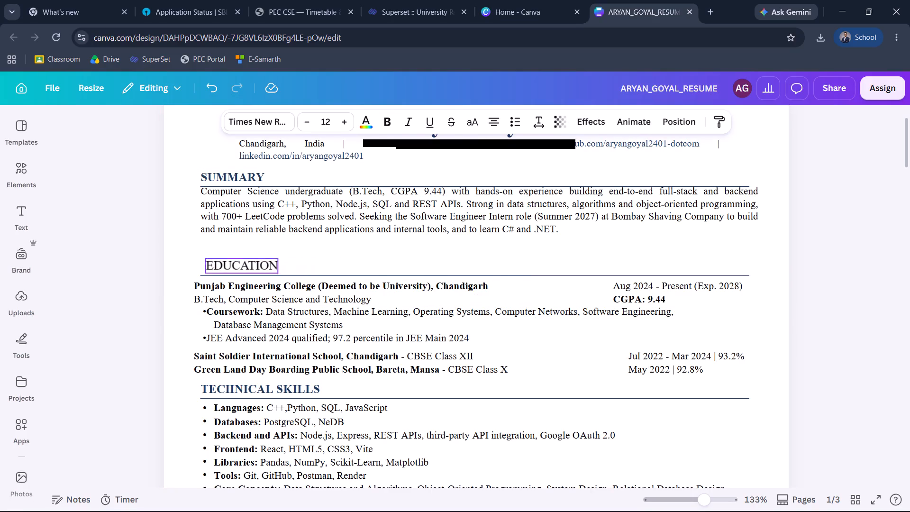
drag(267, 266, 260, 266)
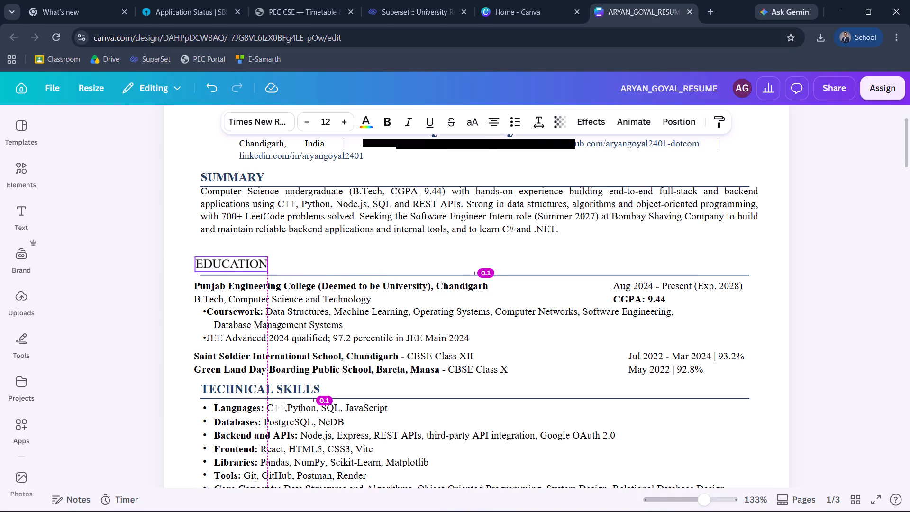
drag(260, 266, 260, 262)
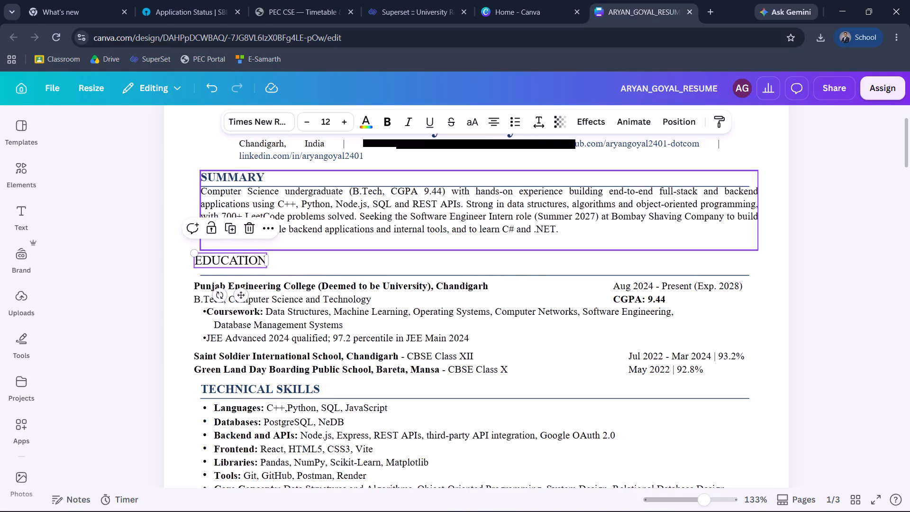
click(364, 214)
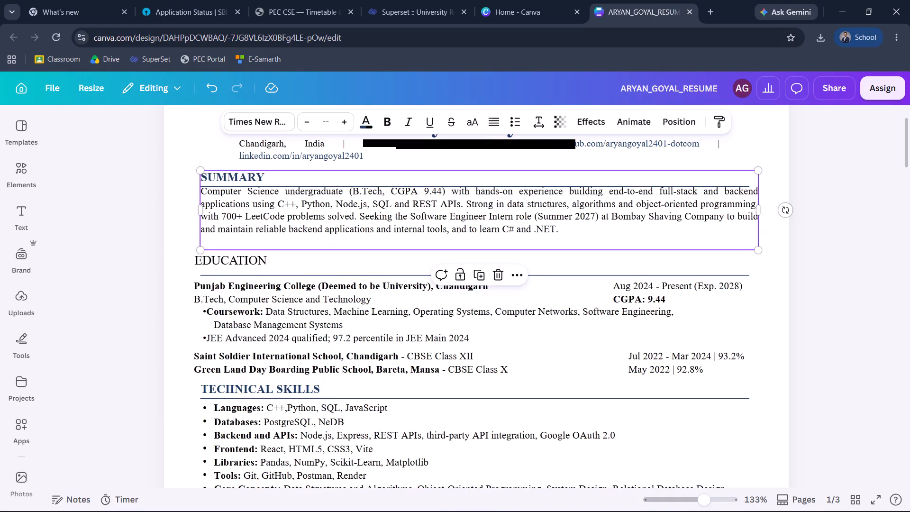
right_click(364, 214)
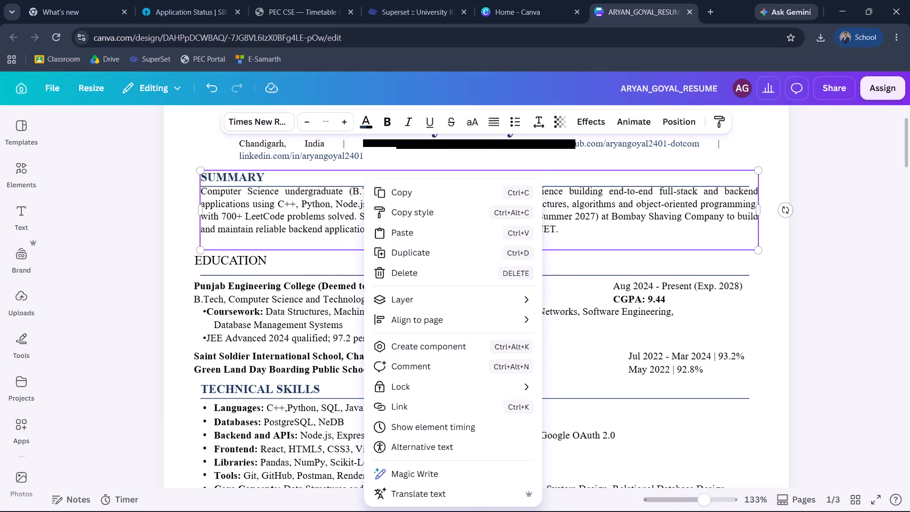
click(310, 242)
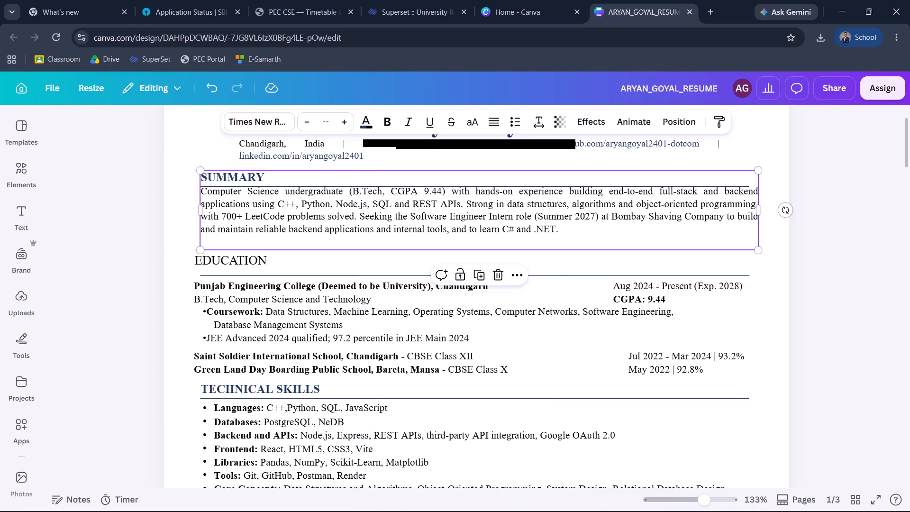
Cut the summary paragraph from the SUMMARY heading's text box and paste it onto the page as its own text box.
double_click(310, 242)
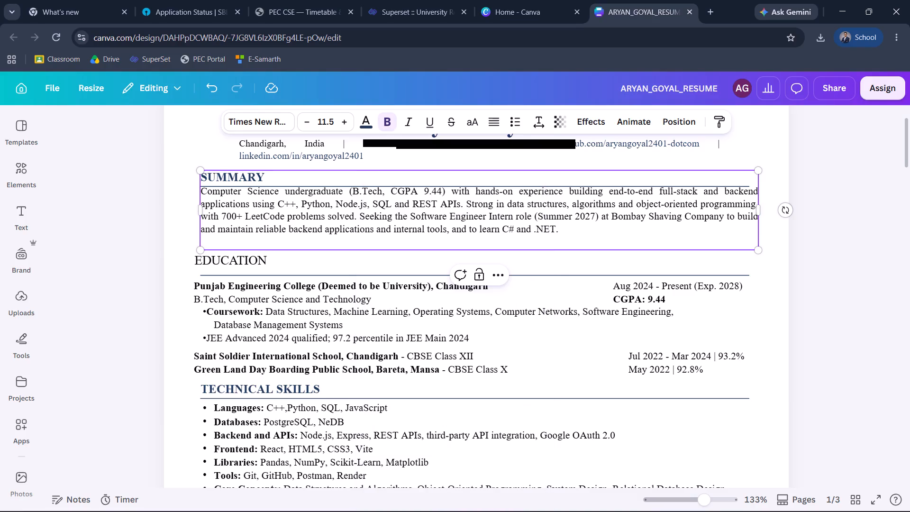
drag(581, 227, 200, 192)
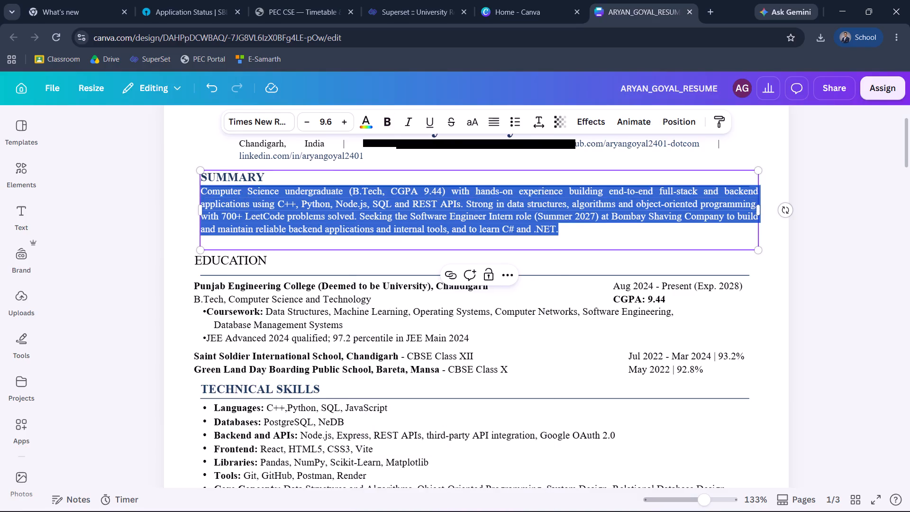
key(ctrl+x)
ctrl+click(450, 240)
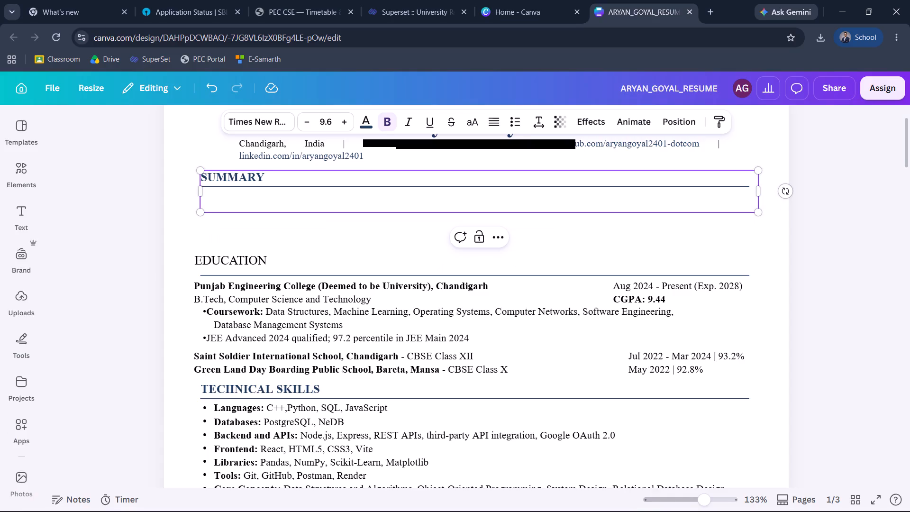
click(377, 229)
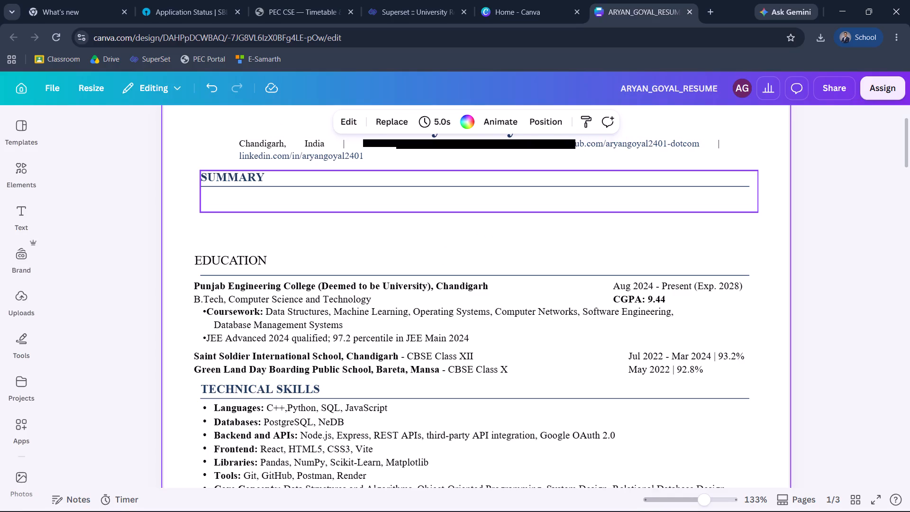
click(305, 231)
key(ctrl+v)
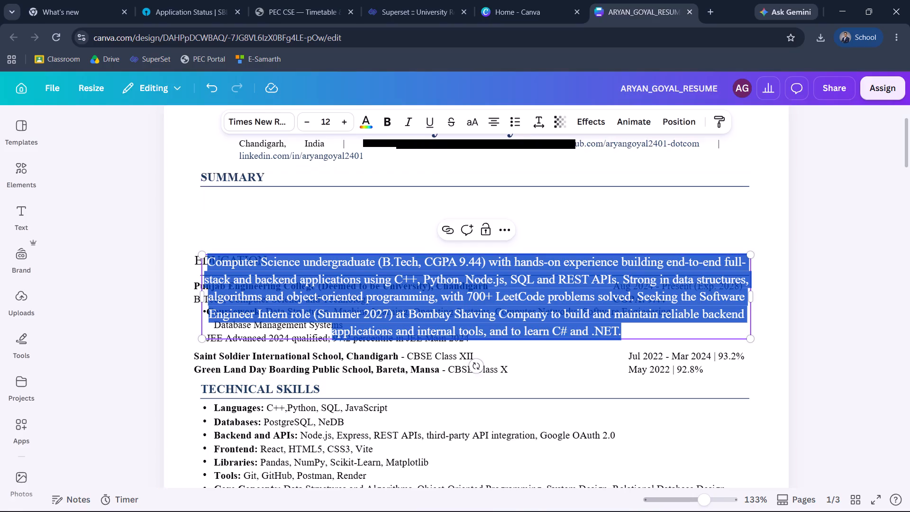
Position the pasted summary paragraph directly below the SUMMARY divider line, near the page's left text margin.
scroll(295, 360, left, 2)
click(294, 360)
drag(379, 289, 382, 279)
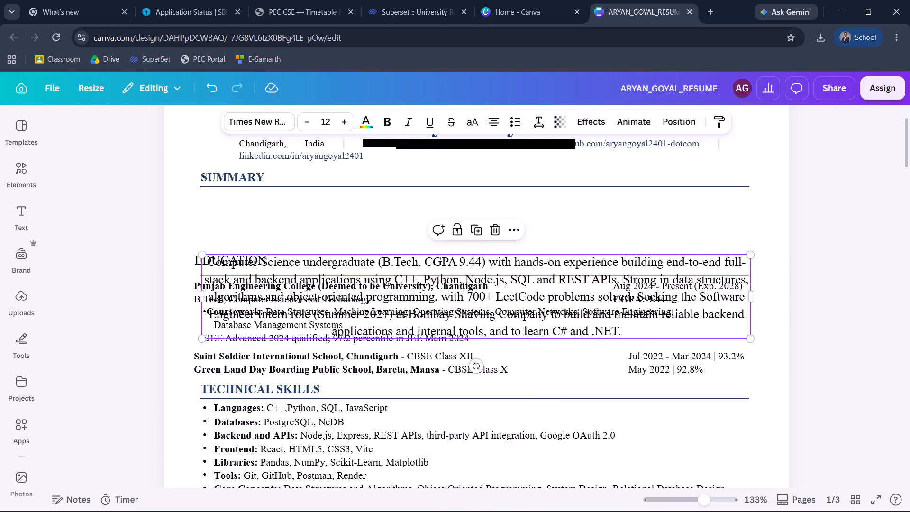
drag(382, 279, 406, 220)
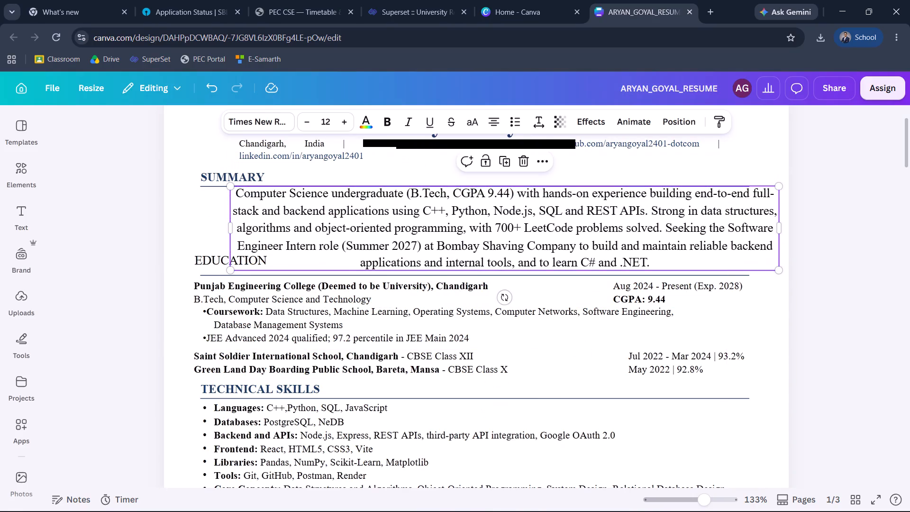
drag(386, 236, 349, 241)
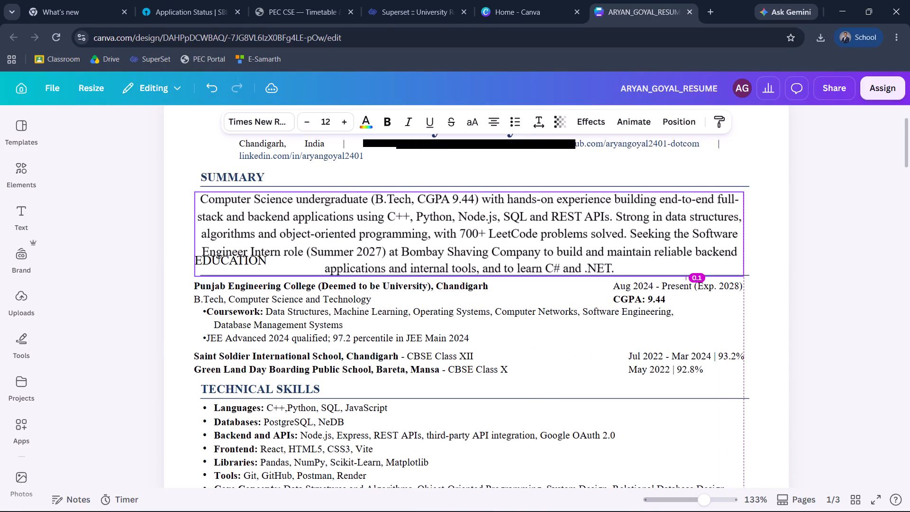
drag(349, 241, 349, 241)
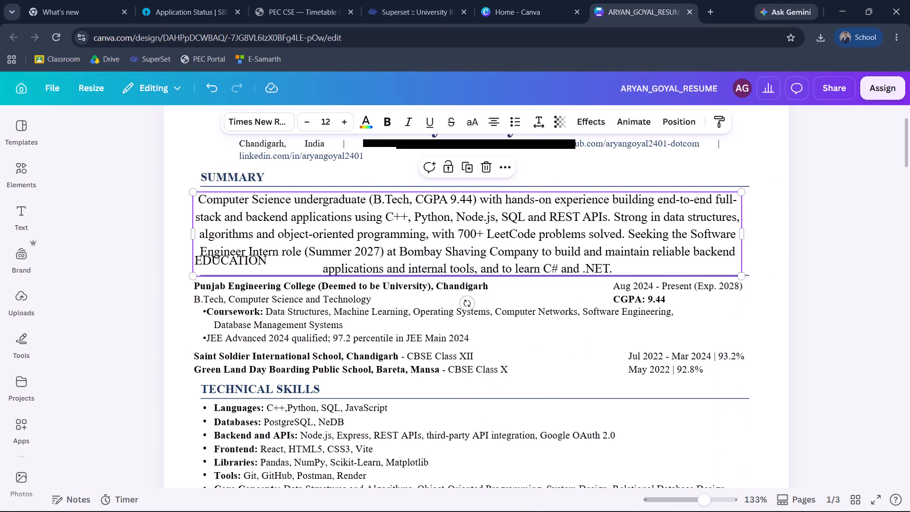
Scale the summary paragraph down to about font size 8.3 and widen its box to about 18.7, reaching the SUMMARY divider's end.
drag(742, 238, 755, 236)
drag(754, 276, 752, 245)
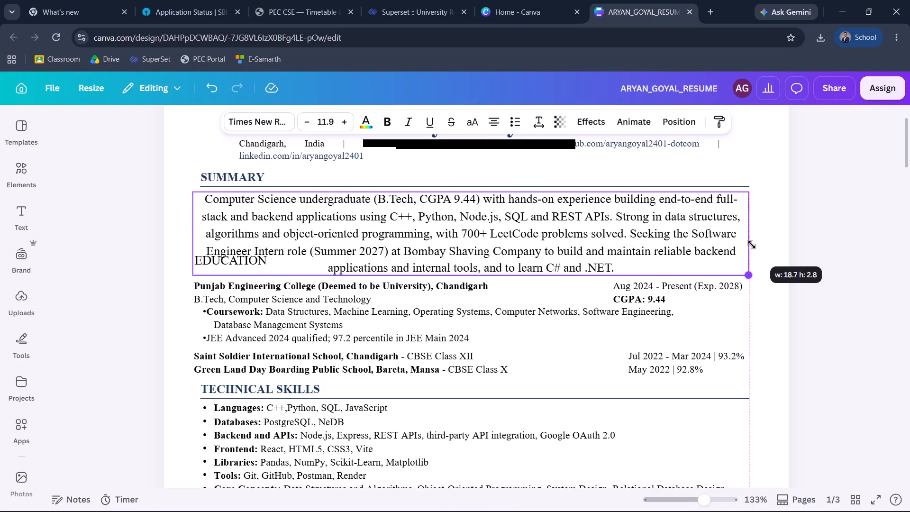
drag(752, 245, 628, 195)
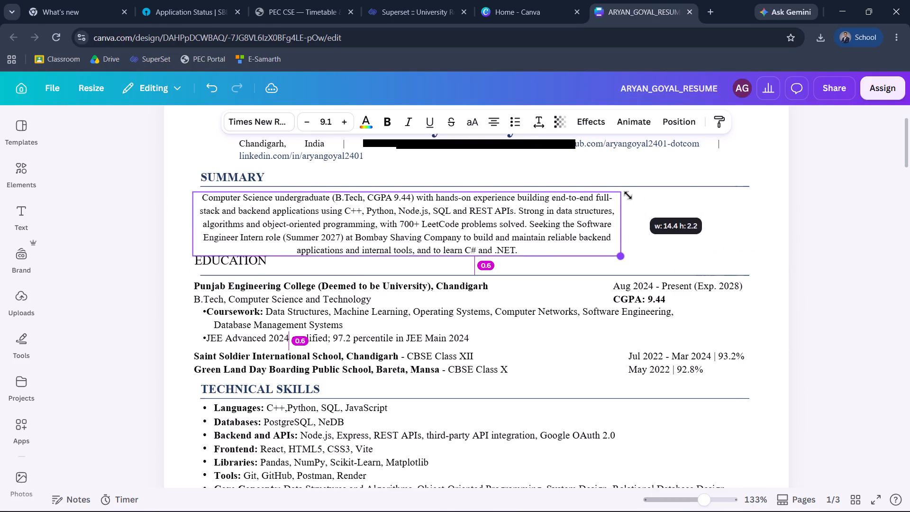
drag(628, 195, 589, 193)
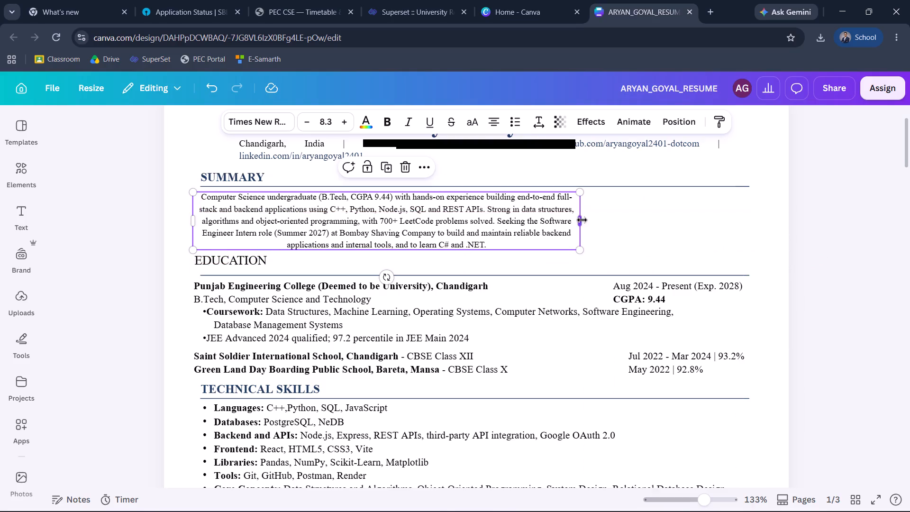
drag(582, 220, 749, 209)
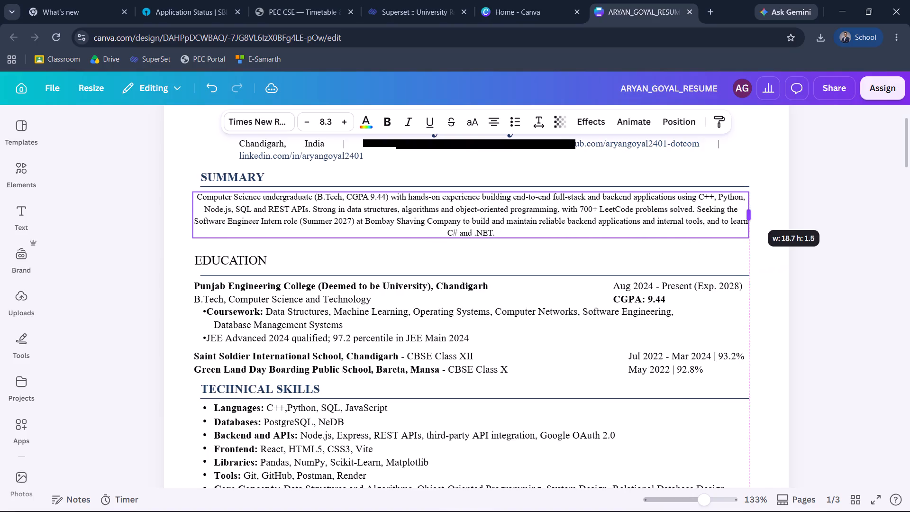
drag(749, 209, 750, 210)
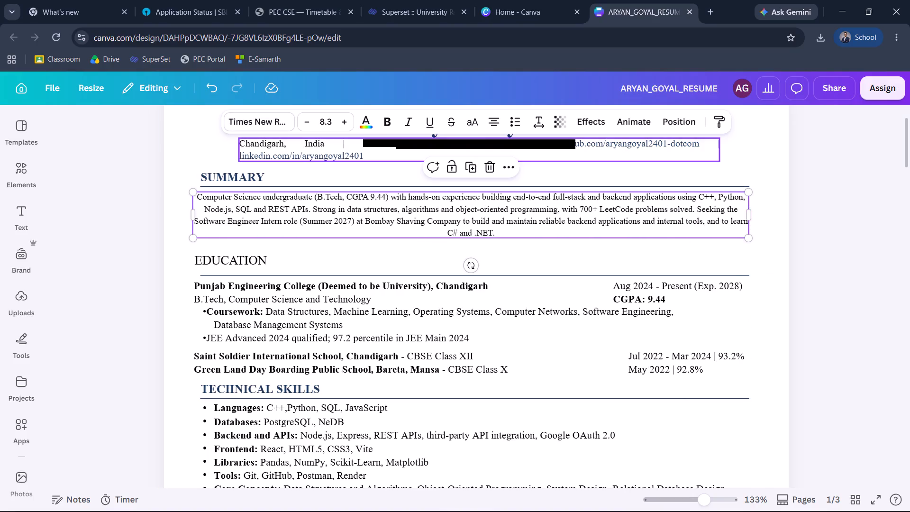
Justify the summary paragraph and set its font size to 9.3.
click(494, 128)
click(494, 128)
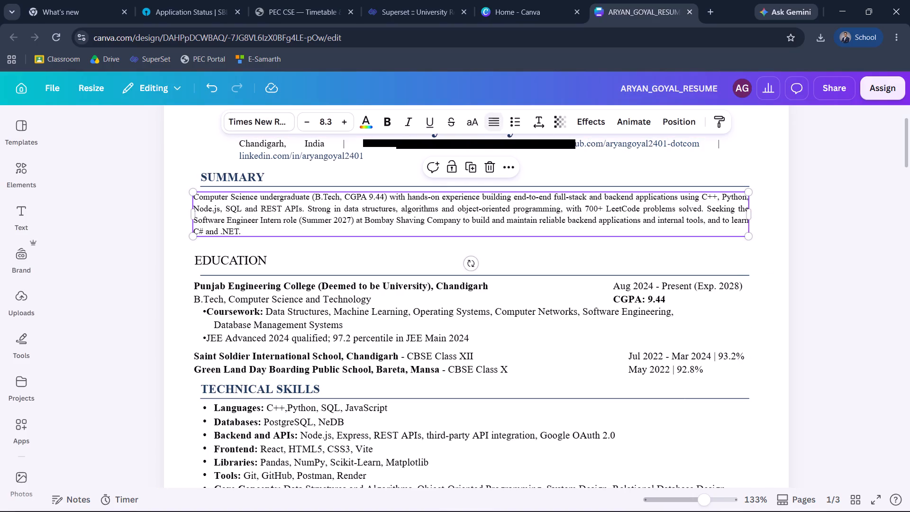
double_click(629, 228)
click(345, 128)
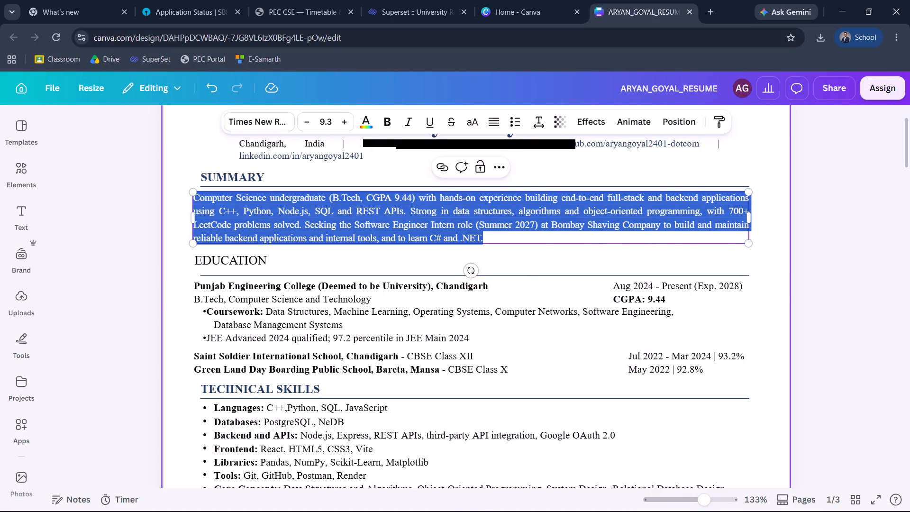
click(546, 256)
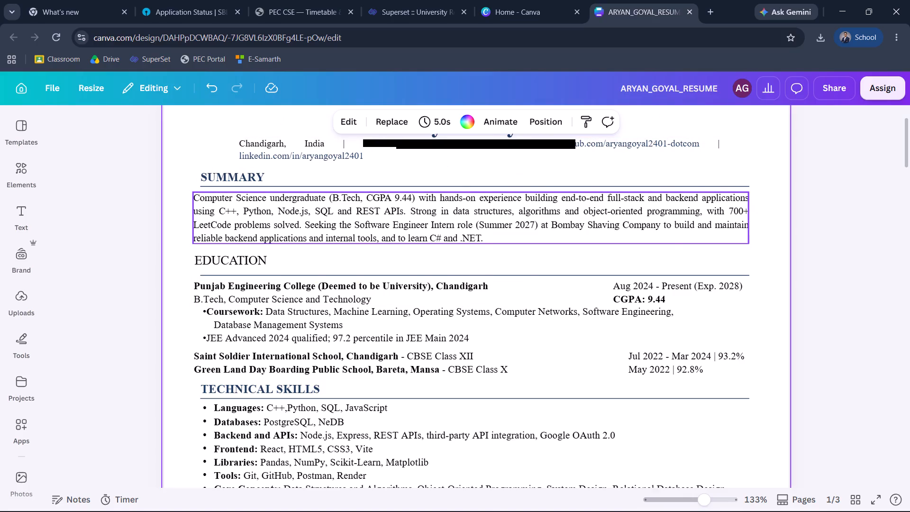
Delete the surplus spaces near the start of the contact line and widen its box until the details fit on one line.
scroll(536, 230, up, 1)
click(527, 222)
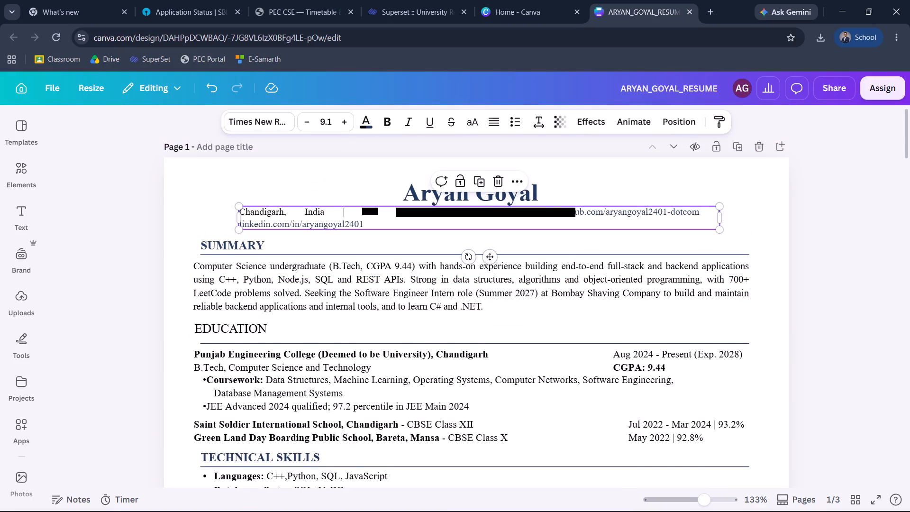
click(411, 220)
click(402, 216)
key(Left)
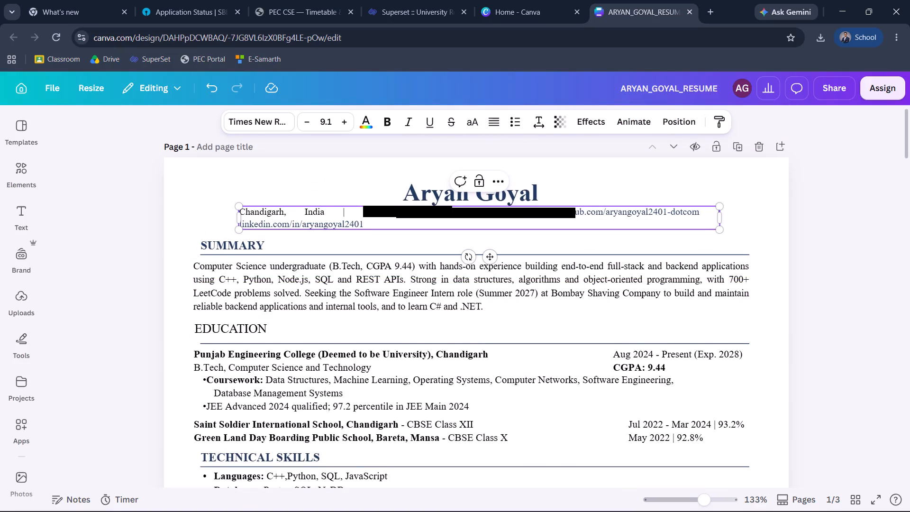
key(BackSpace)
key(Left)
key(Left)
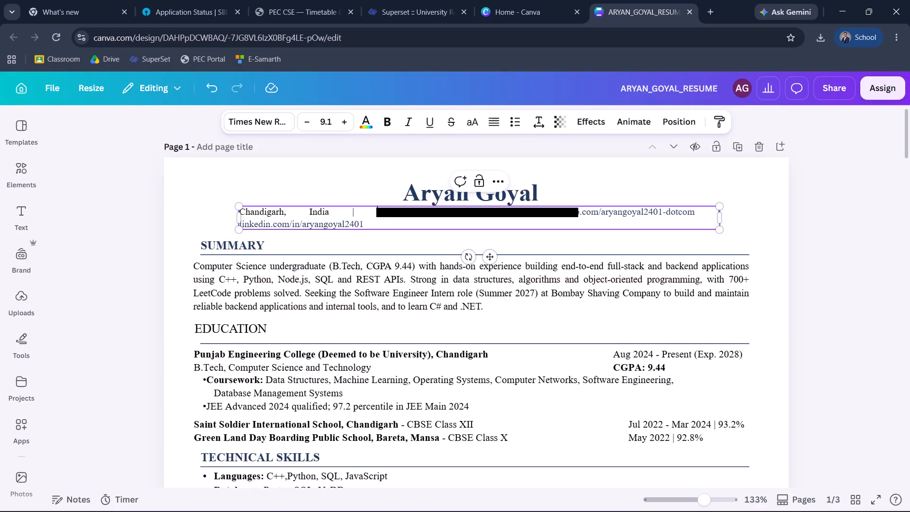
key(Left)
key(BackSpace)
key(Left)
key(BackSpace)
key(Left)
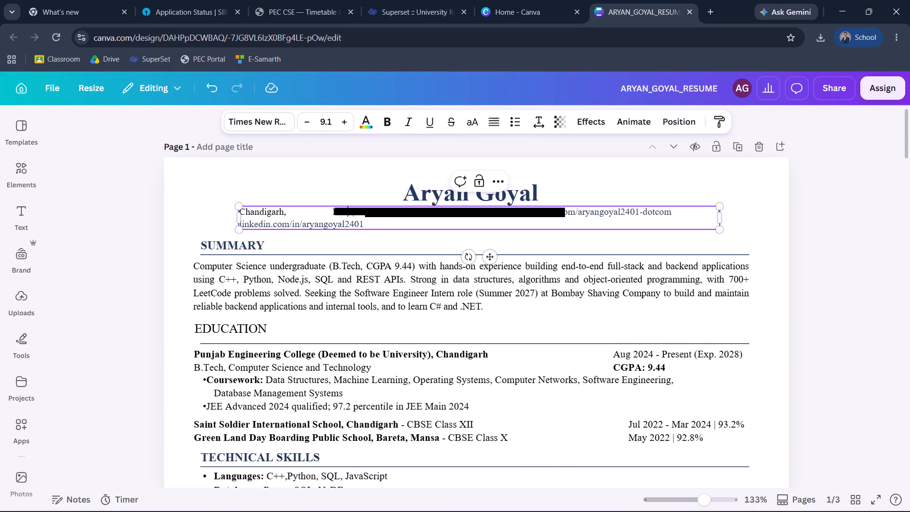
key(Left)
key(Left)
key(Left)
key(Left)
key(BackSpace)
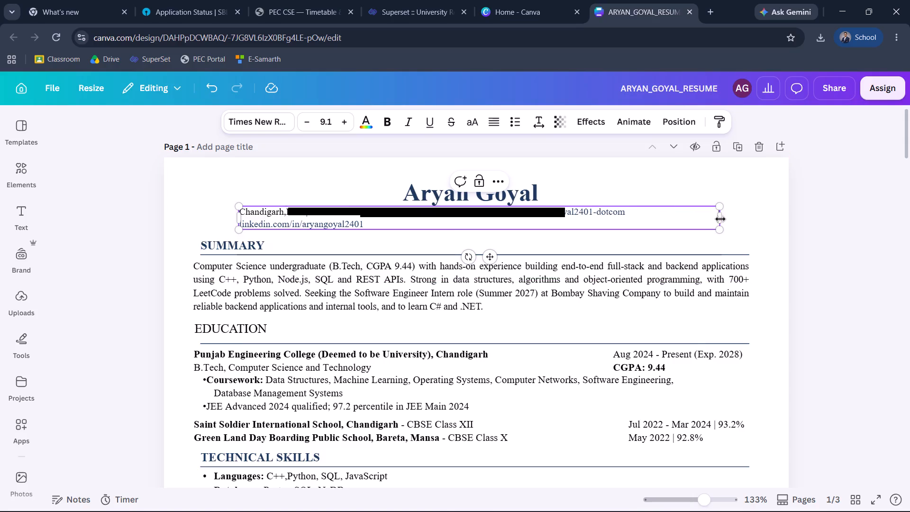
drag(723, 219, 761, 222)
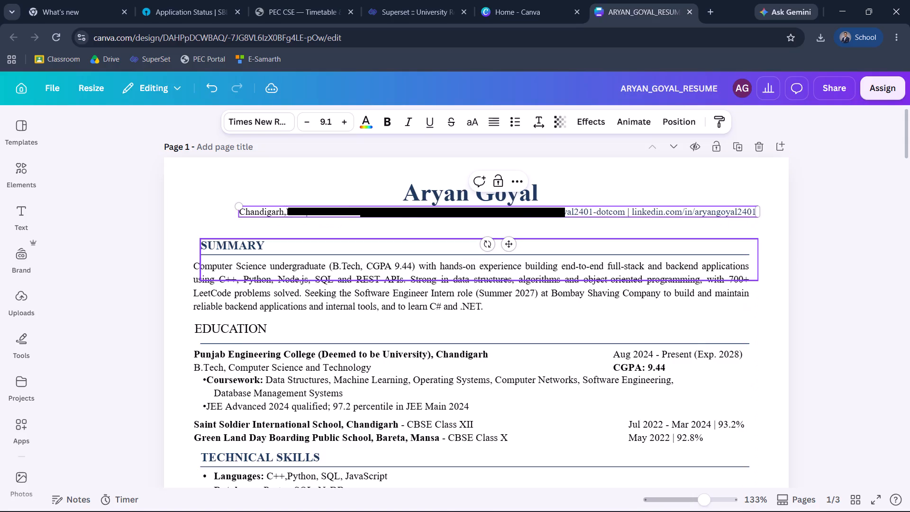
Insert spaces between the first contact details and widen the text box past the page edge to keep everything on one line.
click(306, 211)
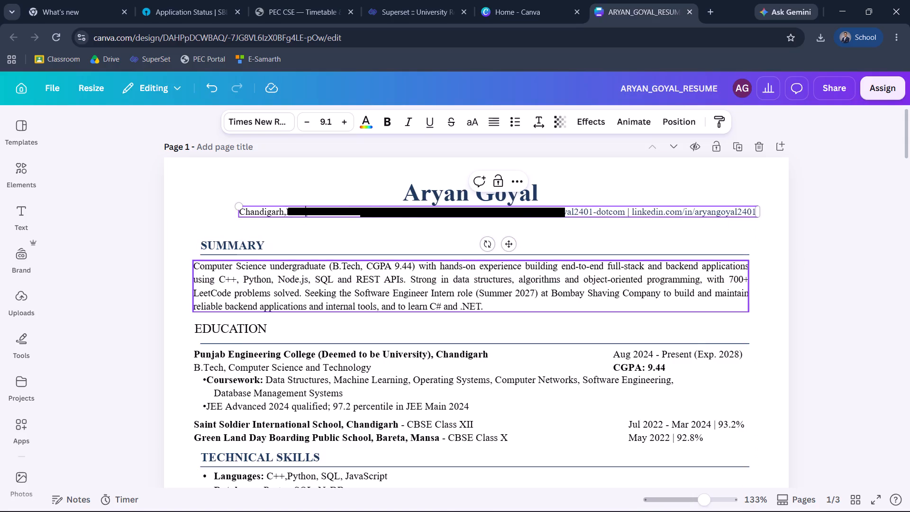
key(space)
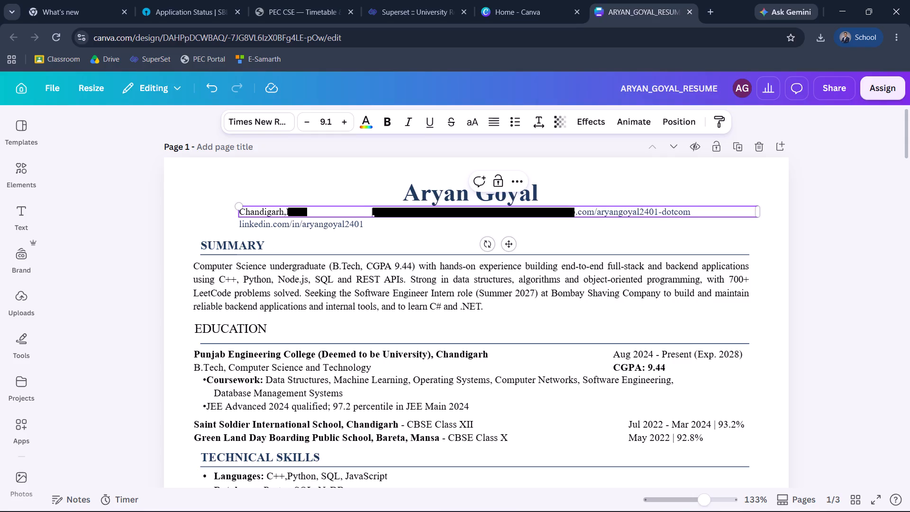
click(686, 223)
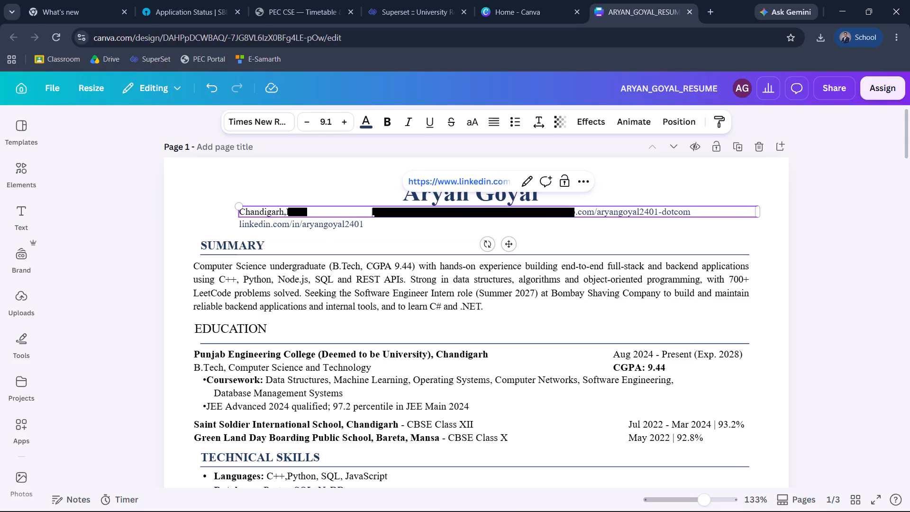
click(375, 213)
key(space)
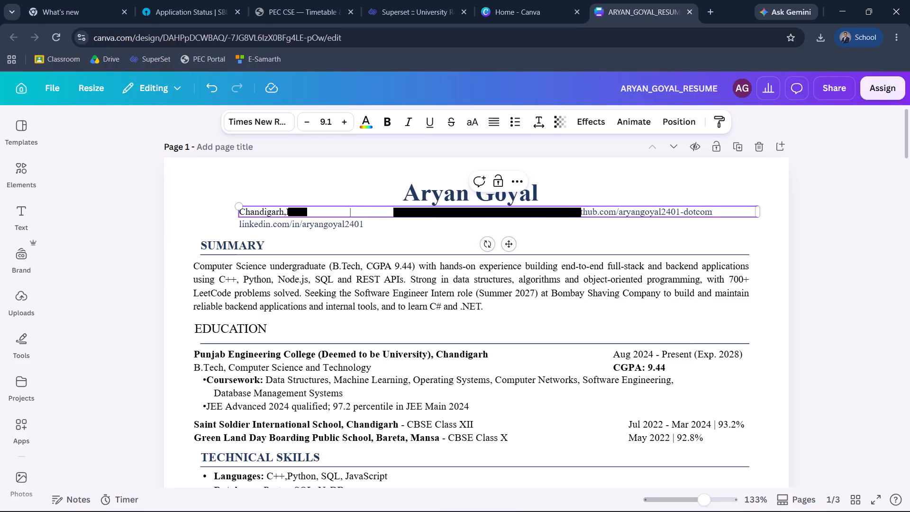
drag(760, 212, 788, 216)
drag(788, 216, 801, 216)
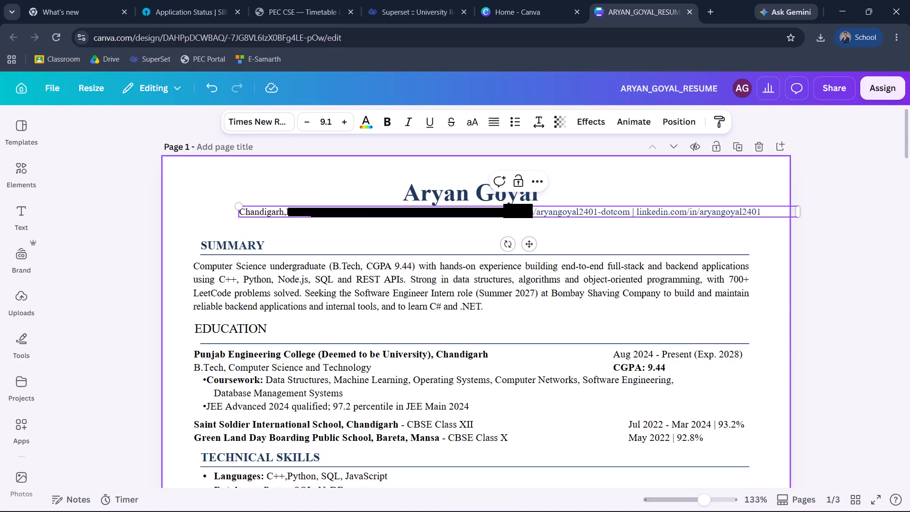
Insert additional single spaces between the middle entries of the contact line to even out their separation.
click(371, 211)
click(379, 212)
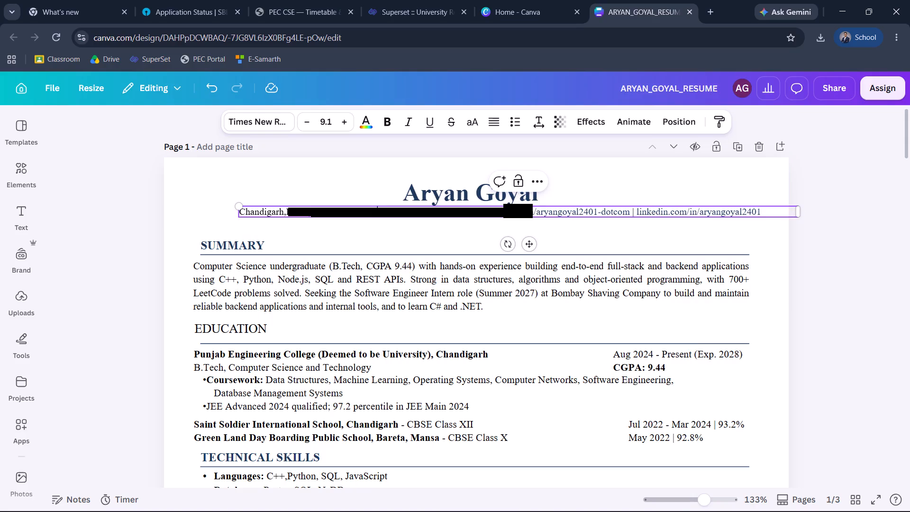
key(space)
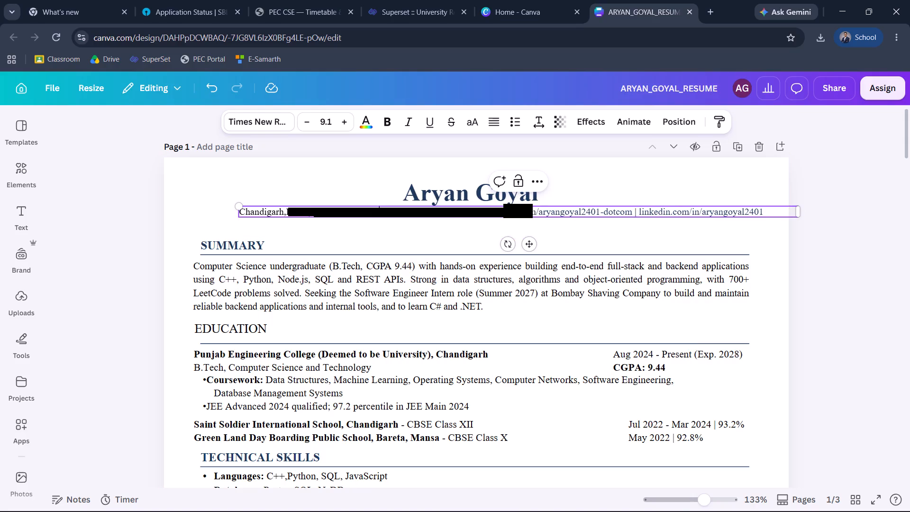
click(374, 213)
key(space)
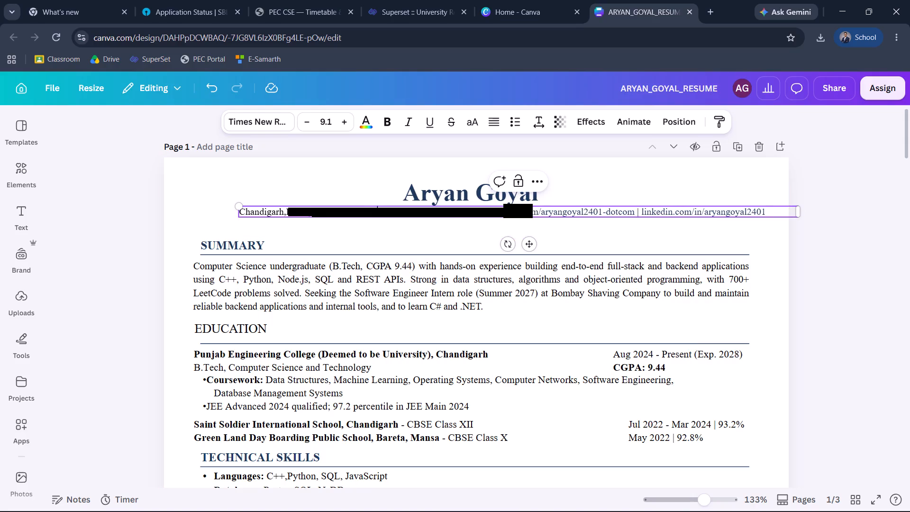
click(492, 213)
key(space)
click(498, 214)
key(space)
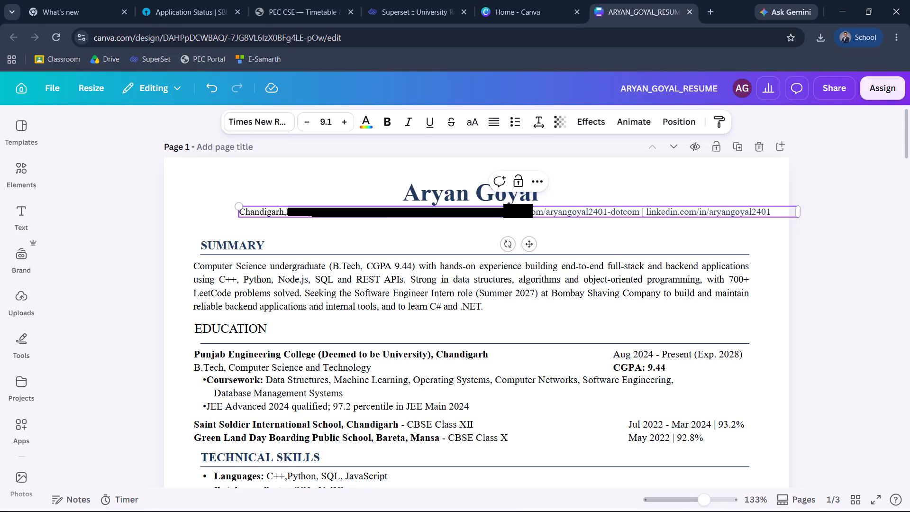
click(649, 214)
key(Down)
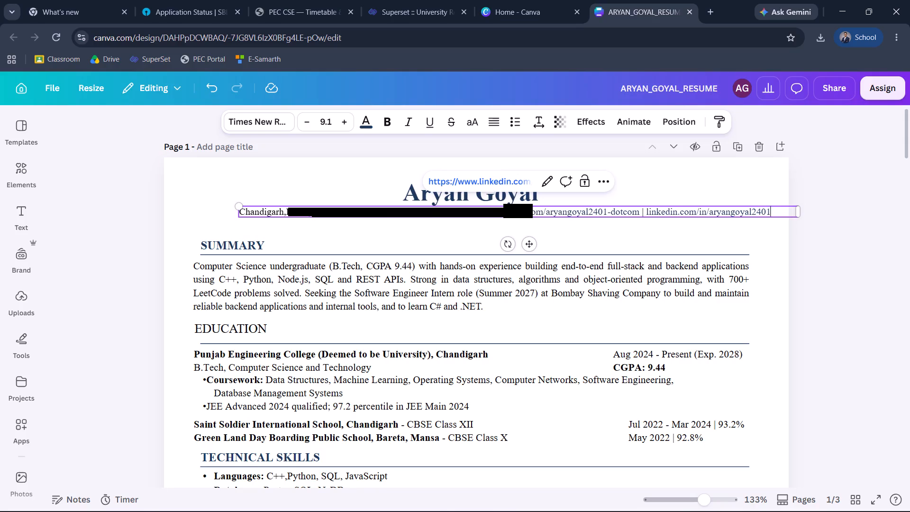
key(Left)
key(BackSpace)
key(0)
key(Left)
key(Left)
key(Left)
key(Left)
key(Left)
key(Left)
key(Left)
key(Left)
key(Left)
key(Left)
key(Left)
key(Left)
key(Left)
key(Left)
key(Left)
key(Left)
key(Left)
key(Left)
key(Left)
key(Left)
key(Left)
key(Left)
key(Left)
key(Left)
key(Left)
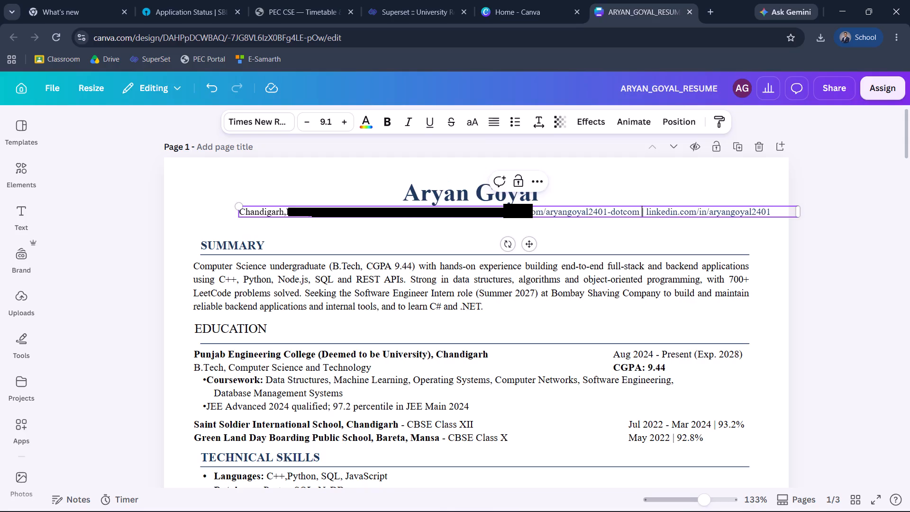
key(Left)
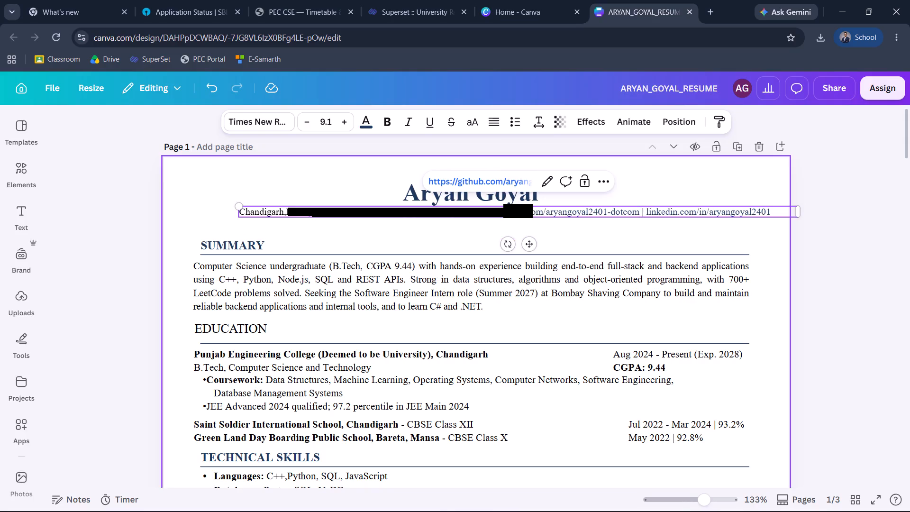
Move the contact line slightly lower beneath the name and align it to the page centre.
click(692, 224)
drag(699, 215, 683, 218)
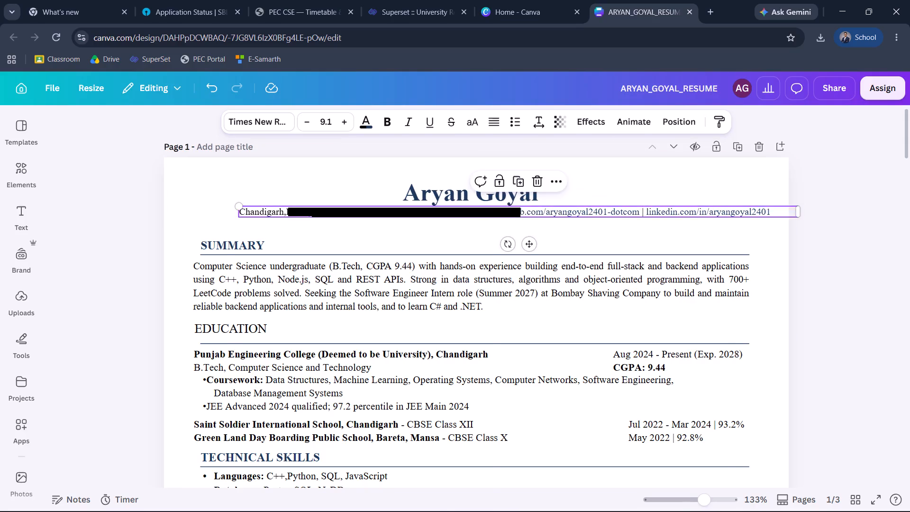
drag(683, 218, 654, 219)
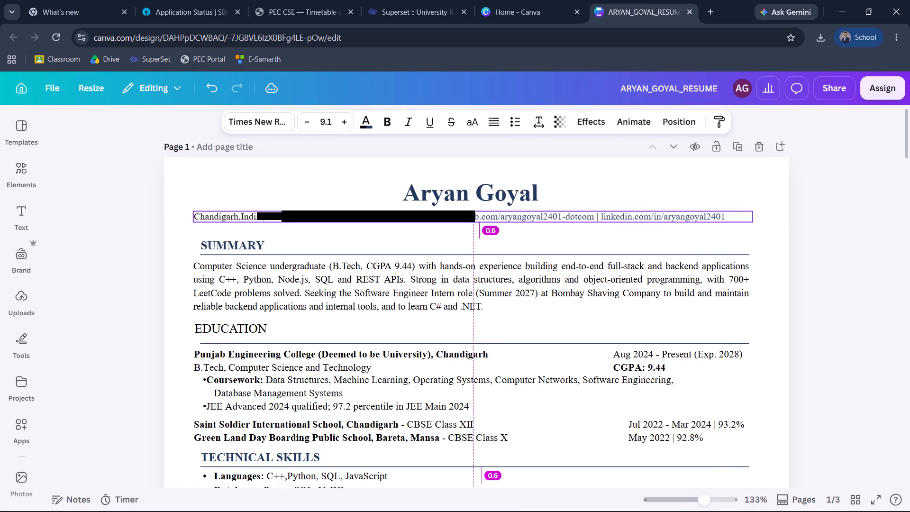
right_click(654, 219)
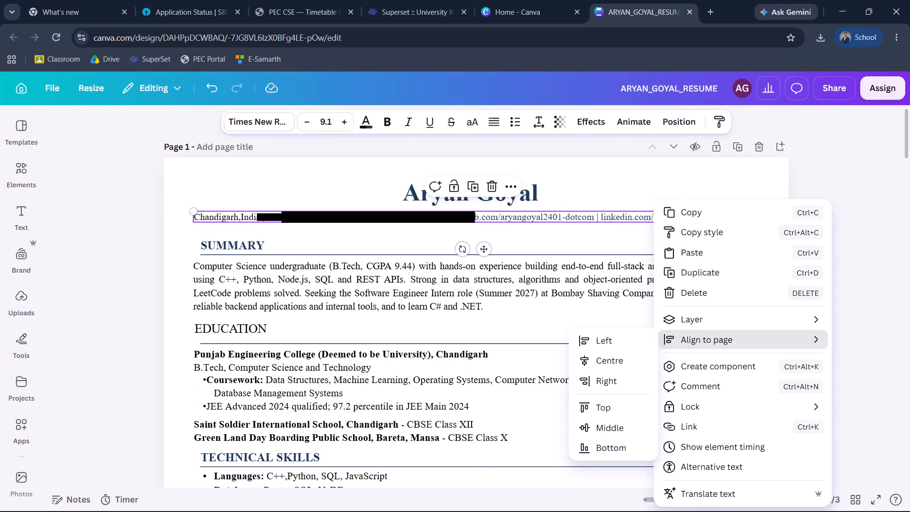
click(638, 360)
Recolour the EDUCATION heading dark blue and make it bold.
scroll(626, 274, down, 1)
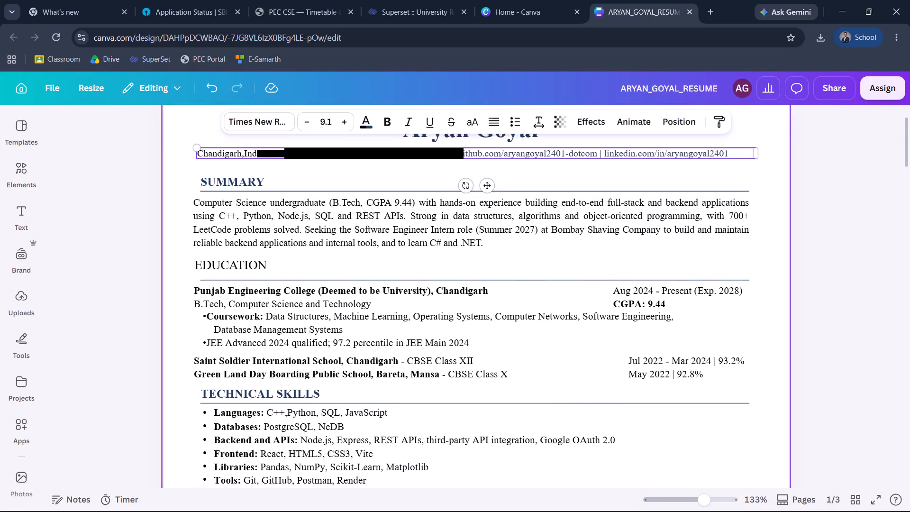
scroll(626, 274, down, 1)
click(243, 256)
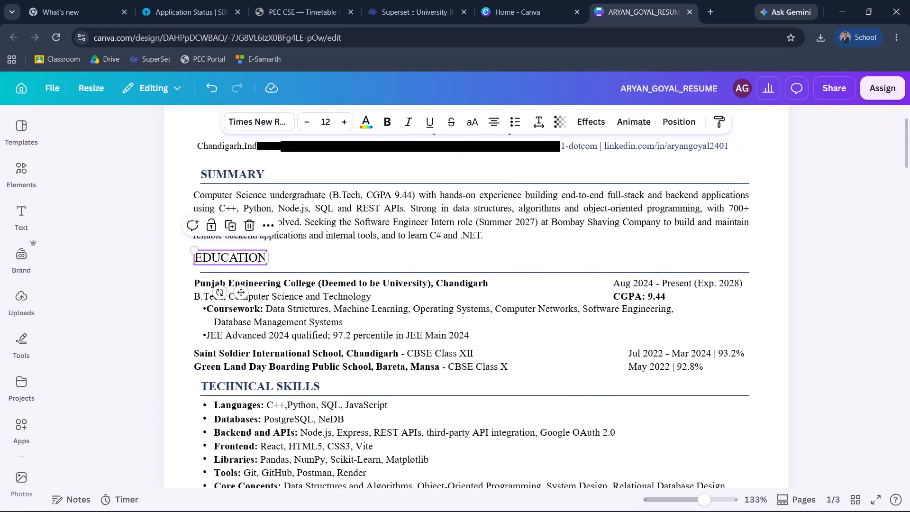
click(372, 127)
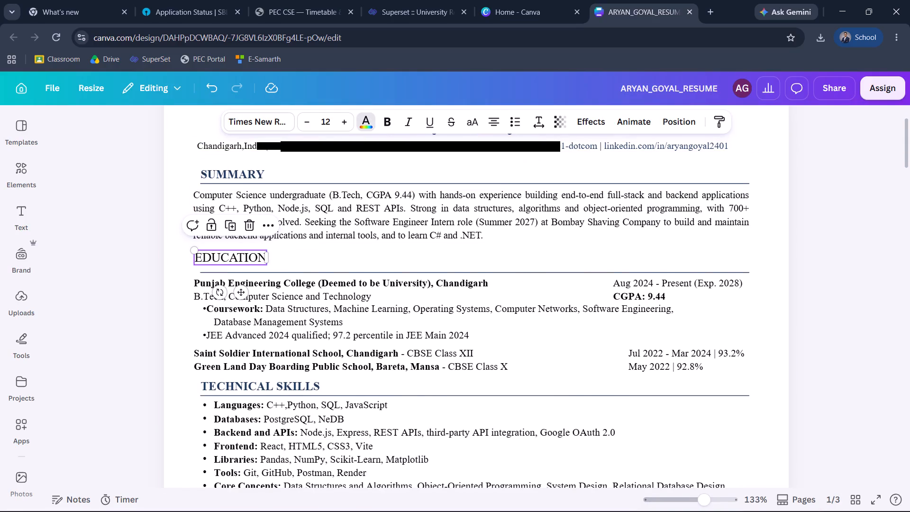
click(117, 244)
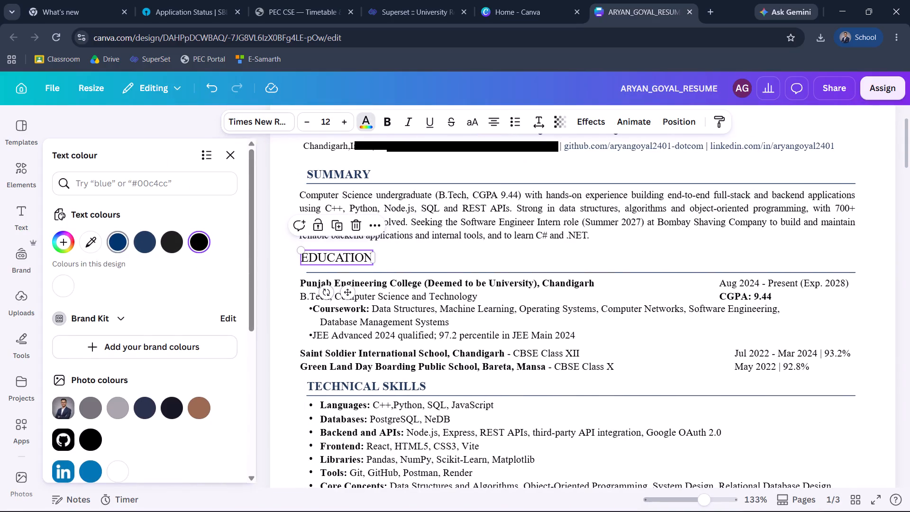
click(385, 119)
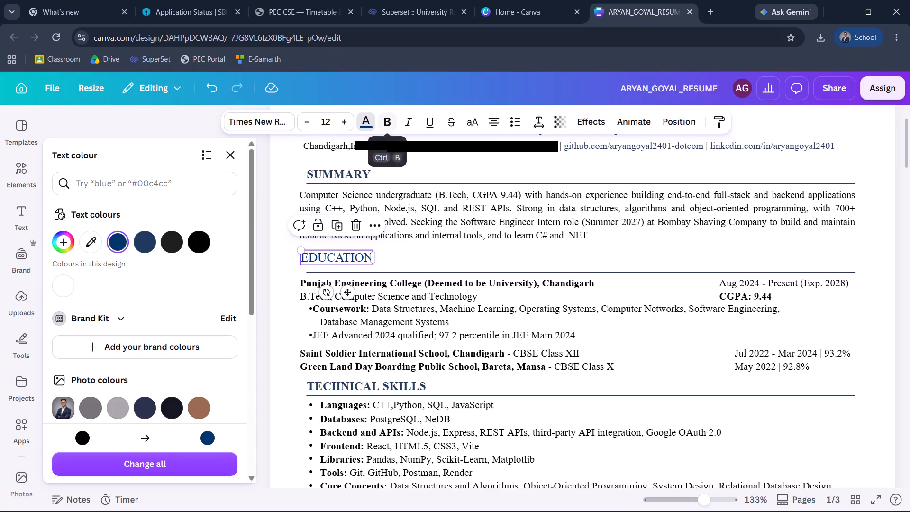
click(228, 161)
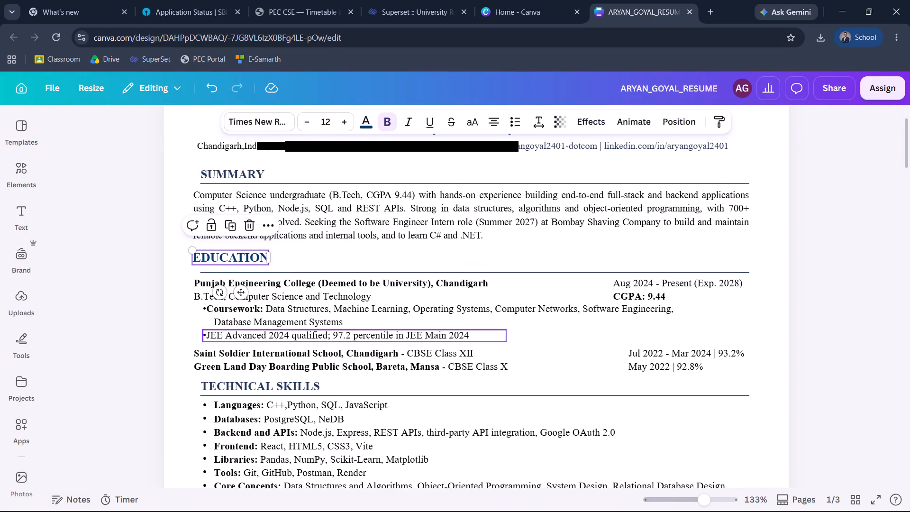
Move the JEE Advanced line out of its own text box onto a new line beneath "Database Management Systems".
scroll(348, 388, down, 1)
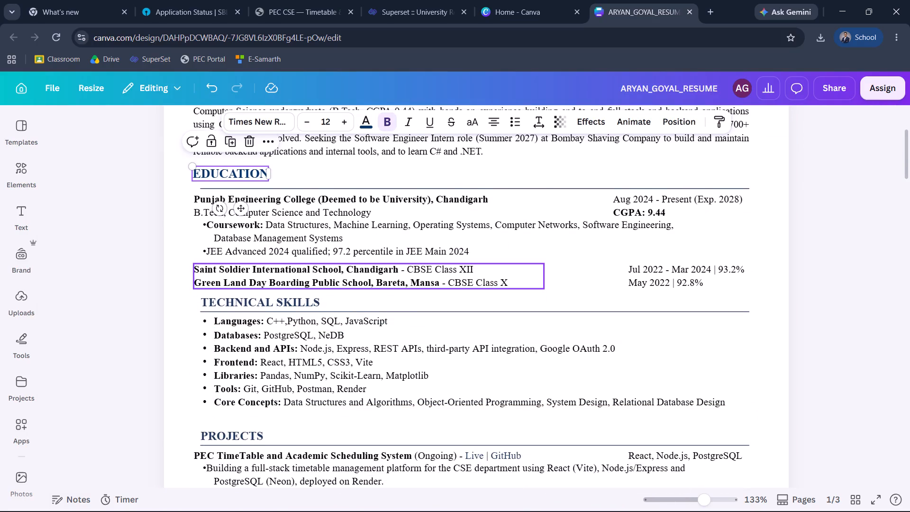
click(342, 252)
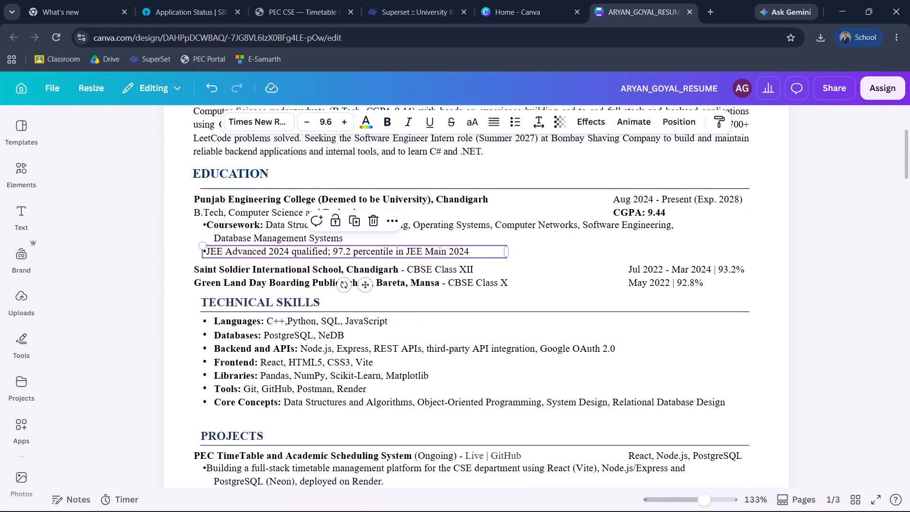
double_click(342, 252)
key(ctrl+x)
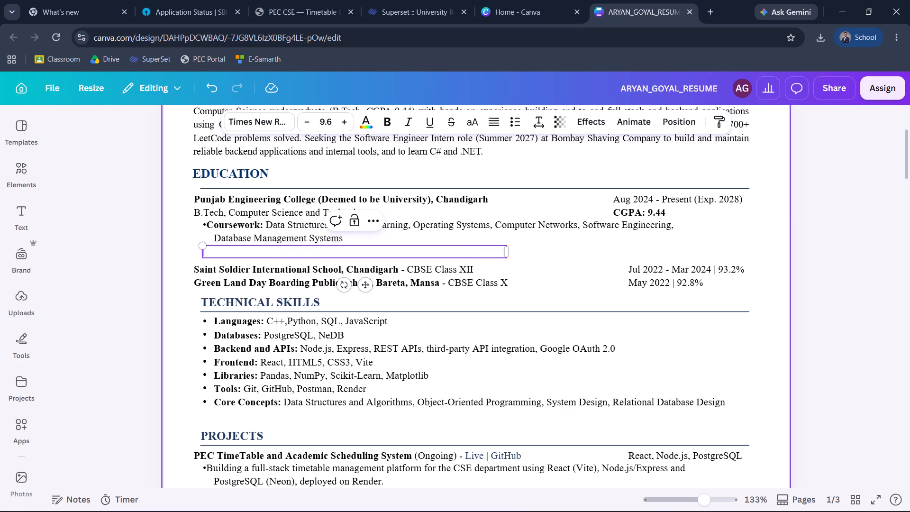
click(394, 236)
double_click(350, 237)
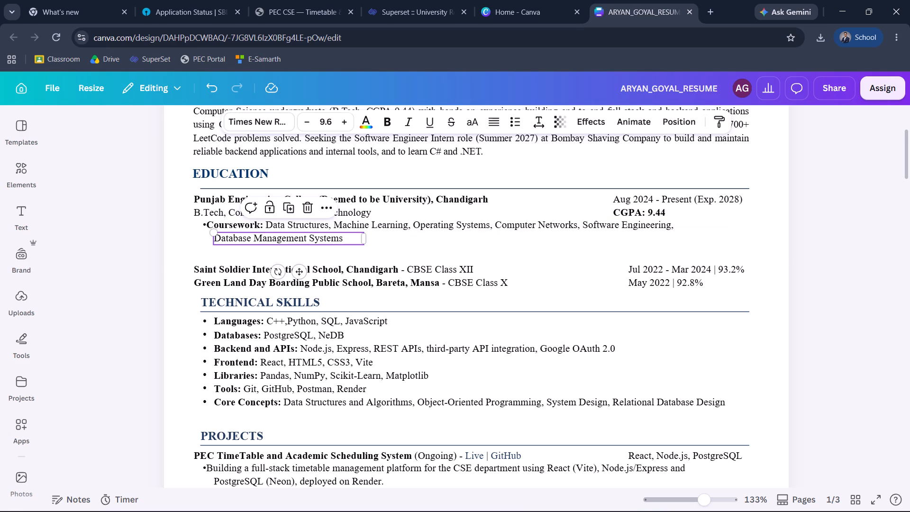
click(349, 237)
key(Return)
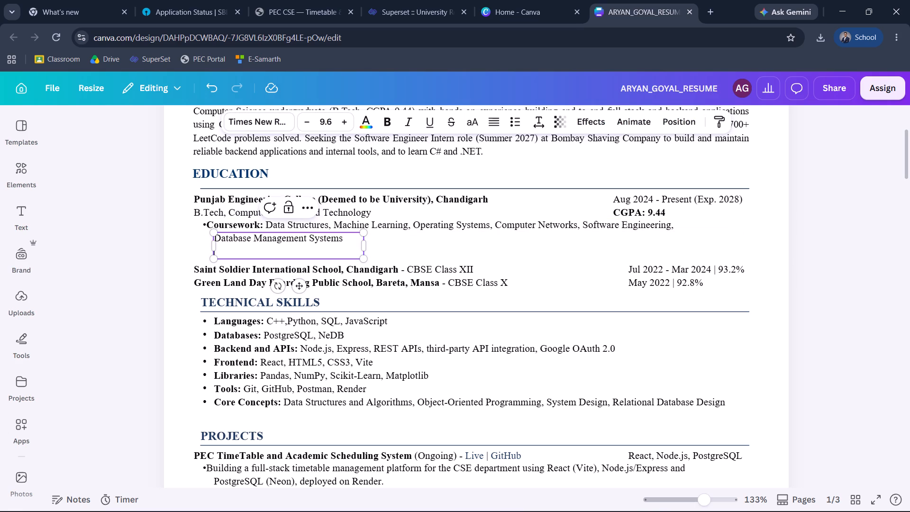
key(ctrl+v)
Move the combined Database Management Systems and JEE text to the end of the Coursework line, after a space.
key(ctrl+a)
key(ctrl+x)
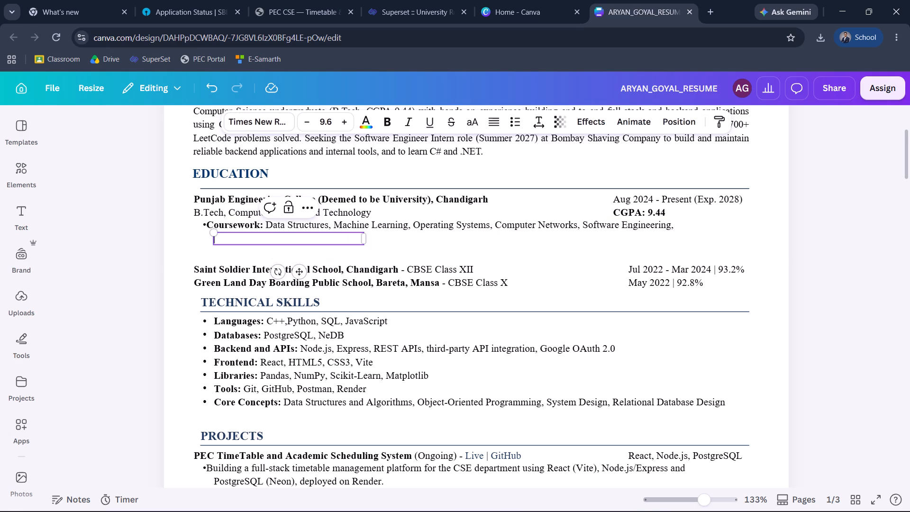
click(437, 217)
click(437, 223)
double_click(437, 223)
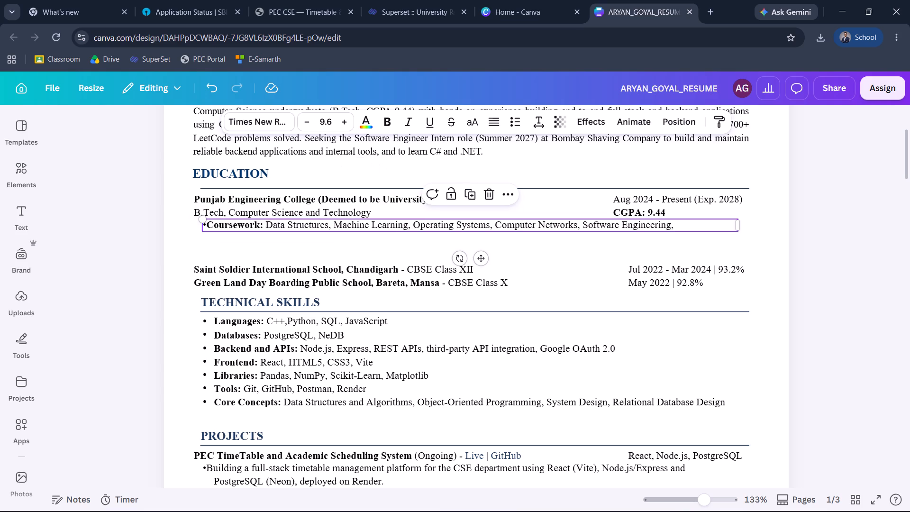
click(686, 226)
key(space)
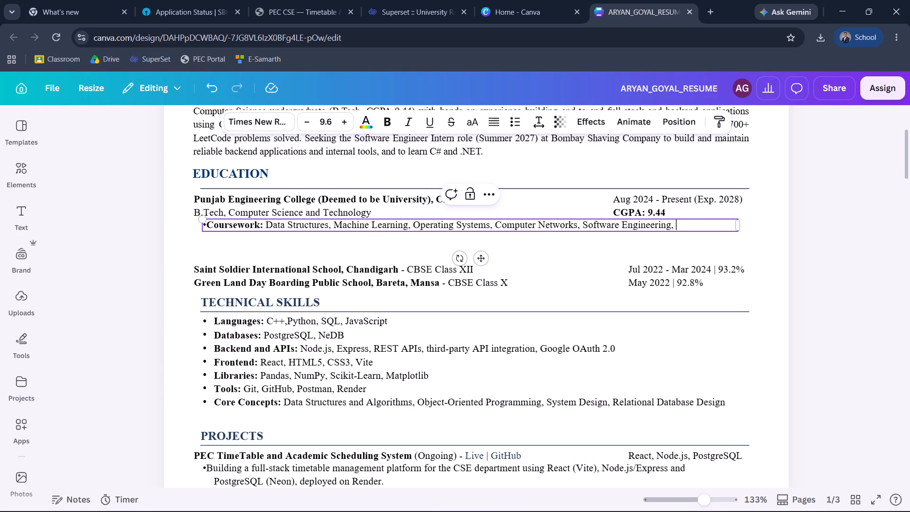
key(ctrl+v)
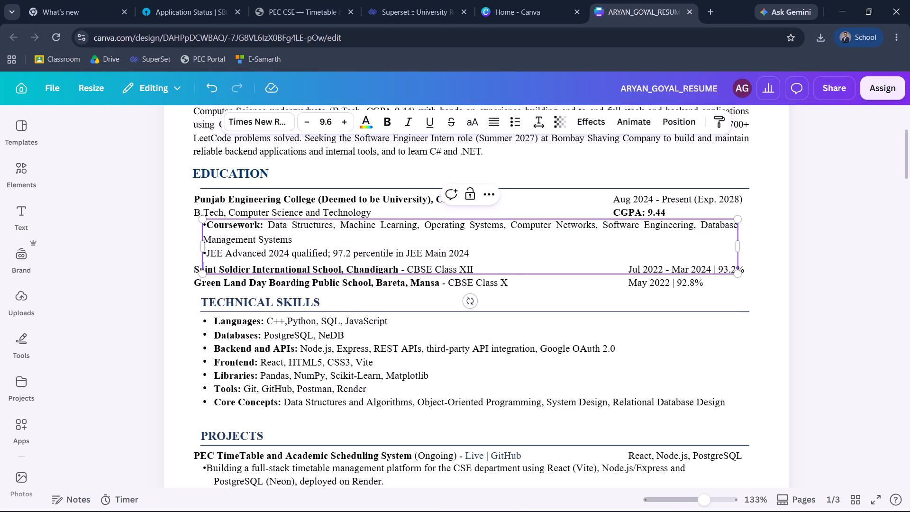
Format the merged Coursework and JEE text as a bulleted list and delete the old bullet characters at the line starts.
click(512, 118)
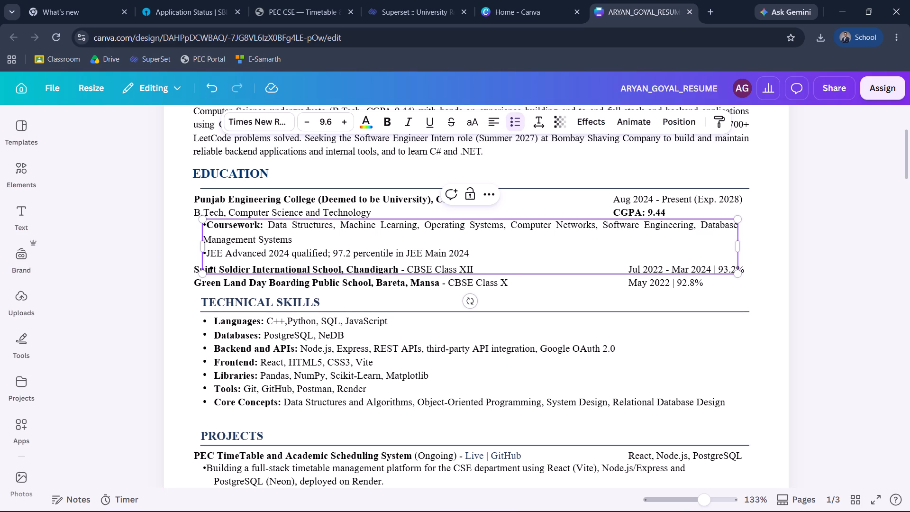
key(BackSpace)
key(ctrl+a)
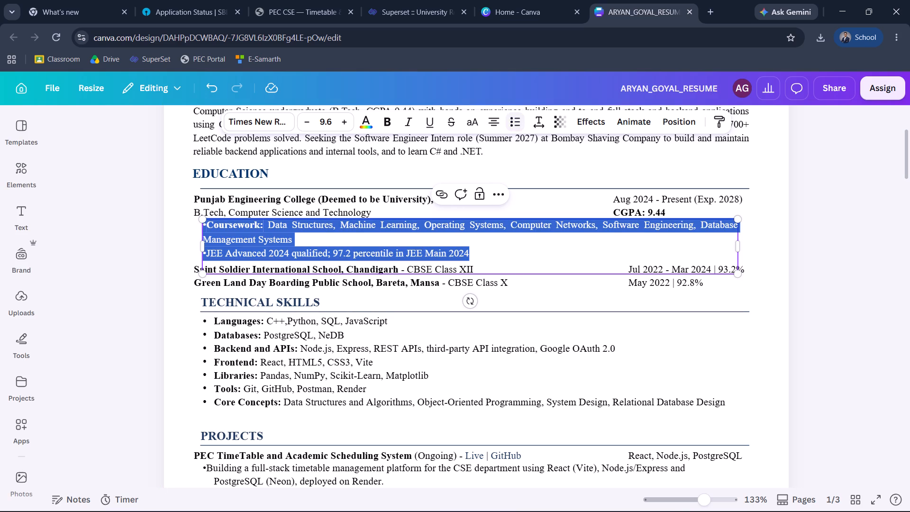
click(520, 123)
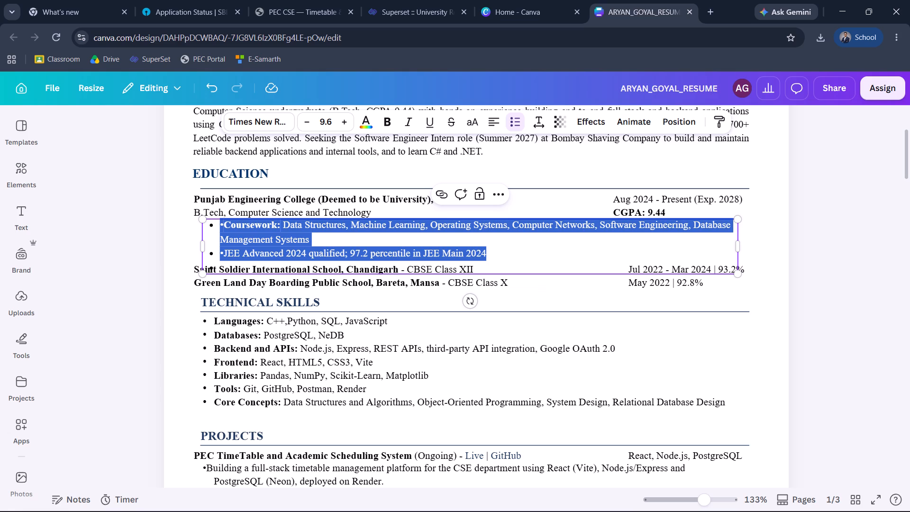
click(224, 249)
key(BackSpace)
key(Up)
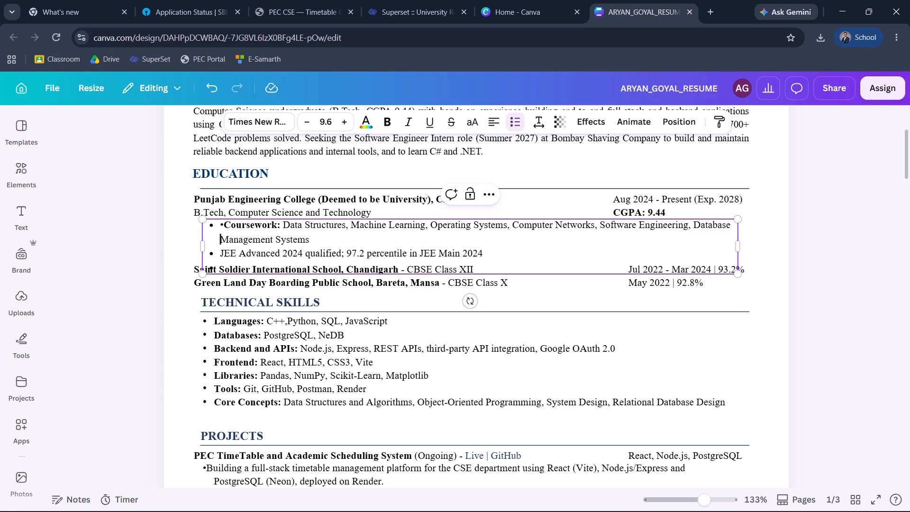
key(Up)
key(Right)
key(BackSpace)
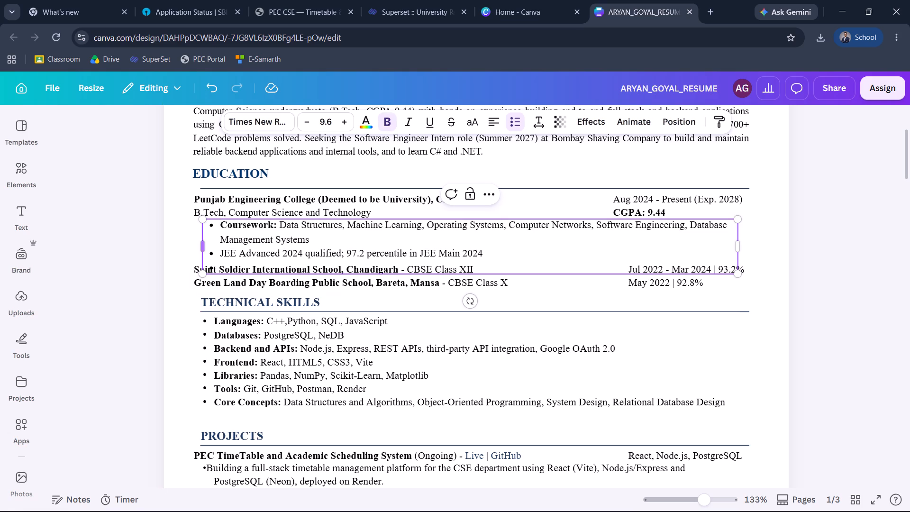
Extend the Coursework list box slightly leftward so its text lines up with the Technical Skills list.
drag(201, 247, 193, 246)
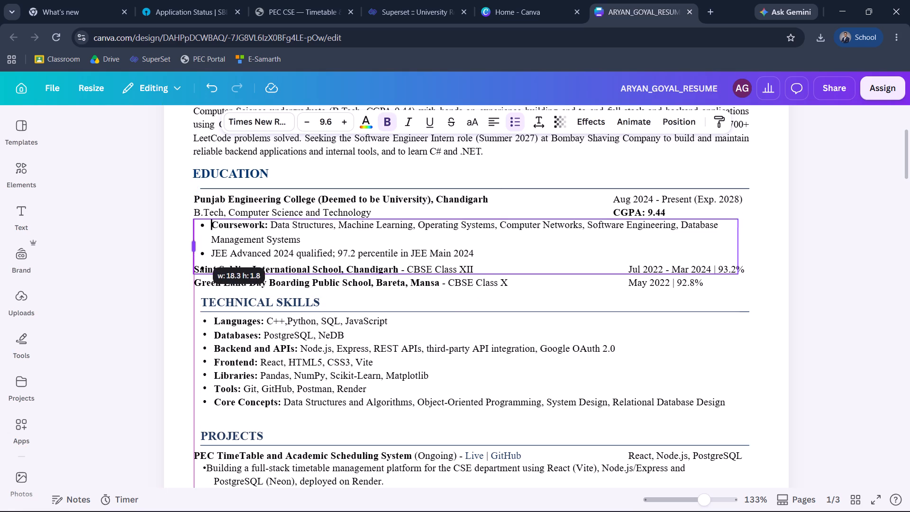
drag(193, 246, 194, 247)
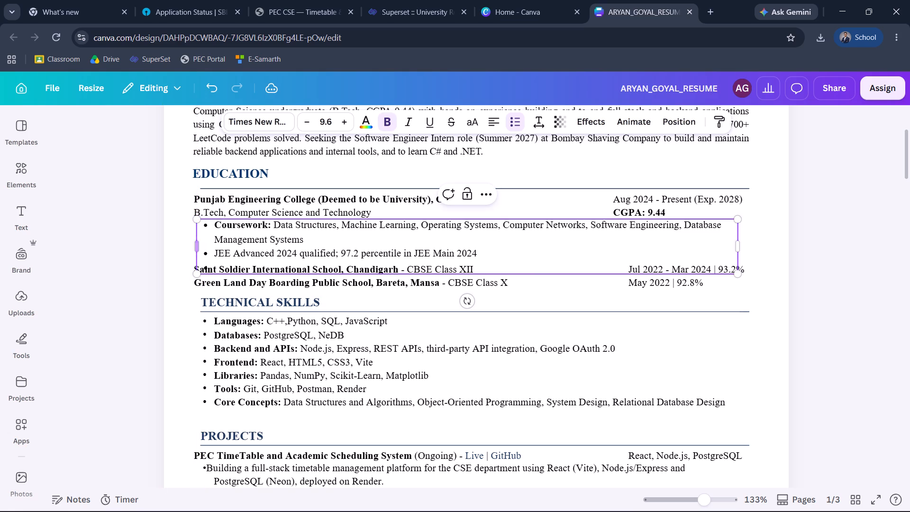
Remove the empty bullet line after the JEE Advanced entry.
click(315, 244)
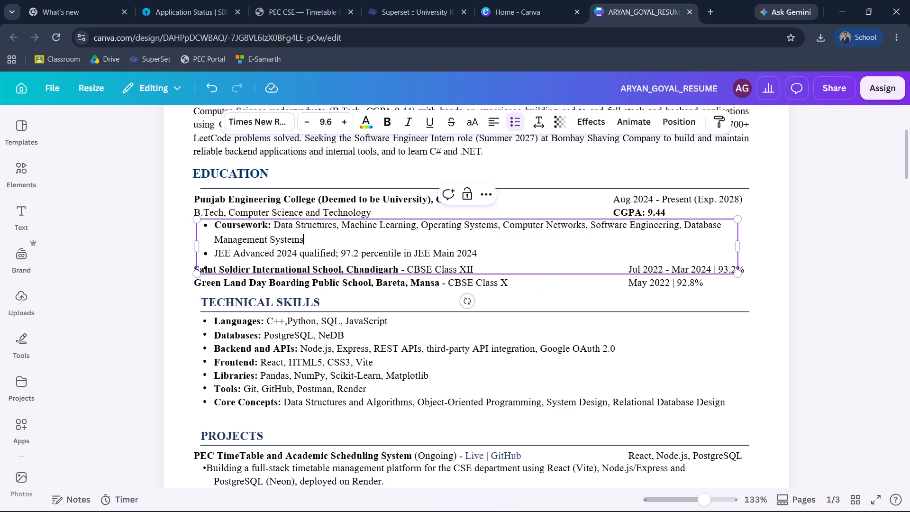
click(498, 250)
key(Delete)
Append ", Internet of Things, Artificial Intelligence, " to the Coursework entry after Database Management Systems.
click(351, 239)
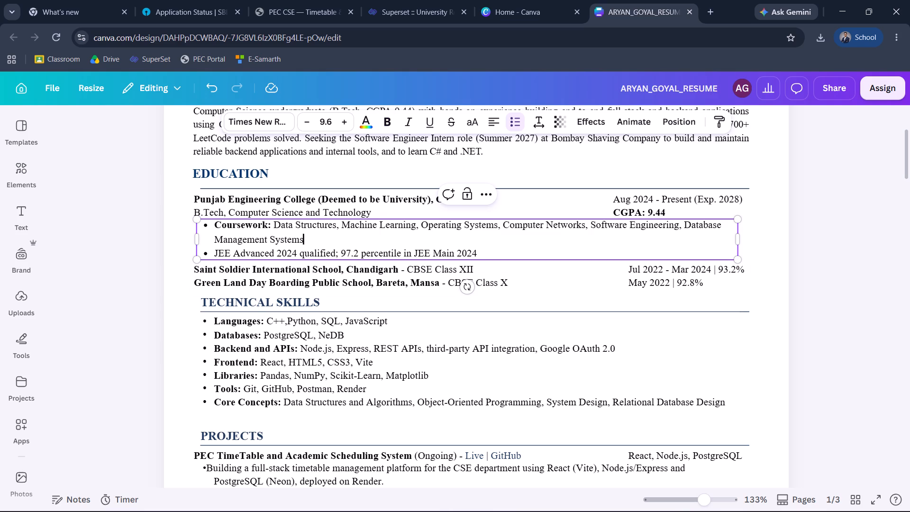
key(comma)
key(space)
text(Internet of Things,)
key(space)
text(Artifi)
text(cial)
key(space)
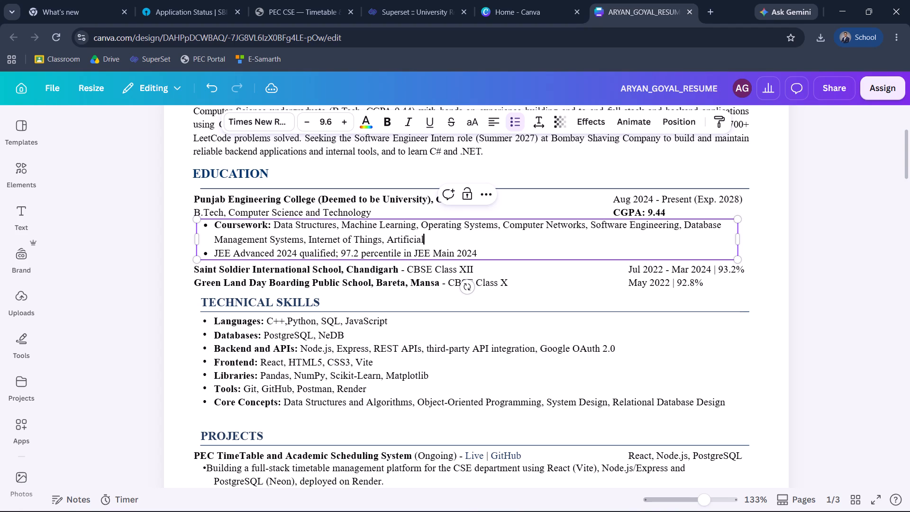
text(Intelligence)
text(,)
key(space)
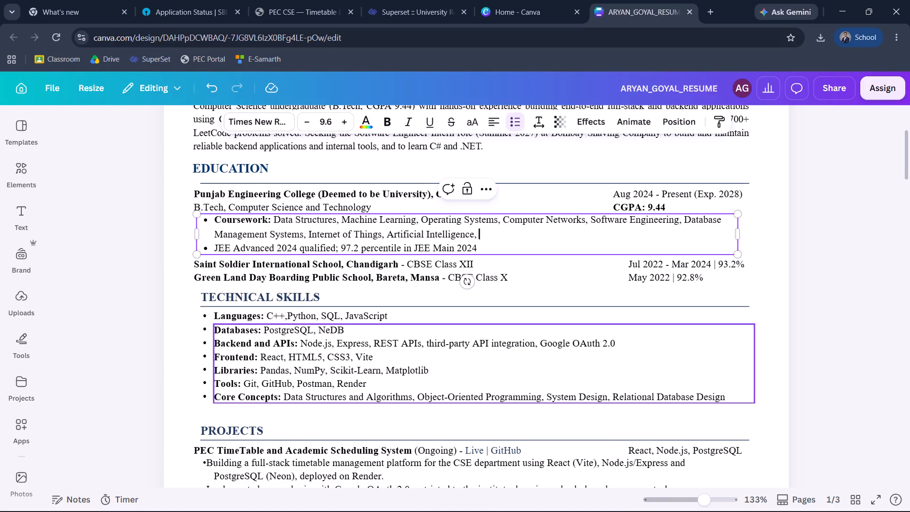
Nudge the EDUCATION heading slightly down, closer to its divider line.
scroll(256, 359, down, 1)
scroll(252, 339, up, 1)
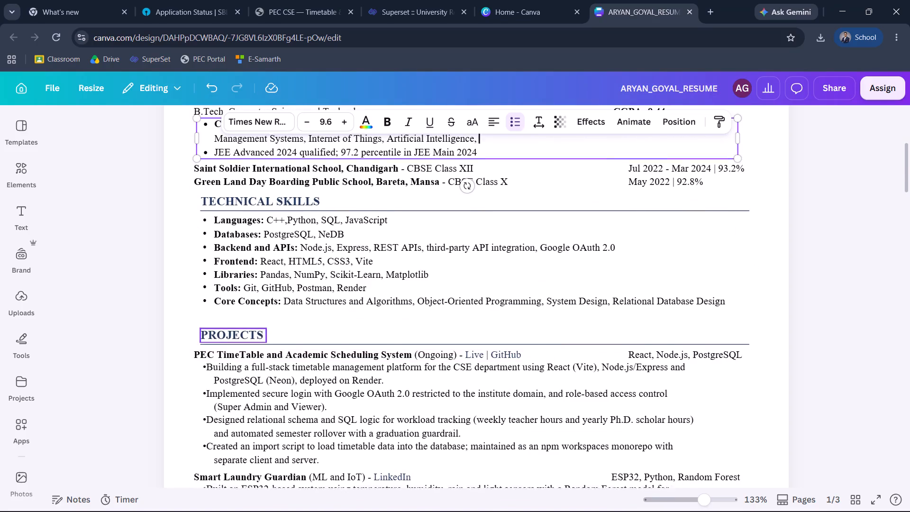
scroll(252, 339, up, 2)
scroll(298, 260, up, 1)
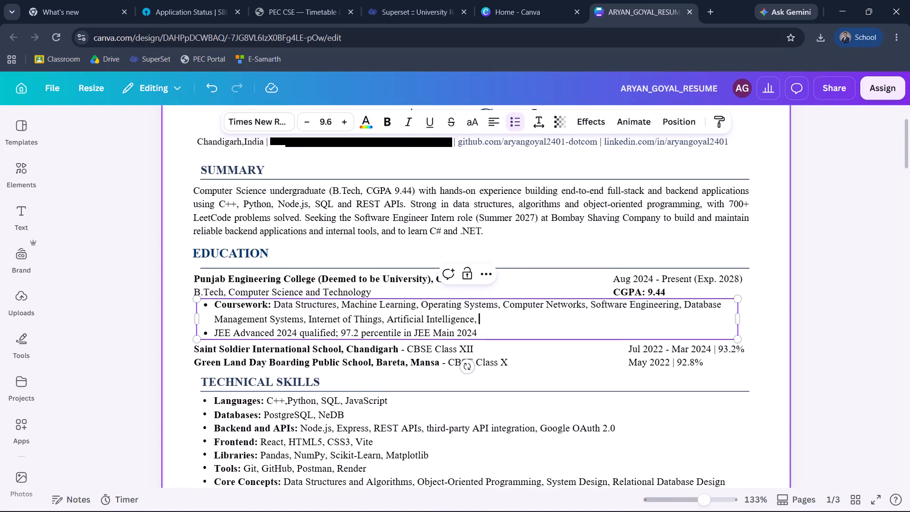
scroll(298, 260, up, 1)
click(257, 275)
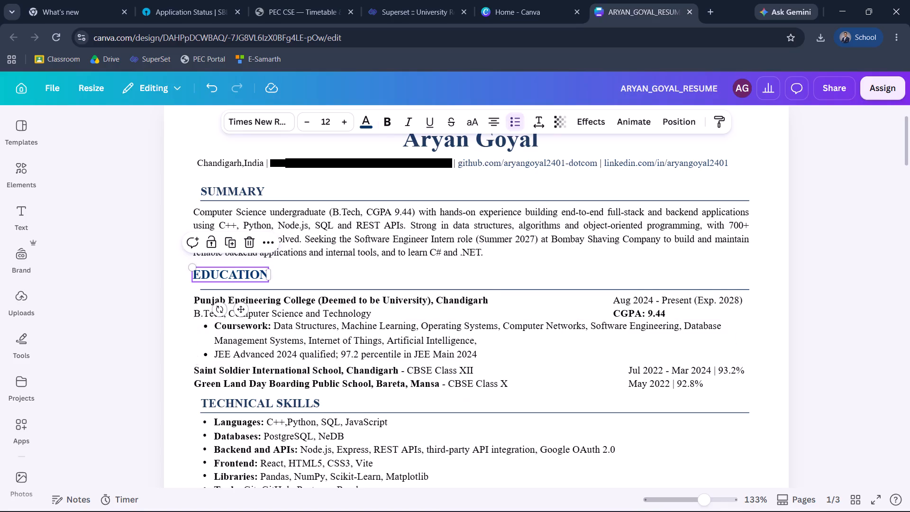
key(Down)
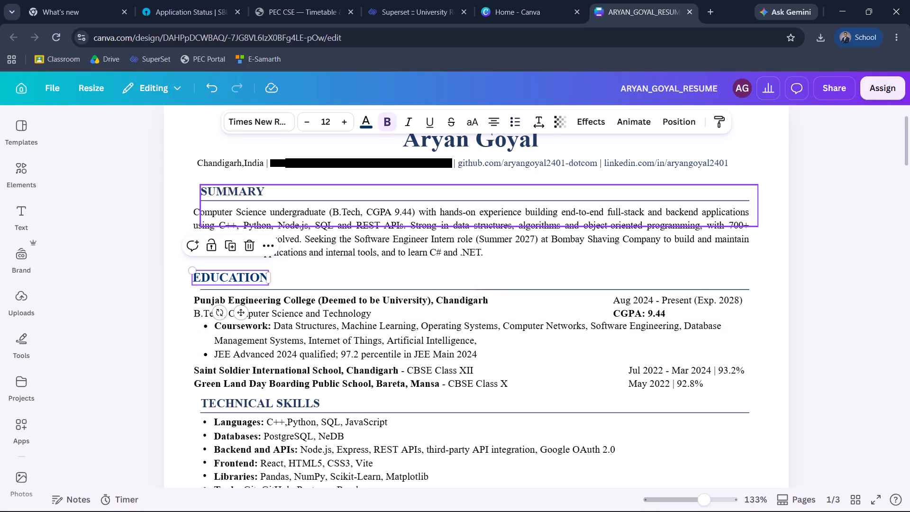
Delete a surplus blank line after the SUMMARY heading inside its text box.
click(253, 188)
click(292, 190)
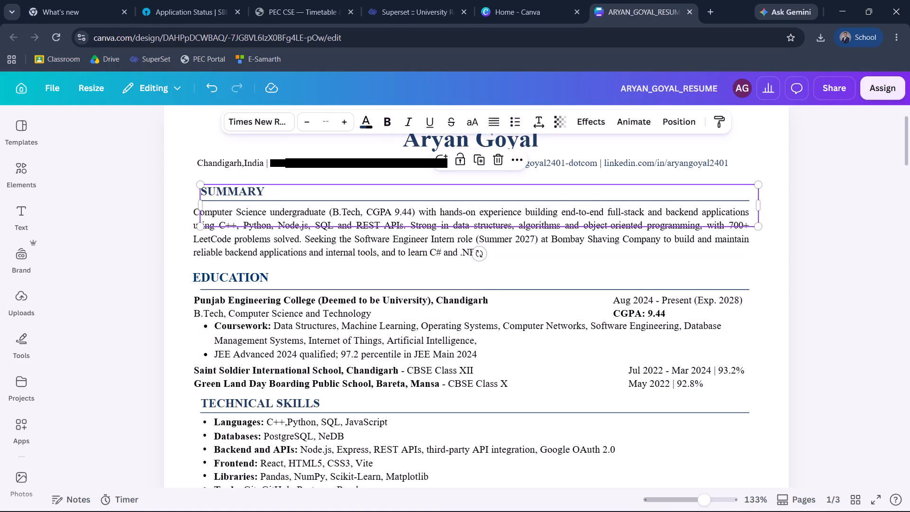
key(Delete)
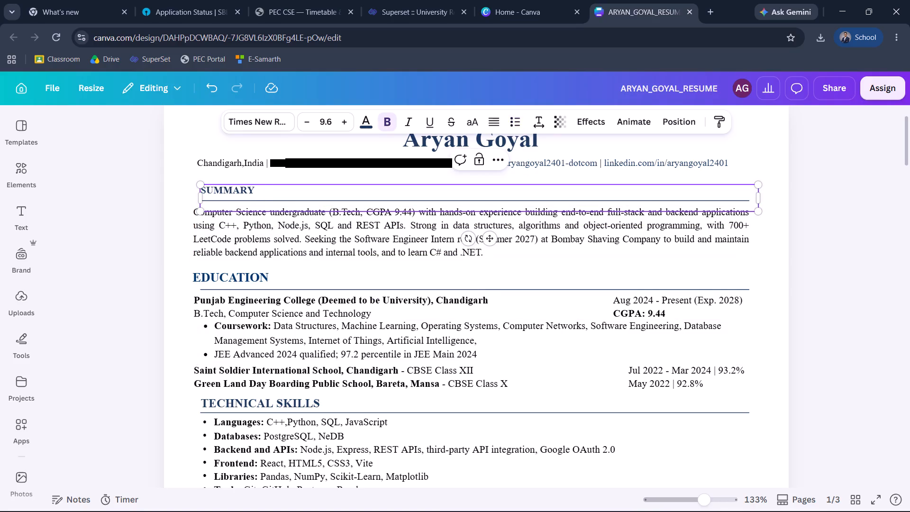
Delete the remaining blank line below the SUMMARY heading inside its text box.
key(Delete)
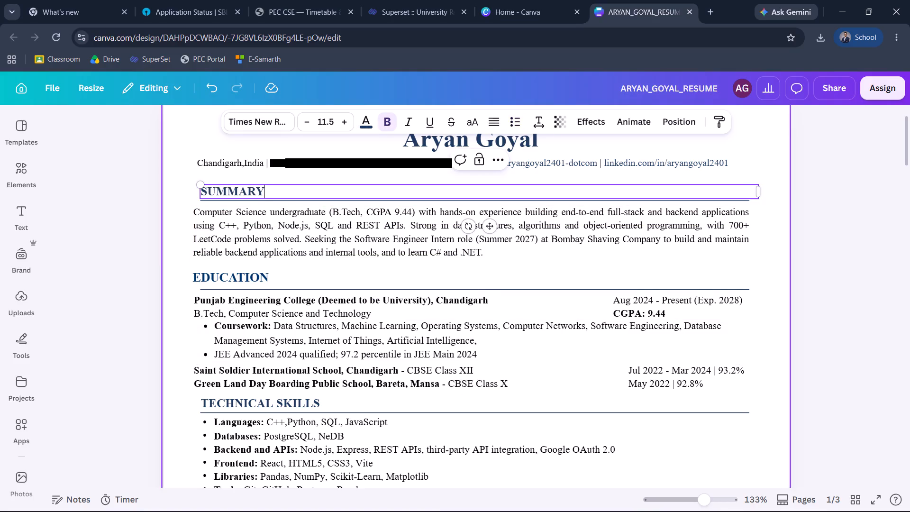
click(302, 172)
Insert a space after the comma in "Chandigarh,India" in the contact line.
double_click(253, 161)
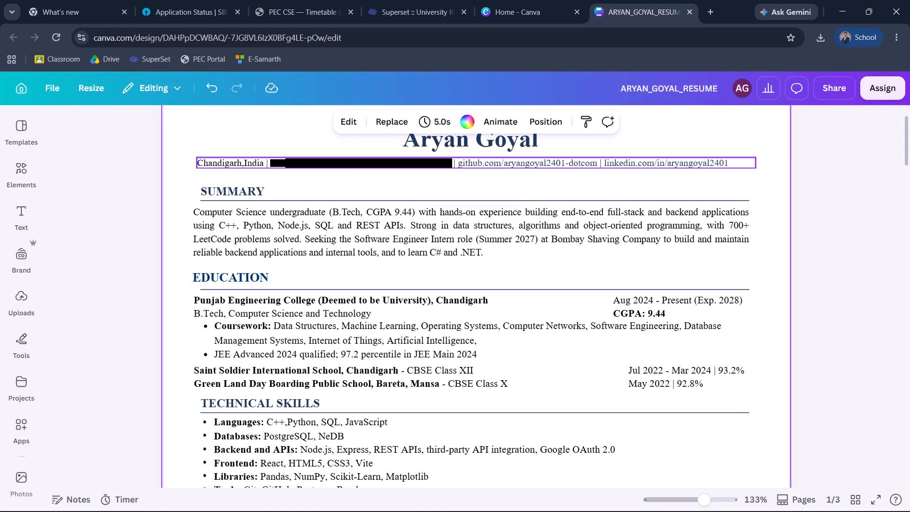
click(246, 165)
key(space)
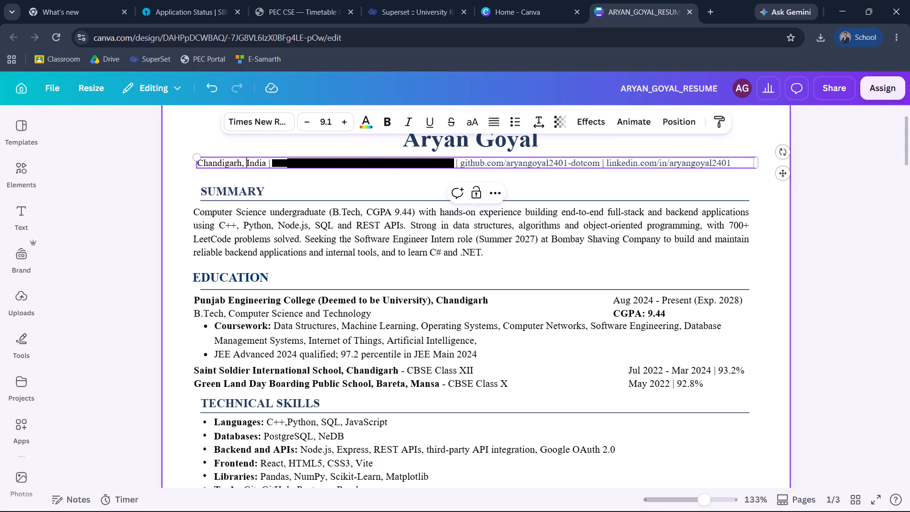
Narrow the contact line's text box so its right edge sits just past the end of the LinkedIn link.
drag(759, 162, 756, 162)
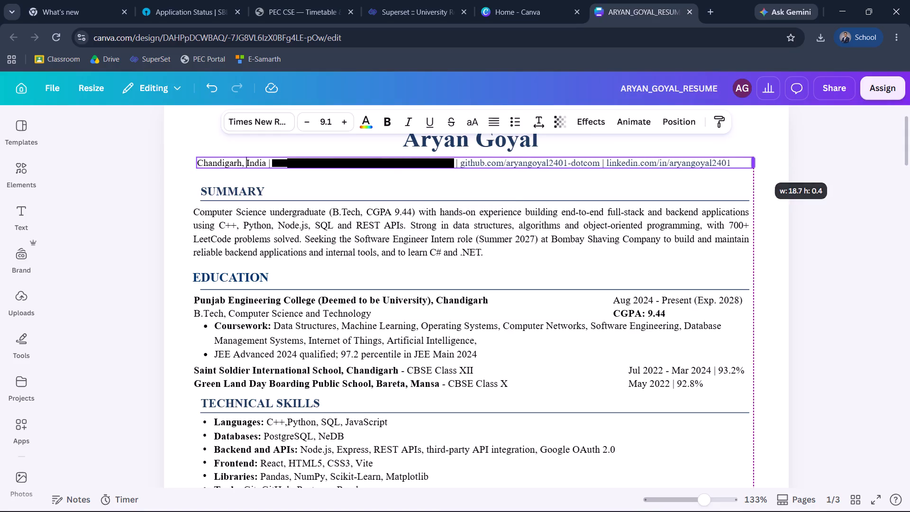
drag(756, 162, 736, 165)
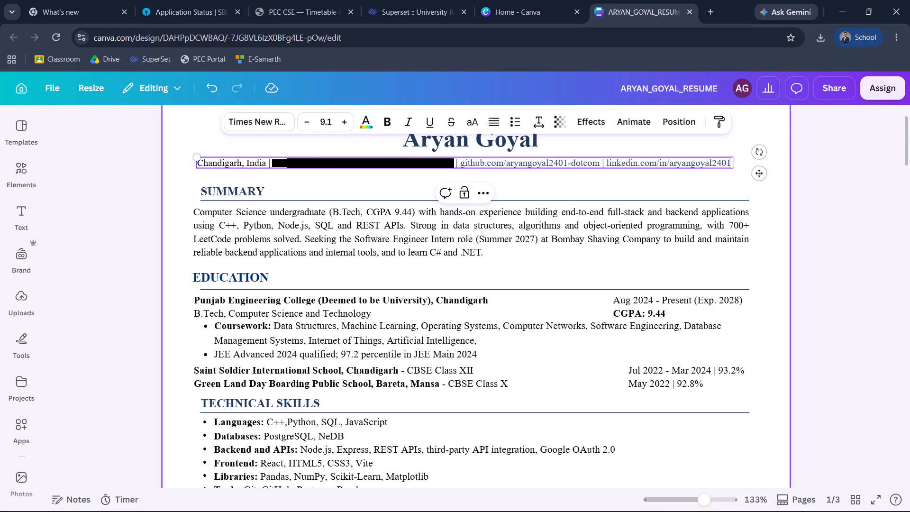
Right-align the "Aug 2024 - Present (Exp. 2028)" and CGPA lines beside the Punjab Engineering College entry.
click(661, 311)
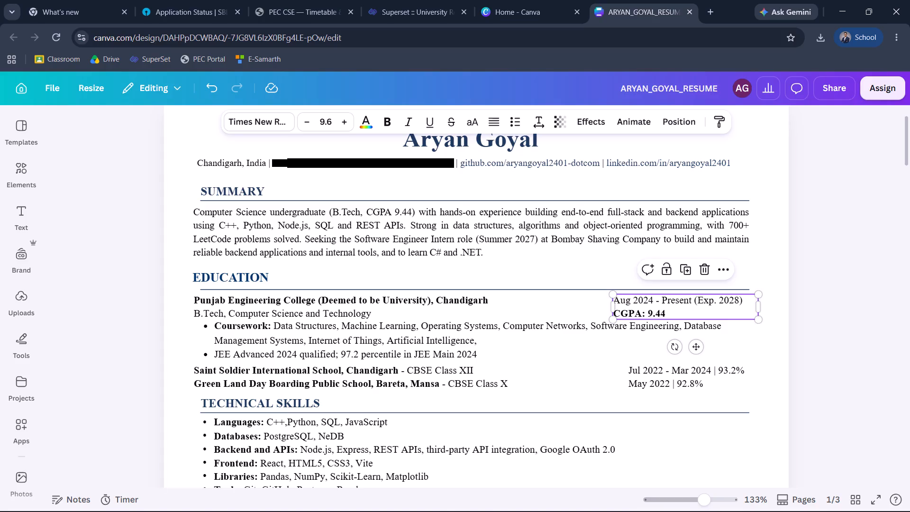
click(492, 124)
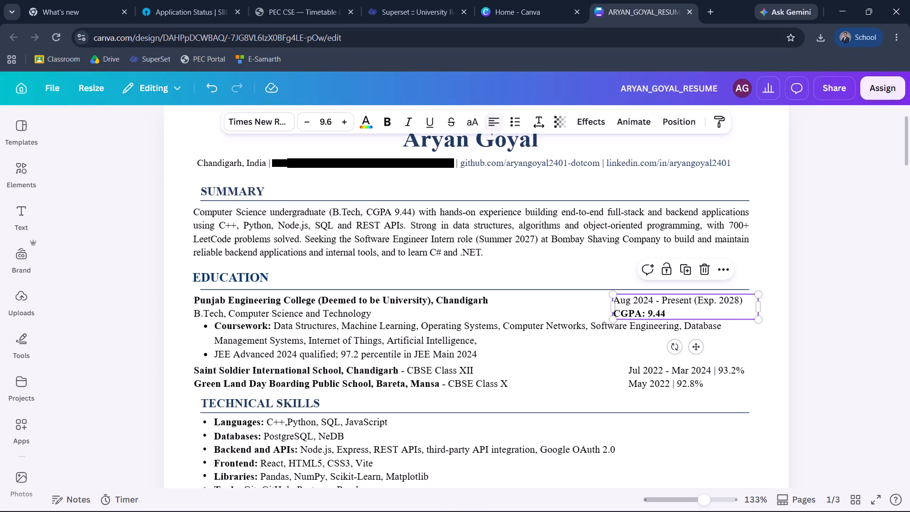
right_click(492, 124)
right_click(492, 124)
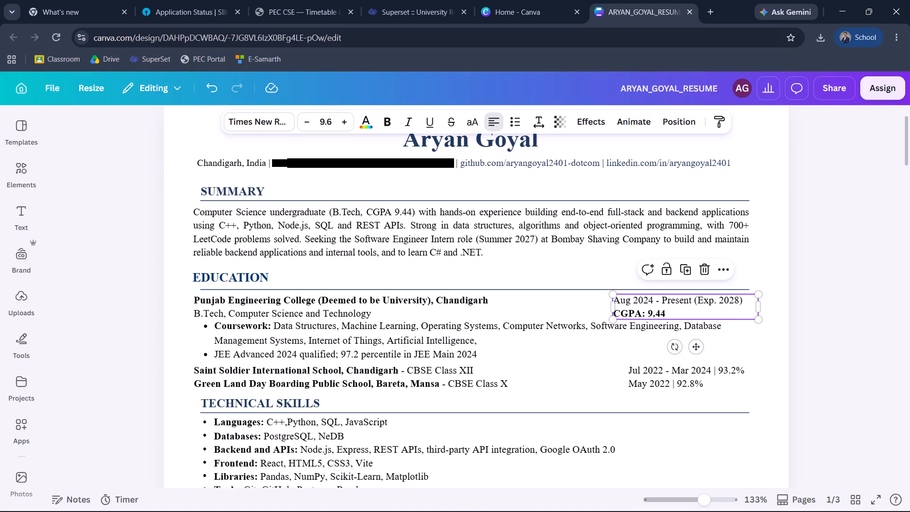
click(693, 311)
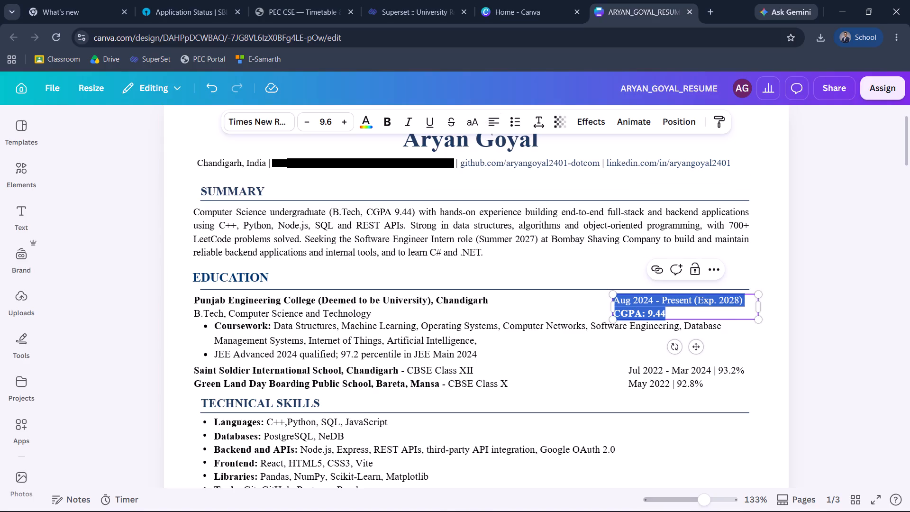
click(492, 118)
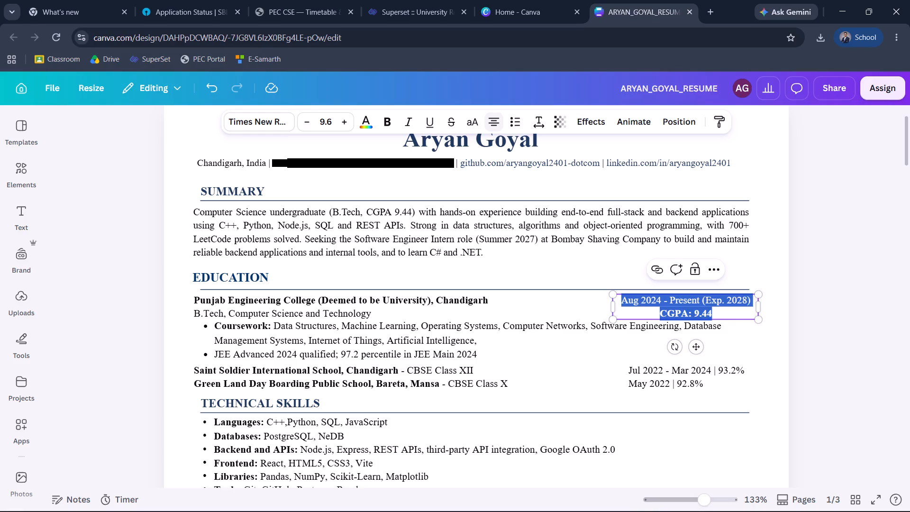
click(492, 118)
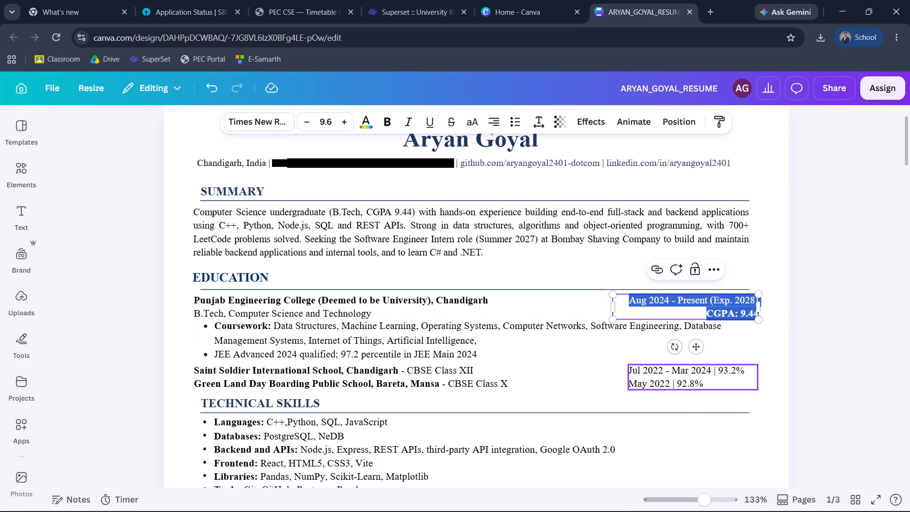
Change the alignment of the two date-and-percentage lines beside the Class XII and Class X school entries to centred.
click(715, 365)
click(501, 121)
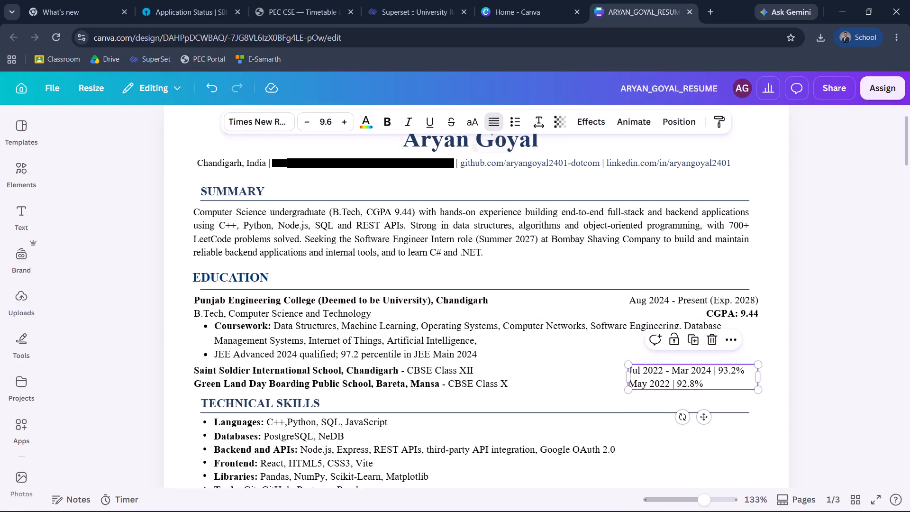
click(501, 121)
click(502, 124)
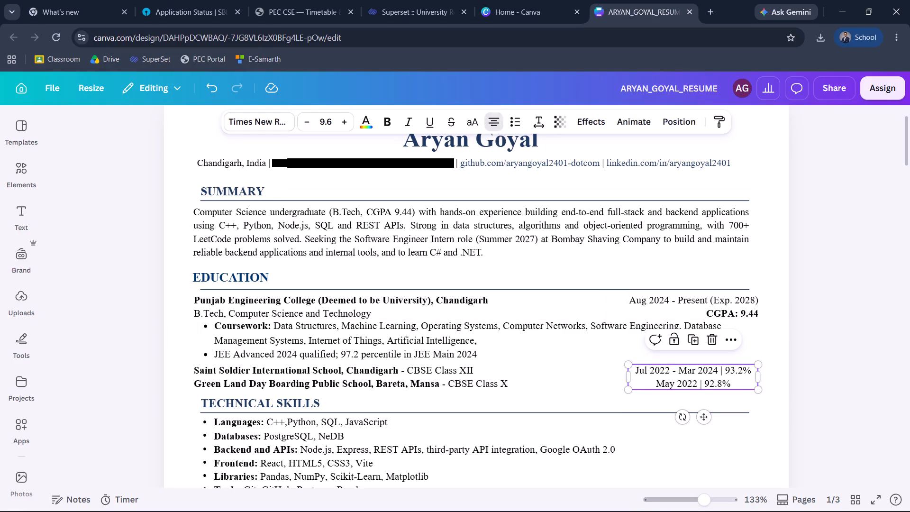
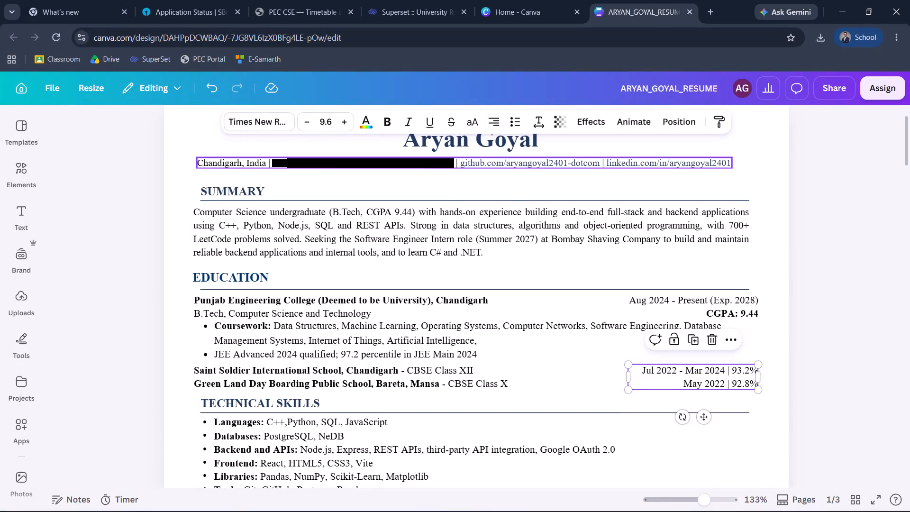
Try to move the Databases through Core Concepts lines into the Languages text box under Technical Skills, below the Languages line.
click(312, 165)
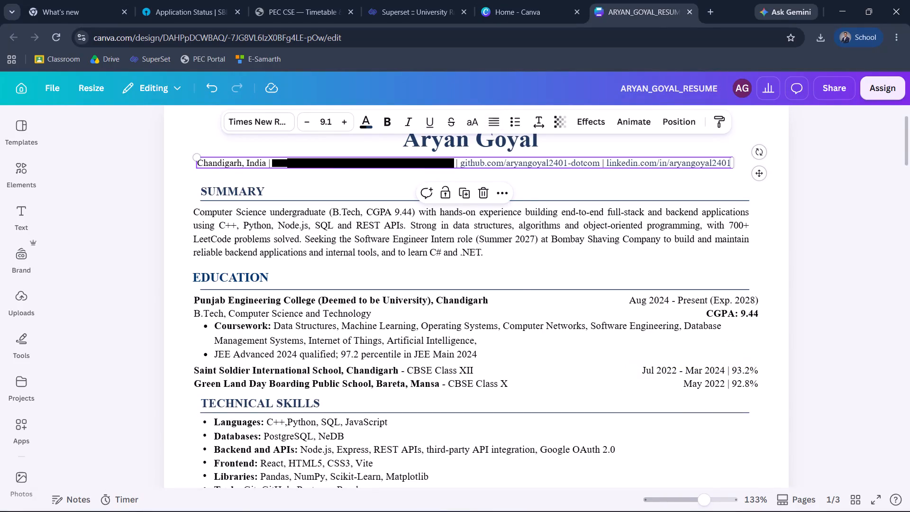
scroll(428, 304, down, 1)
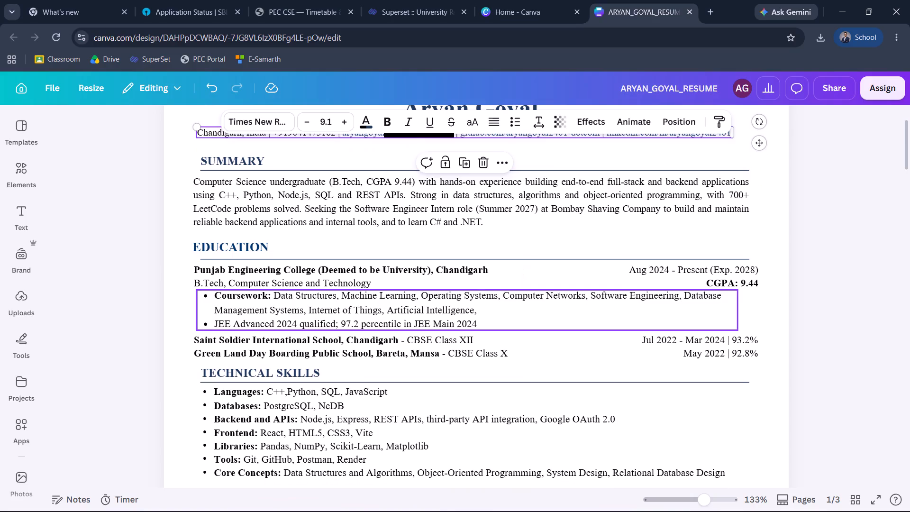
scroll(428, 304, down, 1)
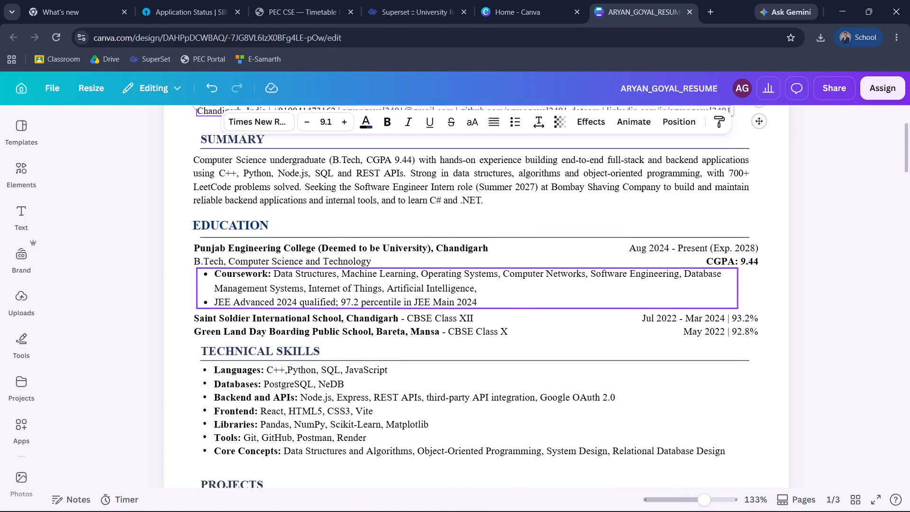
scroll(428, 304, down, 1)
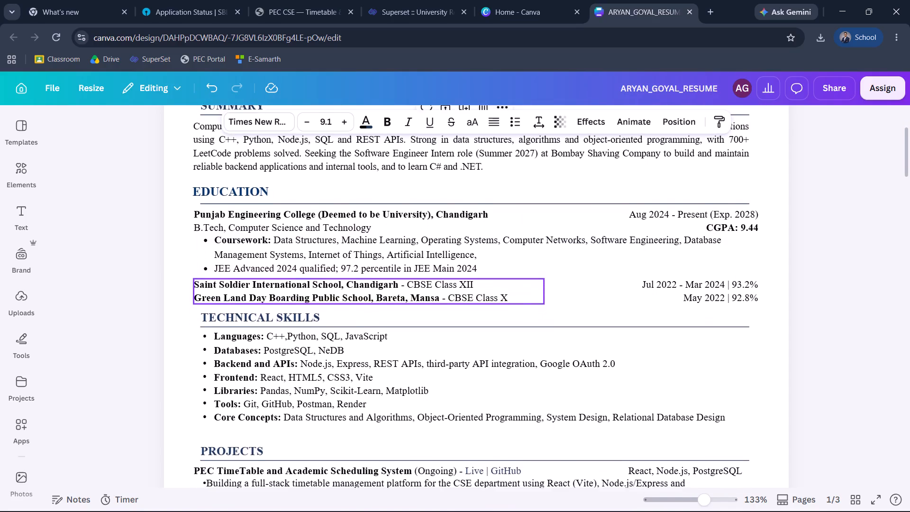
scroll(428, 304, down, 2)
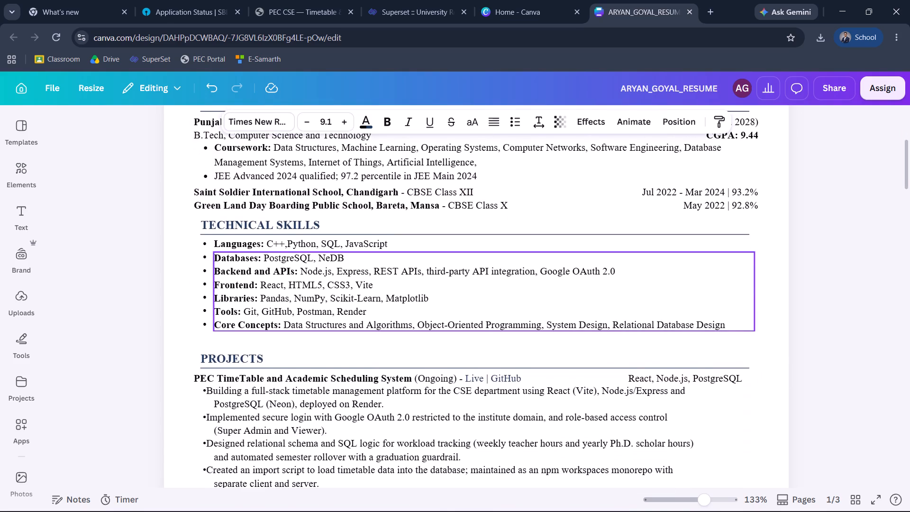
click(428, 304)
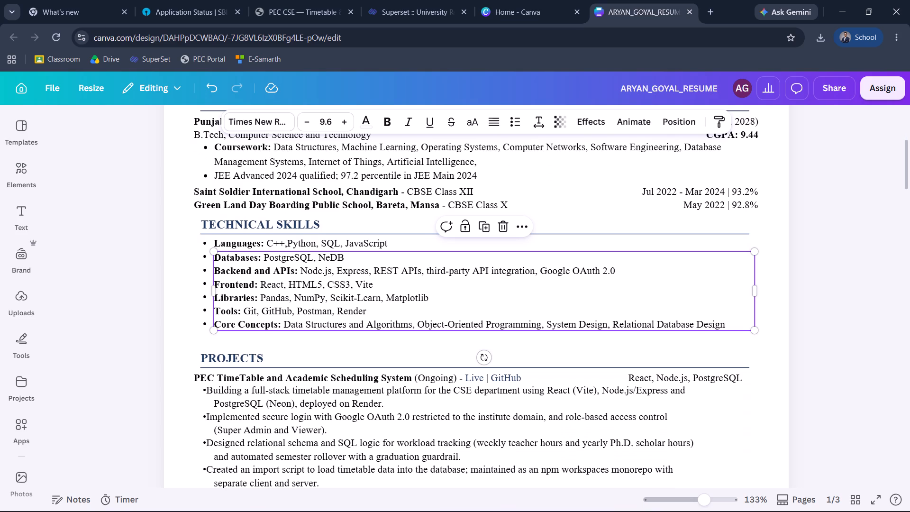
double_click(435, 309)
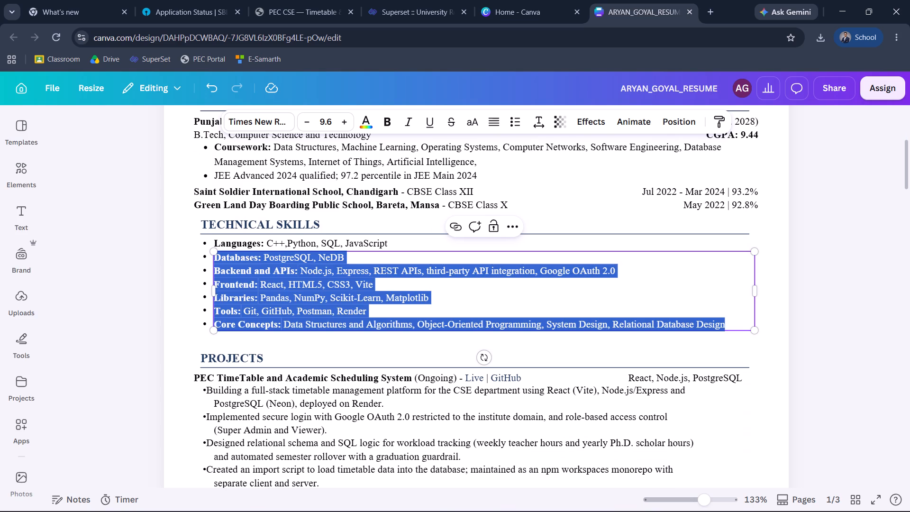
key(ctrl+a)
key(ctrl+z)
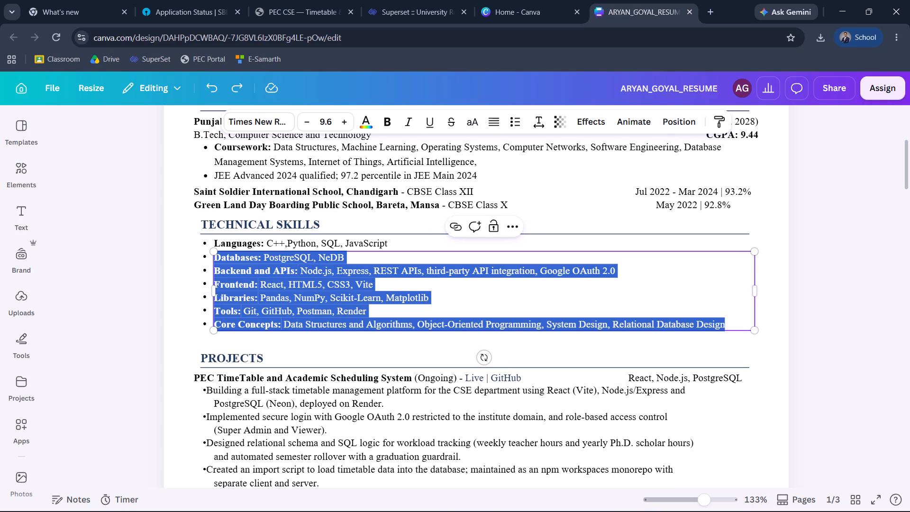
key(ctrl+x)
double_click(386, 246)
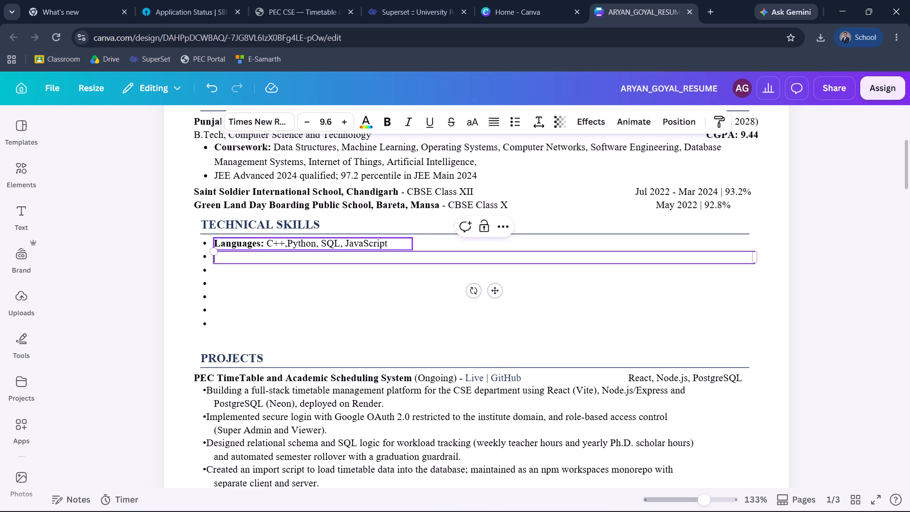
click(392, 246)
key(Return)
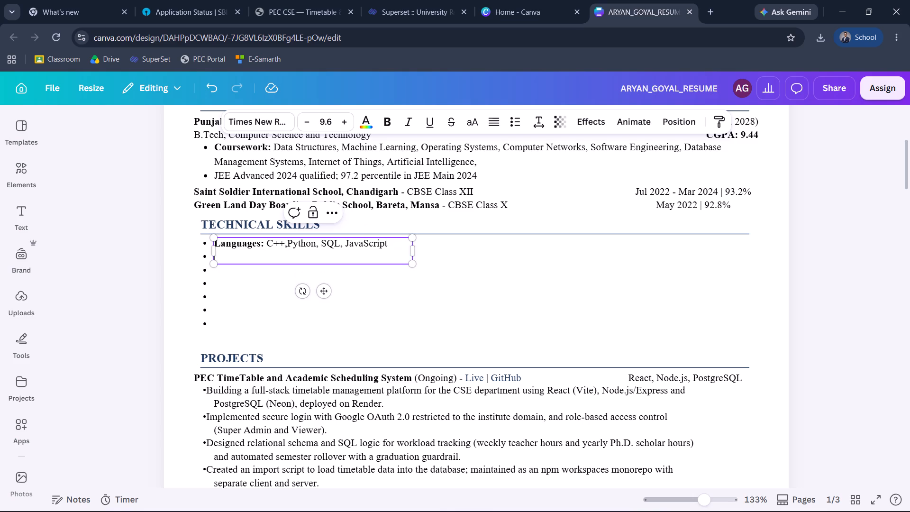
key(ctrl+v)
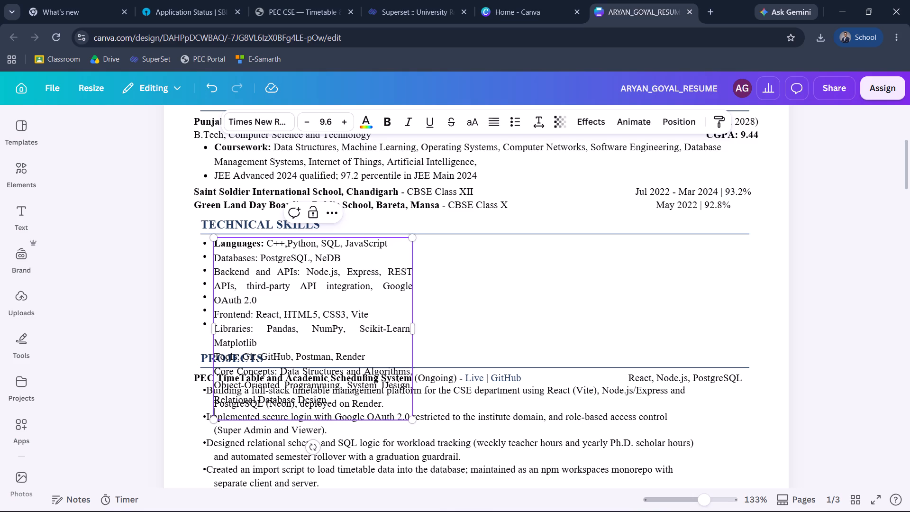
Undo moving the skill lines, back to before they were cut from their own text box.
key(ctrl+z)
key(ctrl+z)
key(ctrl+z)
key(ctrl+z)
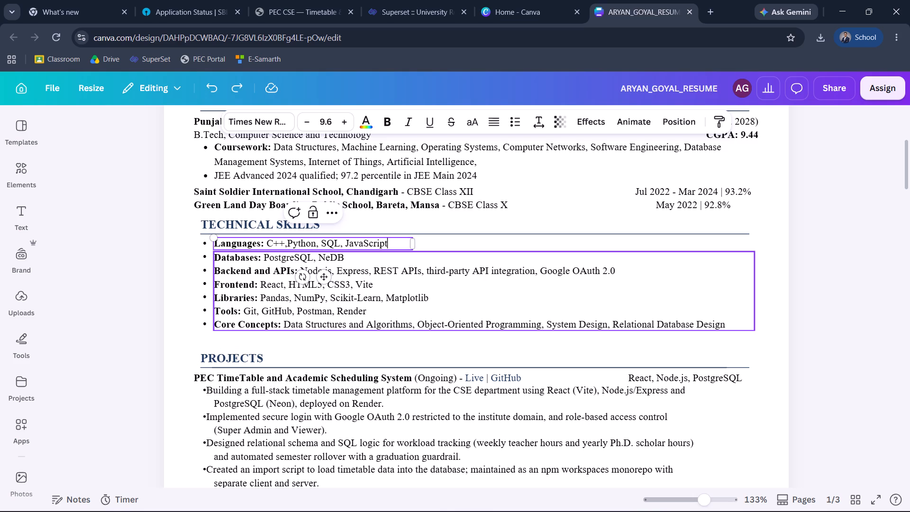
Move the Languages line out of its own text box onto a new line below Core Concepts in the larger skills text box.
click(393, 243)
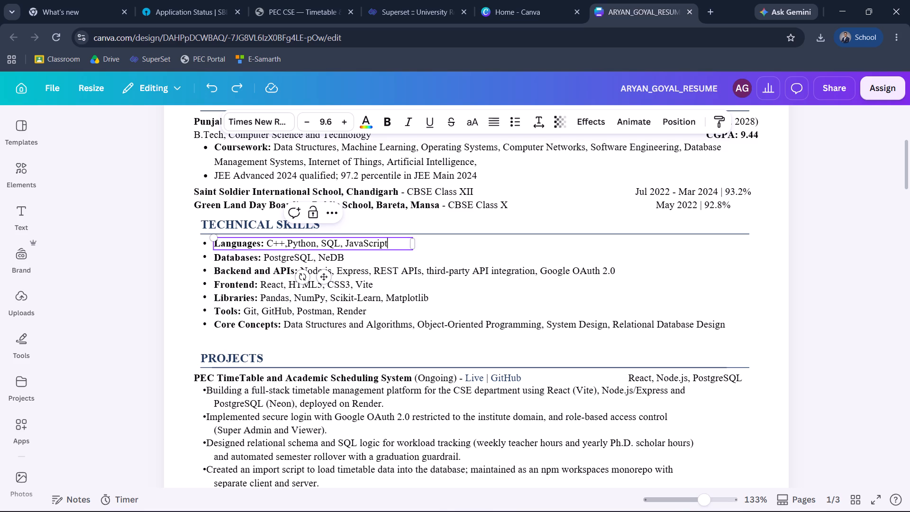
key(ctrl+a)
key(ctrl+x)
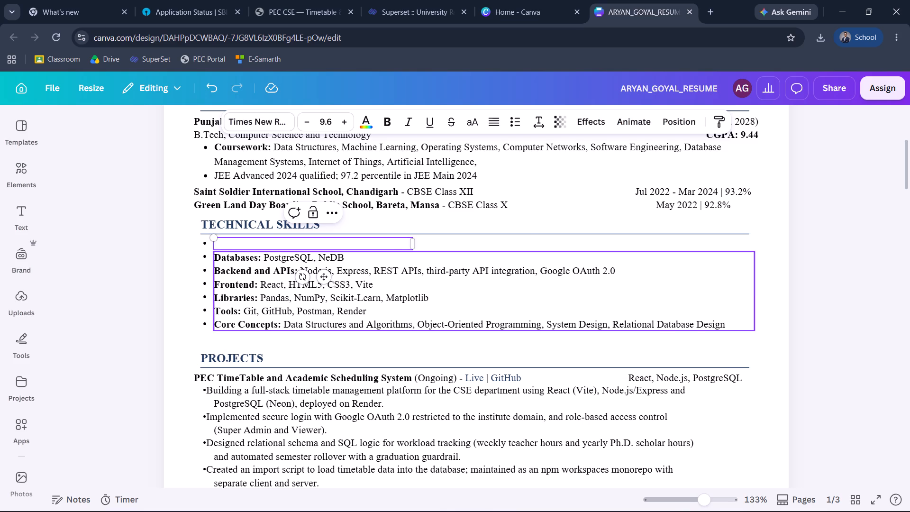
click(501, 317)
click(723, 315)
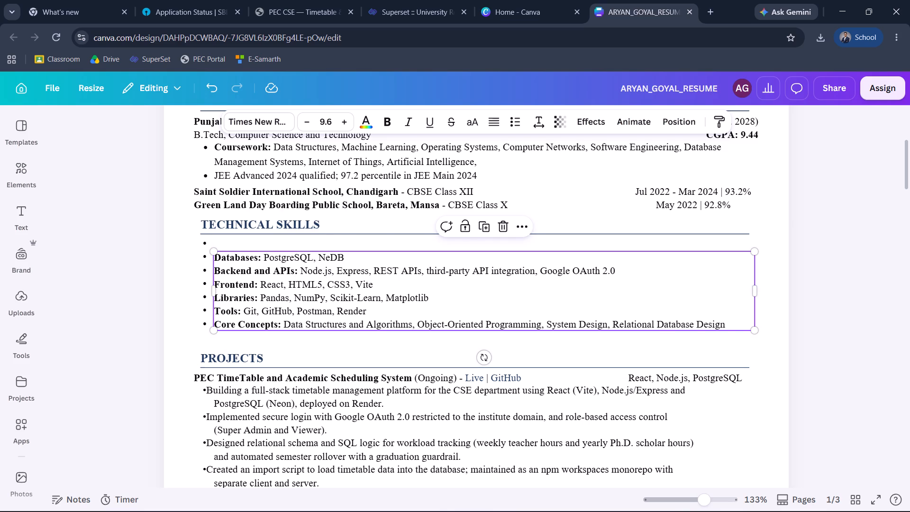
click(731, 320)
key(Return)
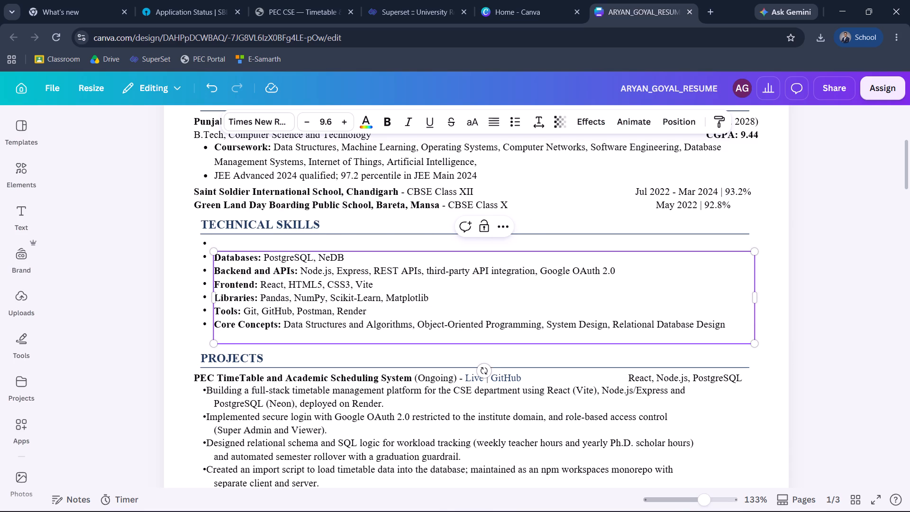
key(ctrl+v)
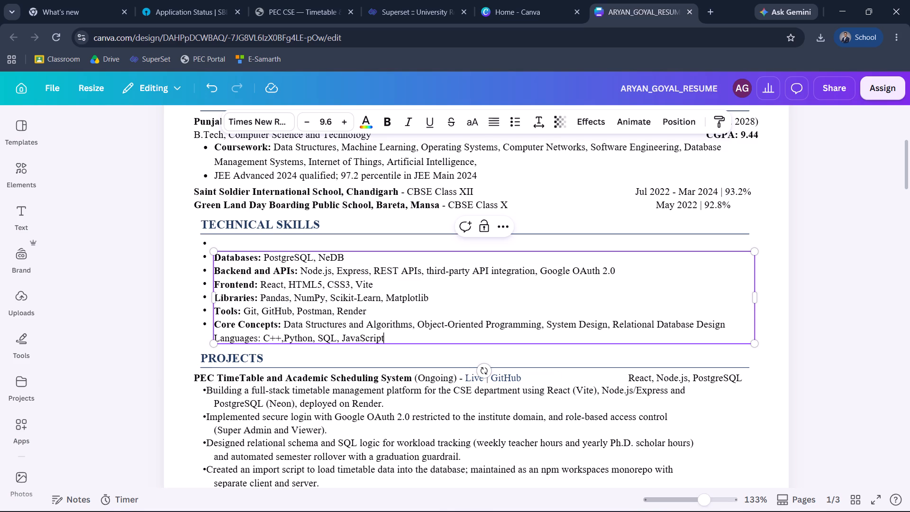
Make the "Languages:" label bold in the line below Core Concepts.
drag(261, 341, 187, 330)
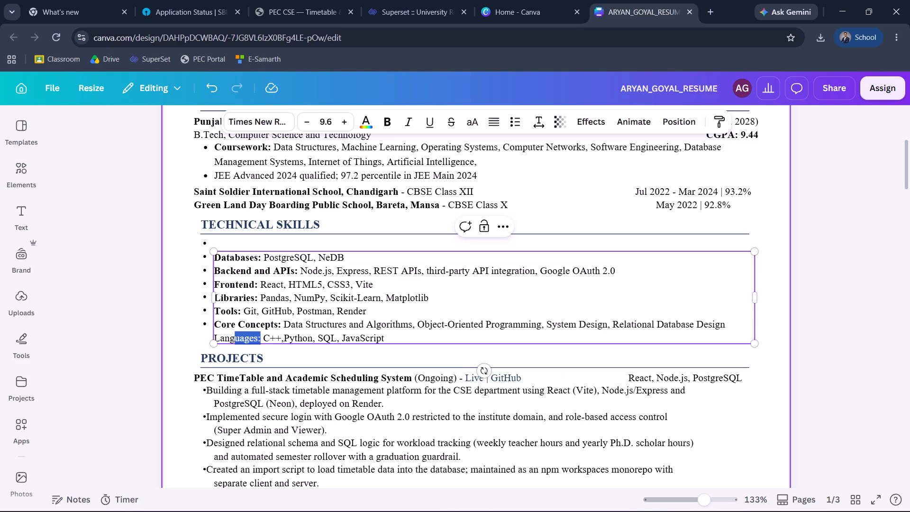
drag(187, 330, 212, 336)
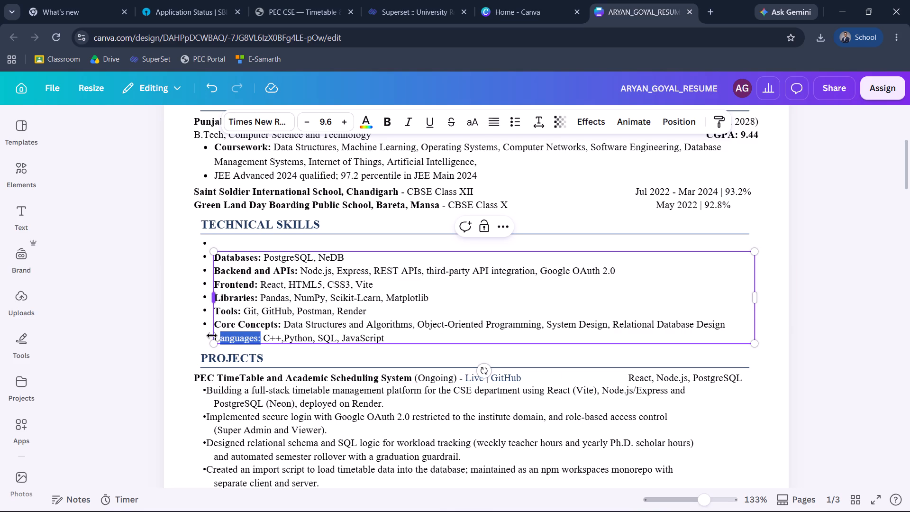
drag(212, 336, 215, 338)
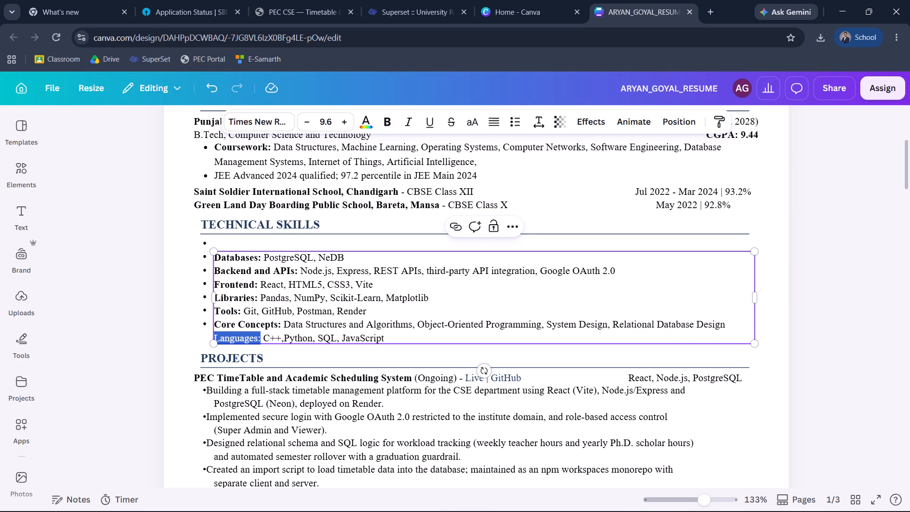
click(388, 116)
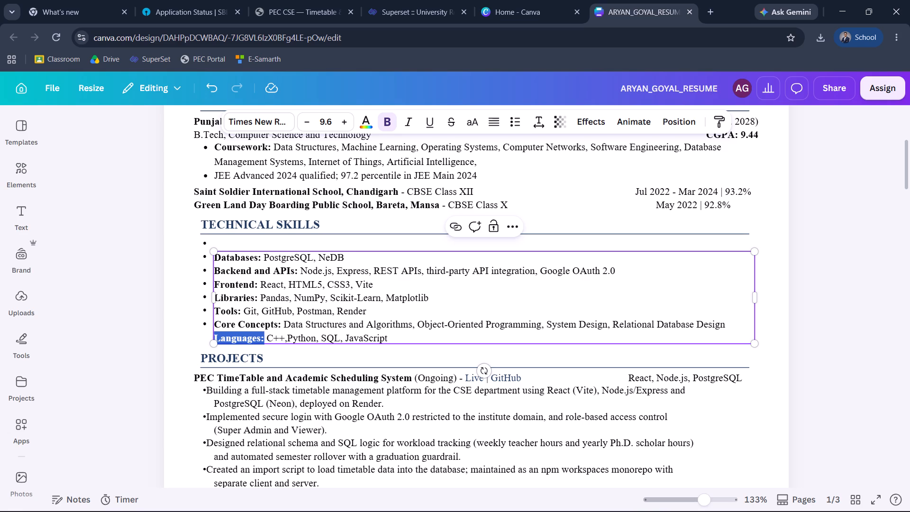
Format all the Technical Skills lines as a bulleted list and delete the separate column of bullet dots beside them.
click(403, 310)
key(ctrl+a)
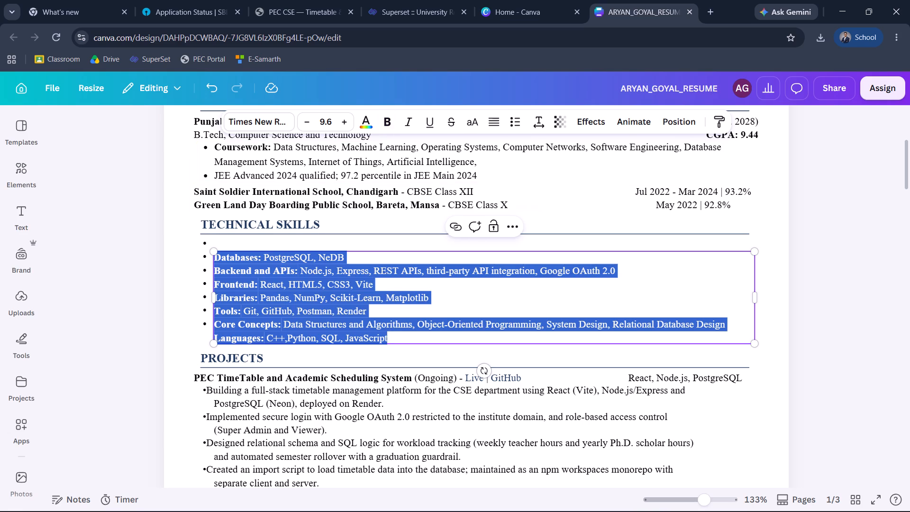
click(512, 121)
click(543, 300)
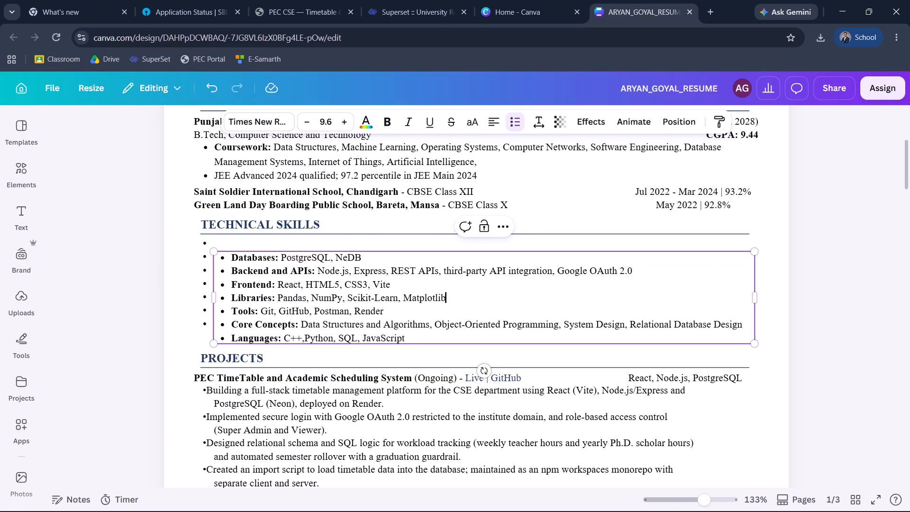
click(205, 247)
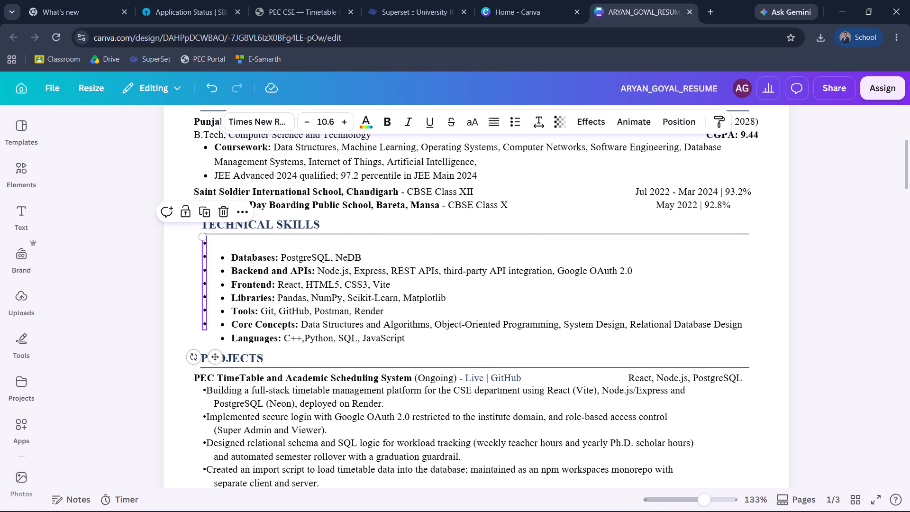
key(Delete)
Move the Technical Skills list to just under its heading line, with its bullets lined up with the coursework bullets.
drag(315, 326, 313, 321)
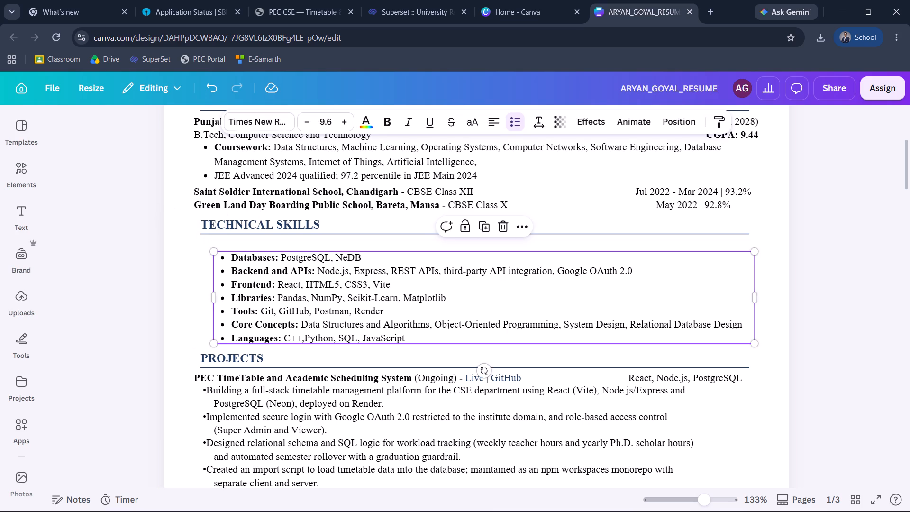
drag(313, 321, 300, 311)
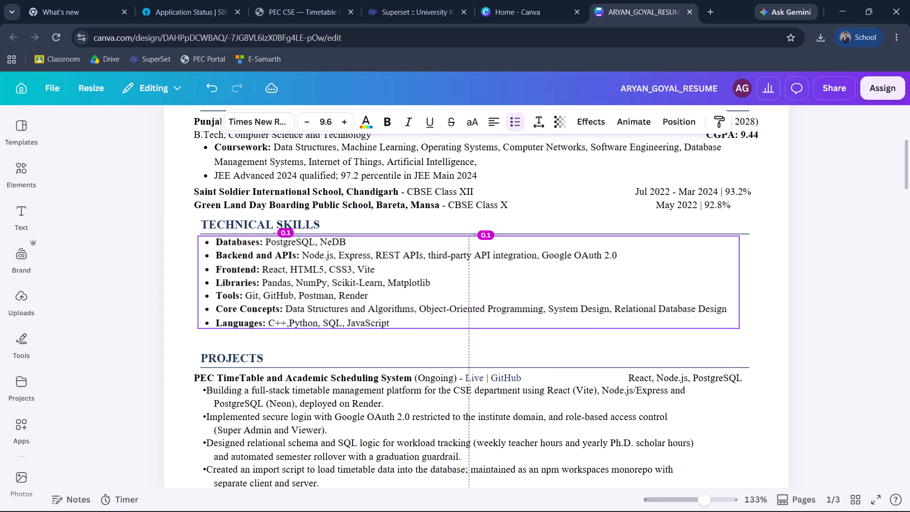
drag(300, 311, 298, 313)
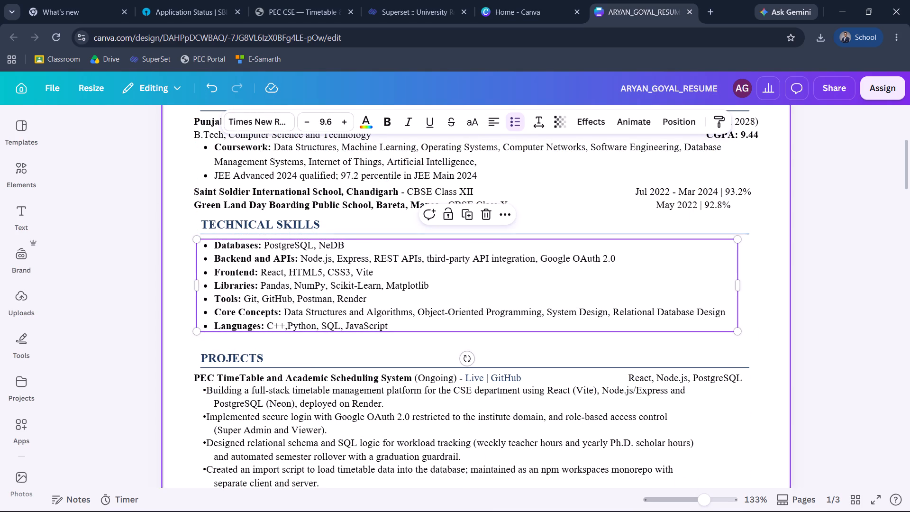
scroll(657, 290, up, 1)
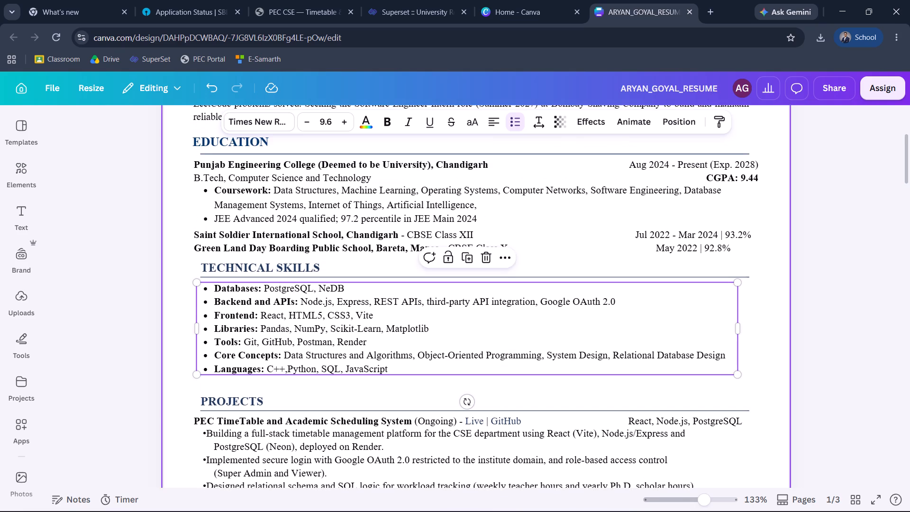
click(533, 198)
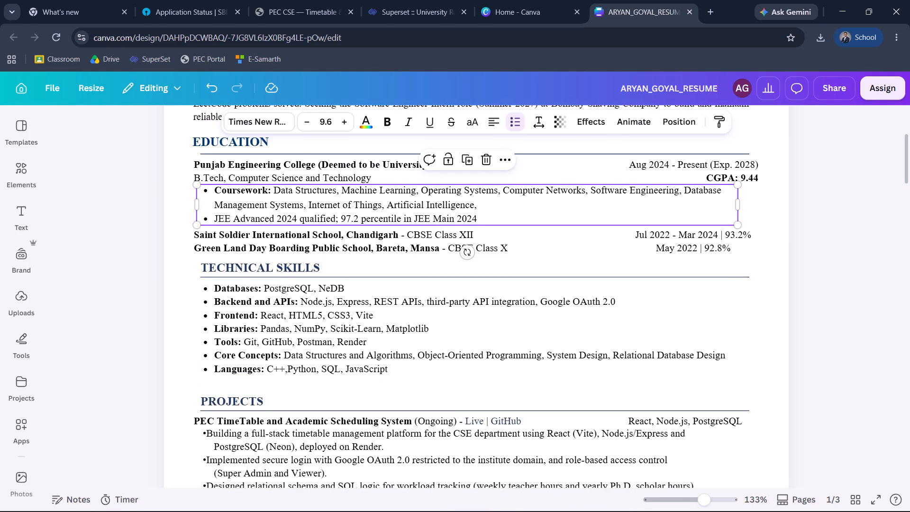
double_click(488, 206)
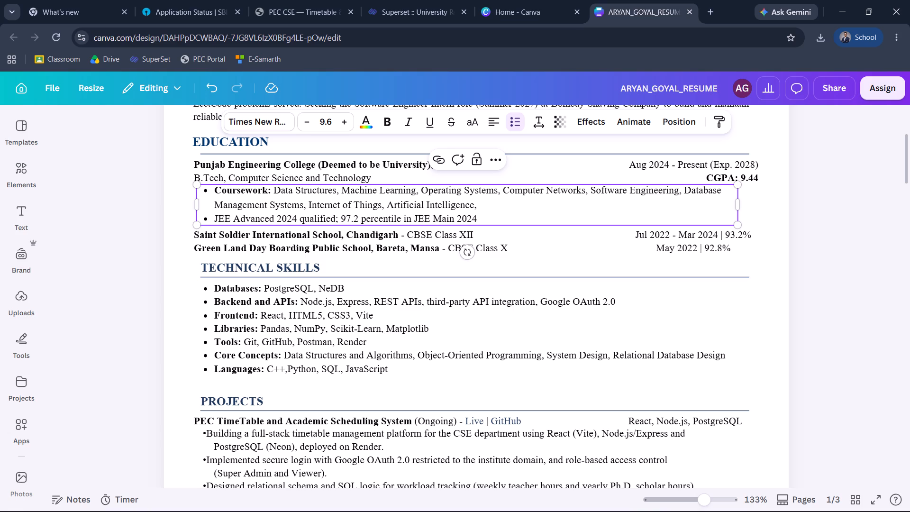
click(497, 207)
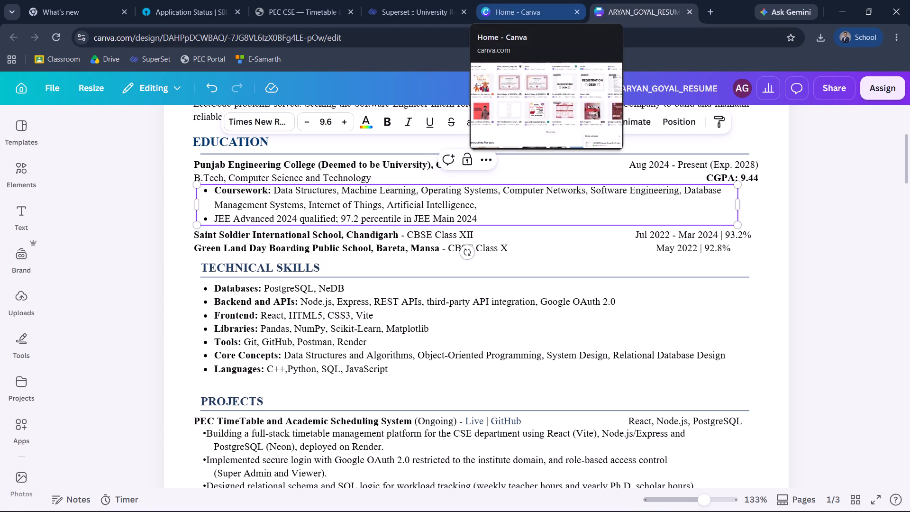
Right-align the two date-and-percentage lines beside the Class XII and Class X school entries.
click(743, 249)
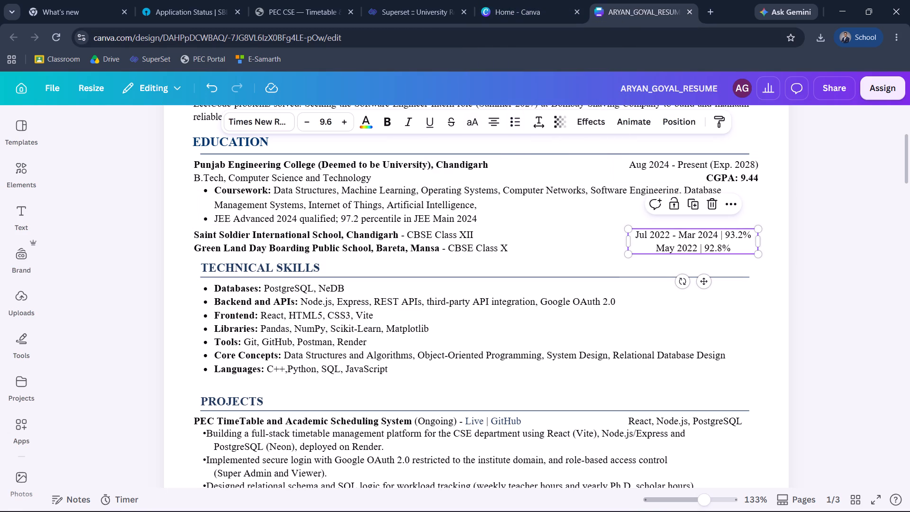
click(493, 129)
click(493, 129)
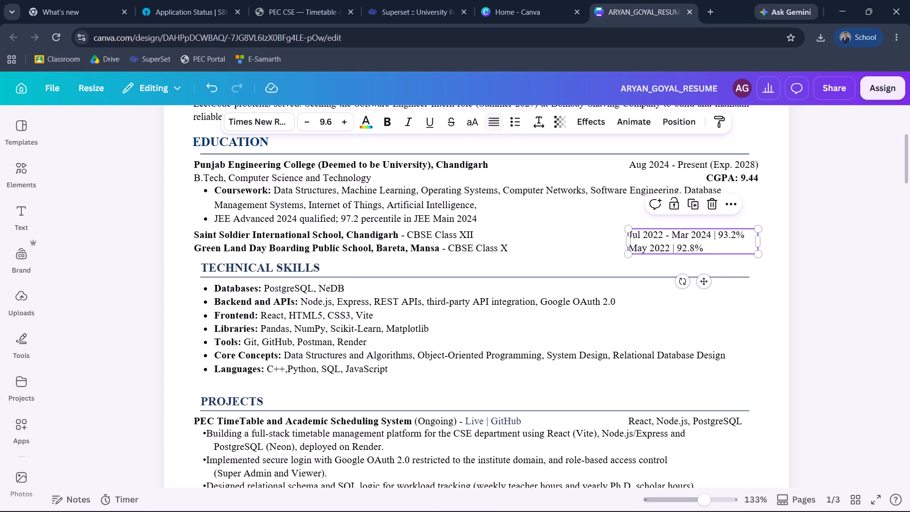
click(493, 129)
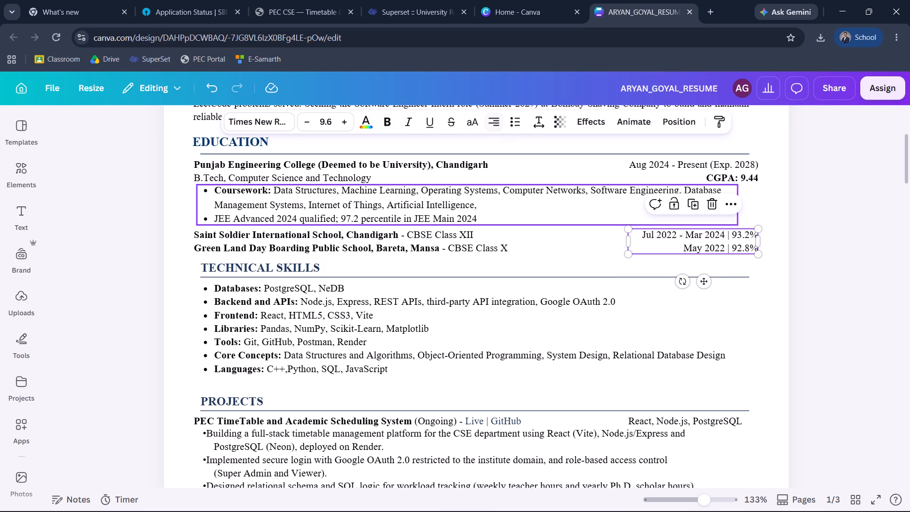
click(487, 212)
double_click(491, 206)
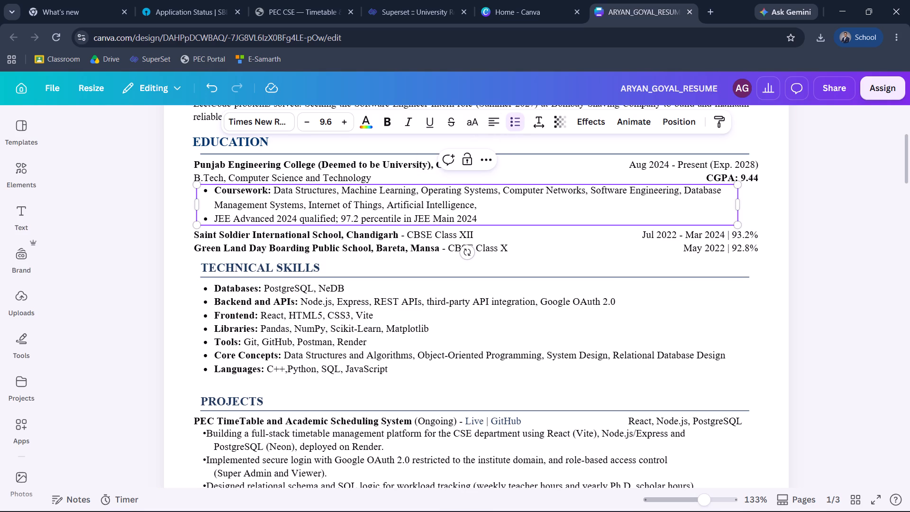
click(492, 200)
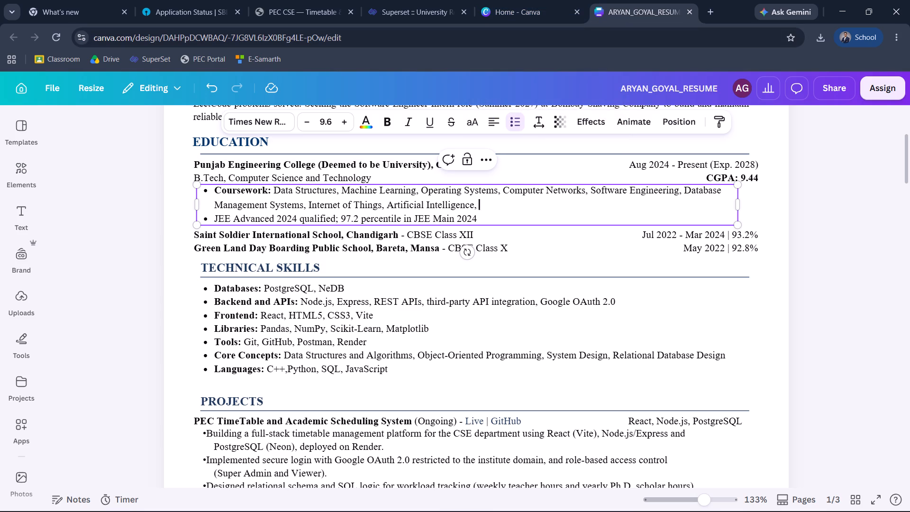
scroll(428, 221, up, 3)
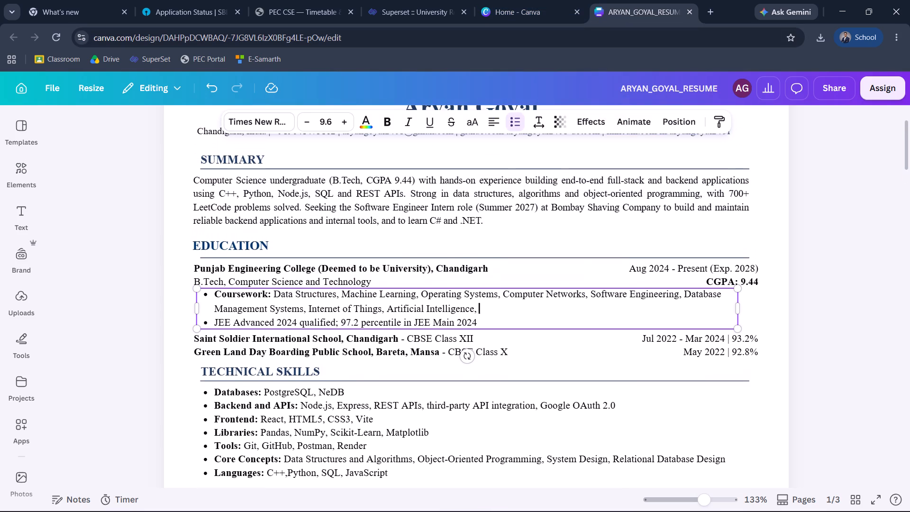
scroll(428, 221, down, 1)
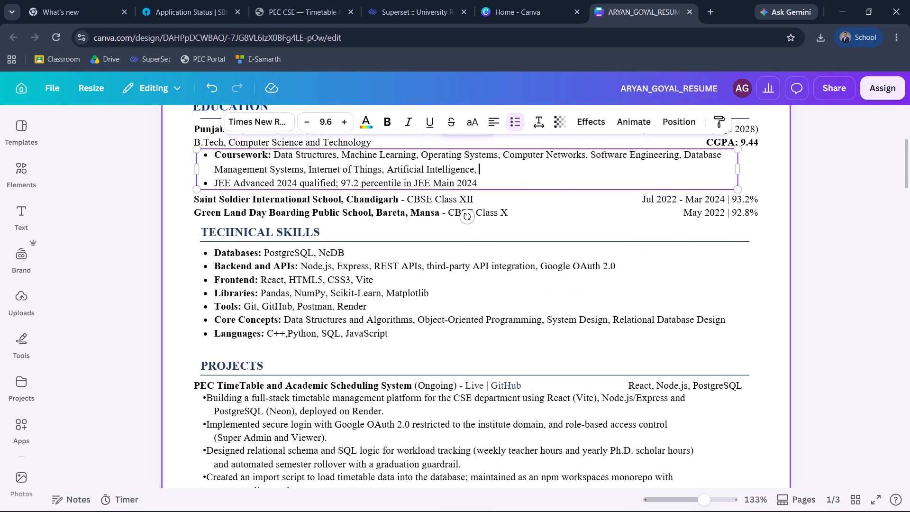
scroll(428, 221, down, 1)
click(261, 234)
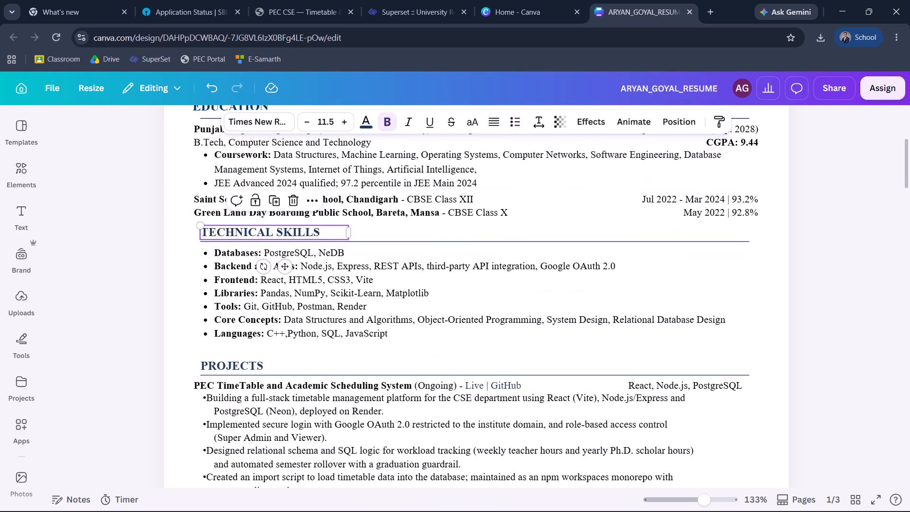
Move the "PostgreSQL (Neon), deployed on Render." text onto the end of the first PEC TimeTable bullet, after a space.
scroll(217, 366, down, 1)
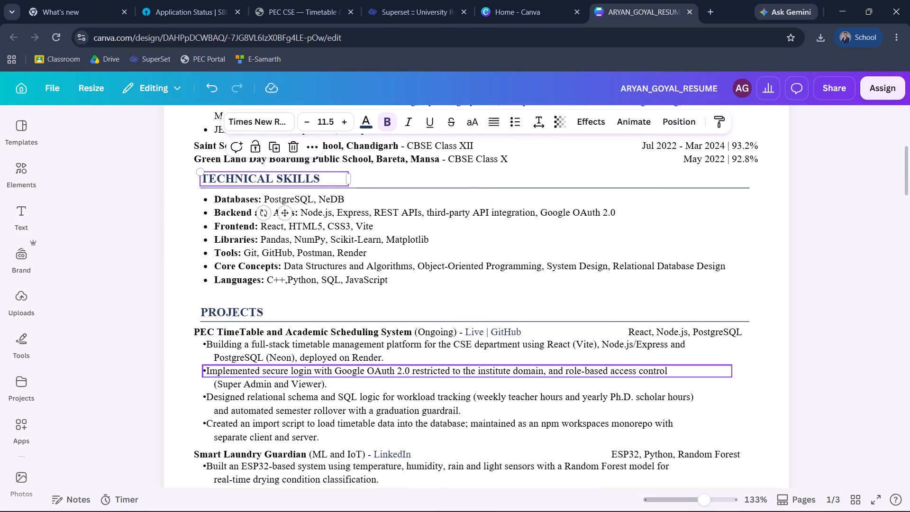
scroll(217, 366, down, 2)
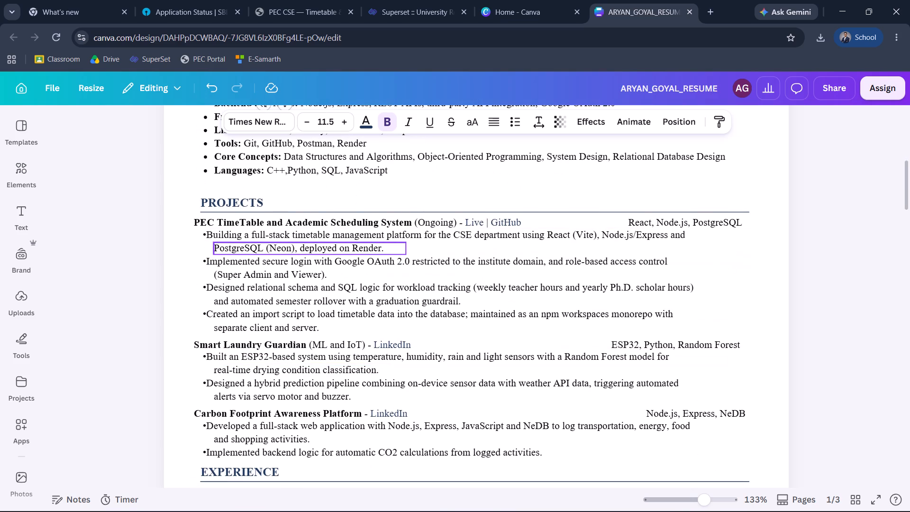
click(237, 247)
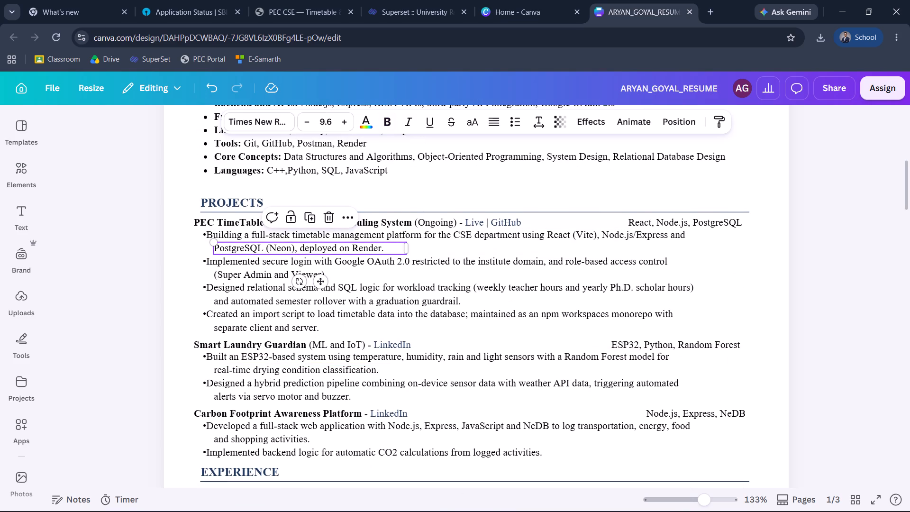
double_click(237, 247)
key(ctrl+a)
key(ctrl+x)
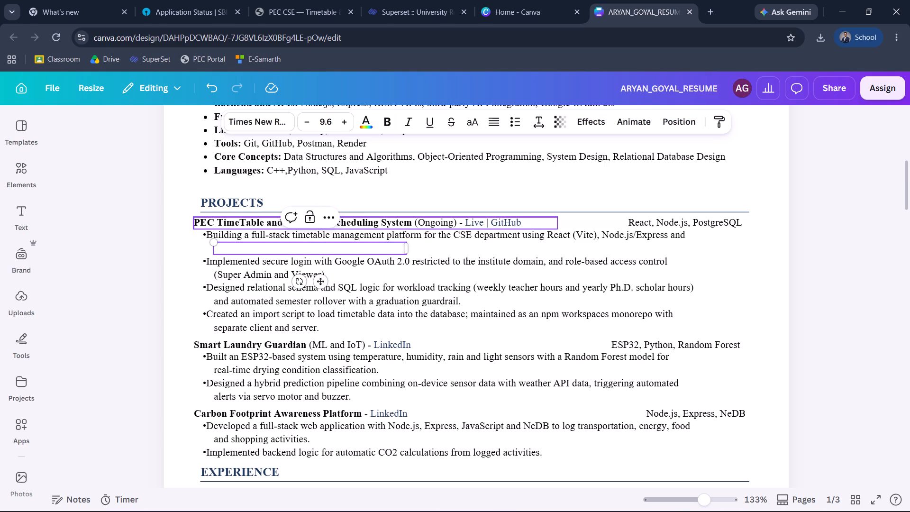
double_click(436, 230)
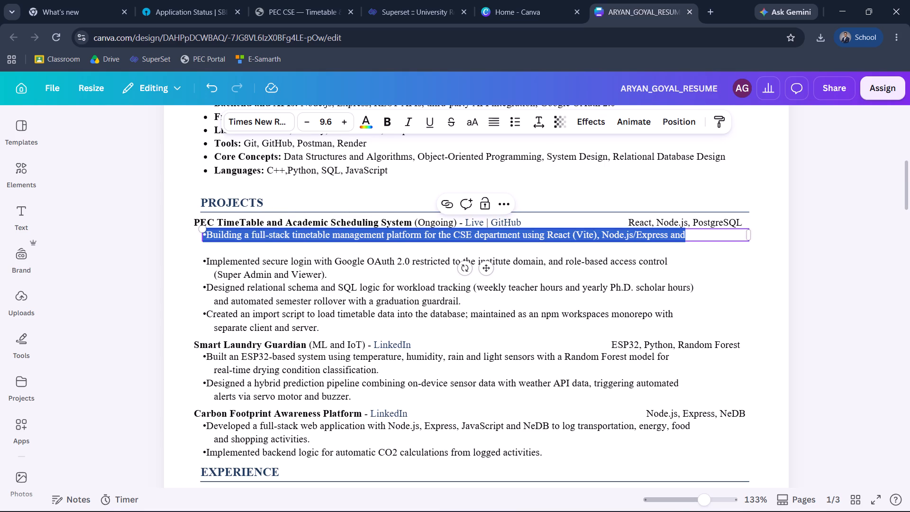
click(710, 239)
key(space)
key(ctrl+v)
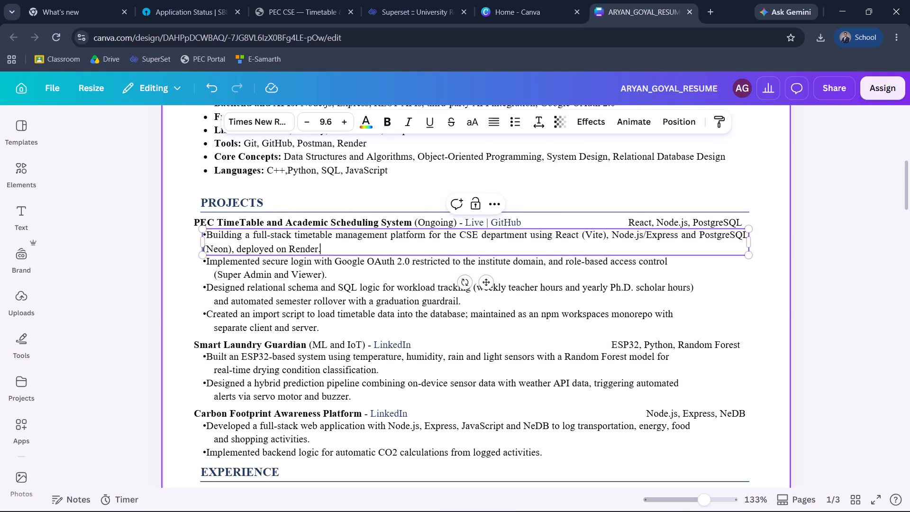
Merge the "Implemented secure login" line and its "(Super Admin and Viewer)." continuation into the first bullet's text box as a second bullet.
click(396, 264)
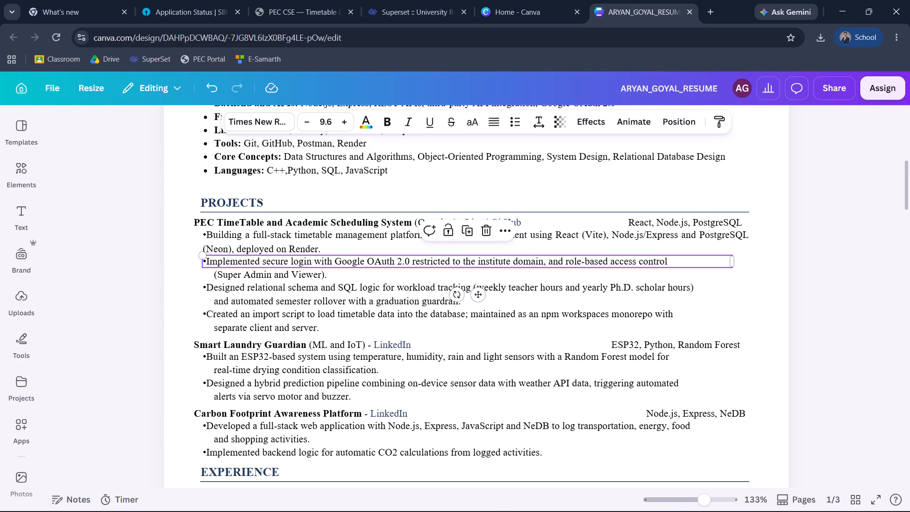
key(ctrl+x)
double_click(339, 247)
key(Return)
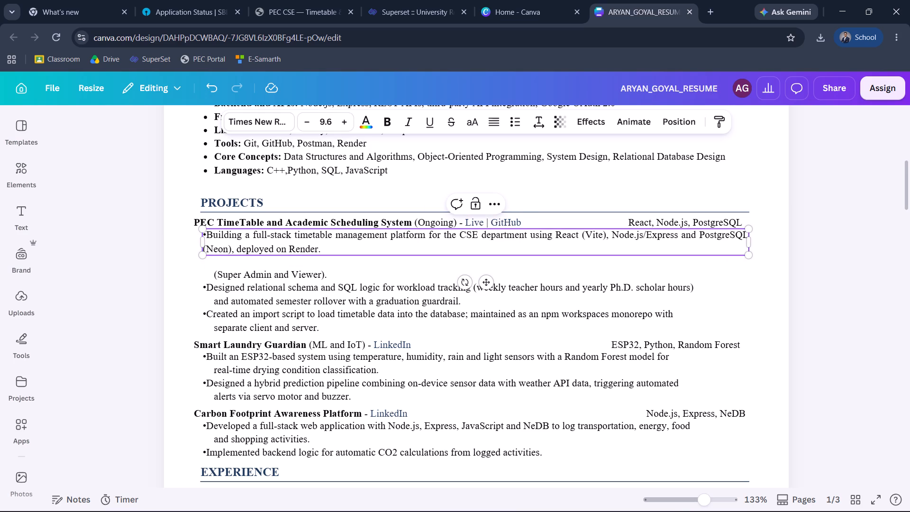
key(ctrl+v)
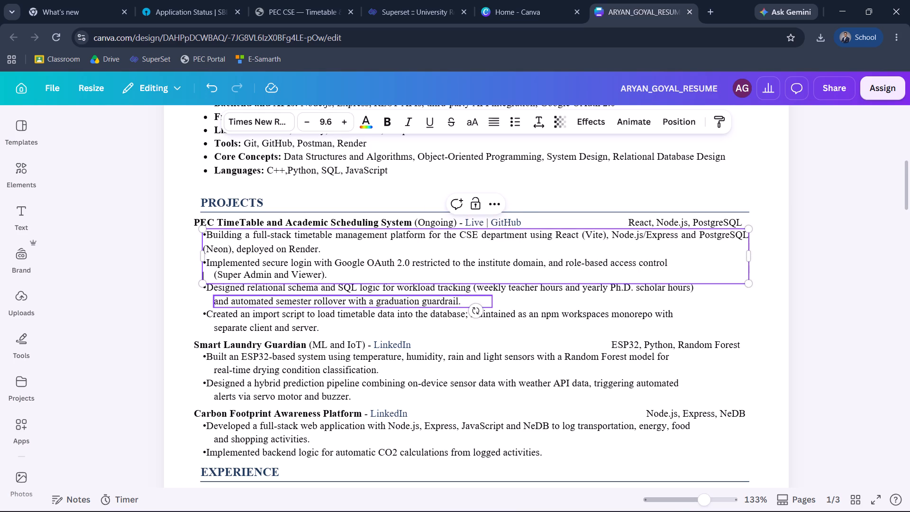
key(BackSpace)
double_click(258, 276)
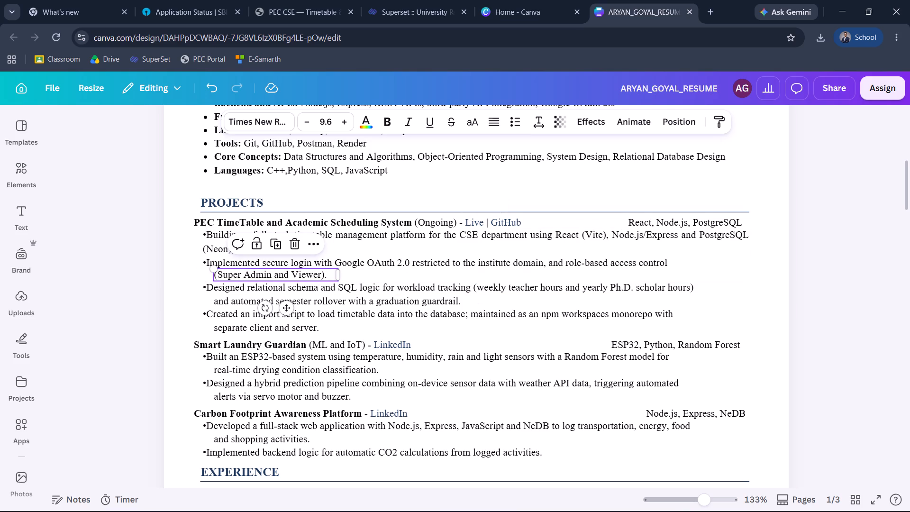
key(ctrl+a)
key(ctrl+x)
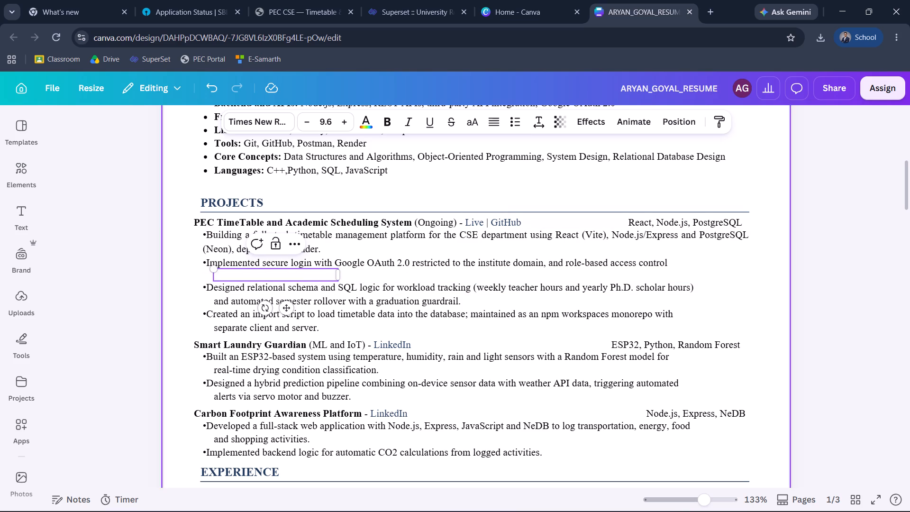
double_click(684, 269)
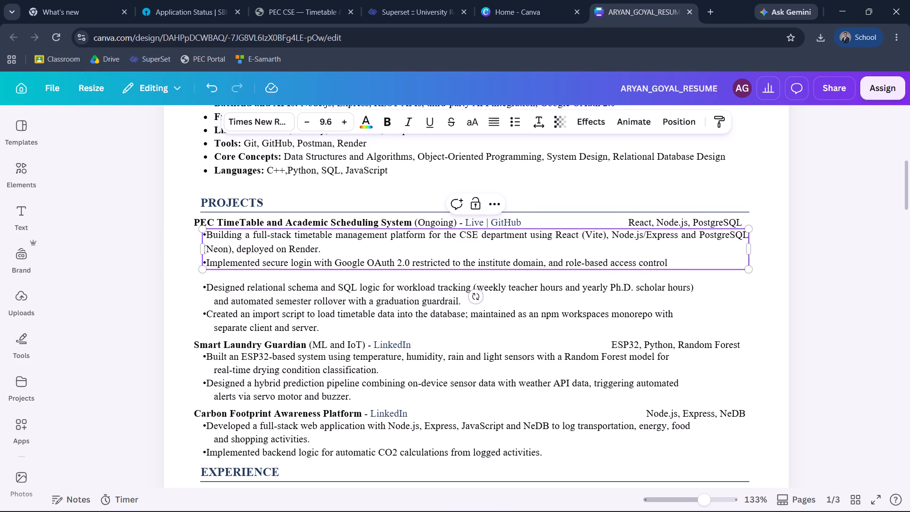
key(space)
key(ctrl+v)
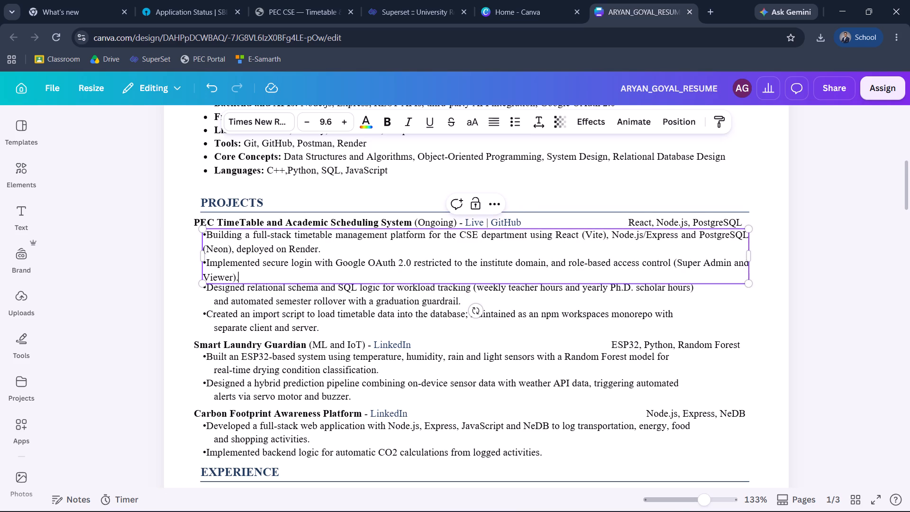
Move the "Designed relational schema and SQL logic" line into the merged PEC TimeTable text box as its third bullet.
double_click(575, 291)
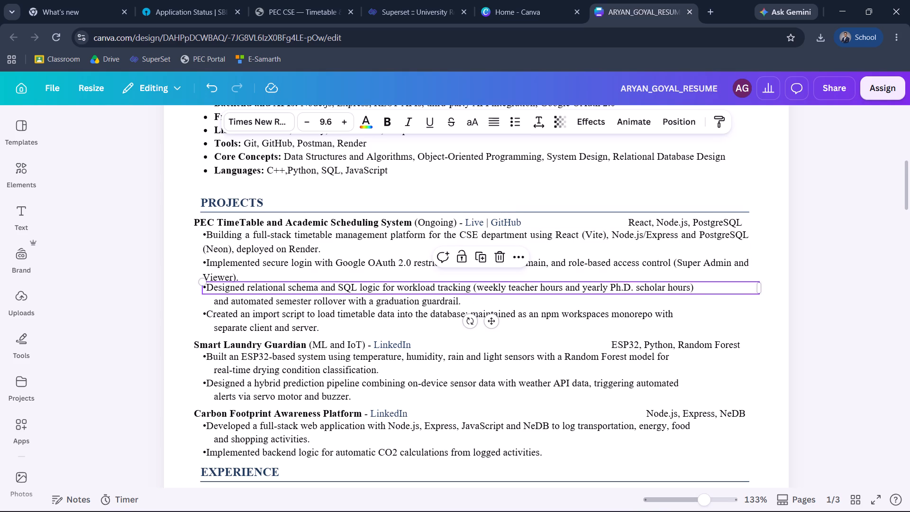
key(ctrl+a)
key(ctrl+x)
double_click(419, 270)
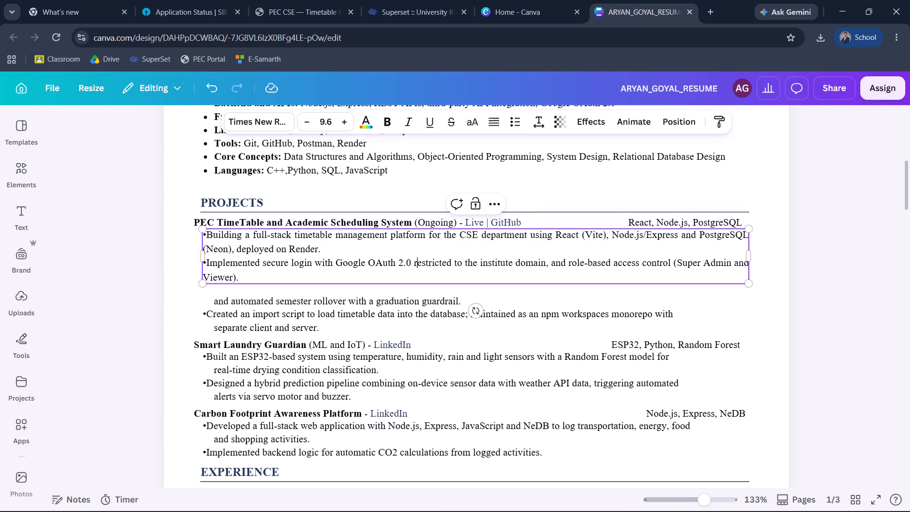
click(412, 270)
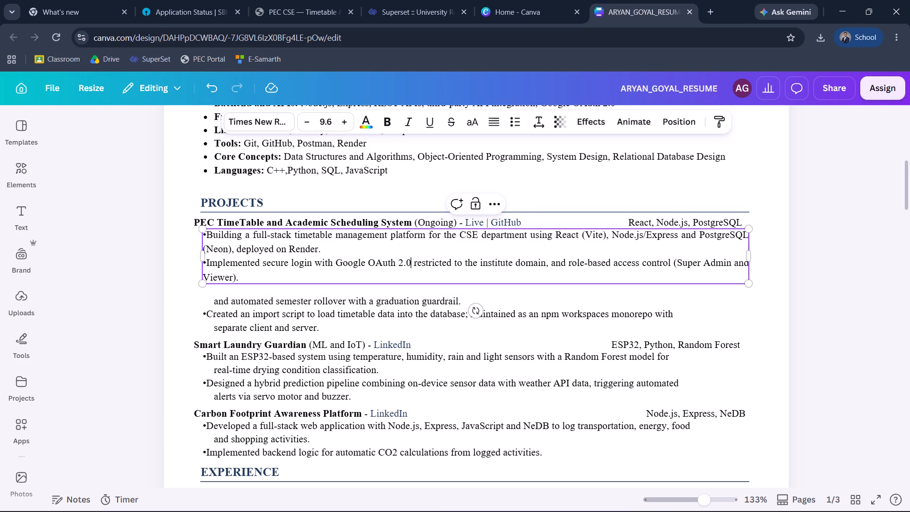
click(341, 272)
key(Return)
key(ctrl+v)
Move "and automated semester rollover with a graduation guardrail." into the merged text box, on a new line under the third bullet.
scroll(341, 272, down, 1)
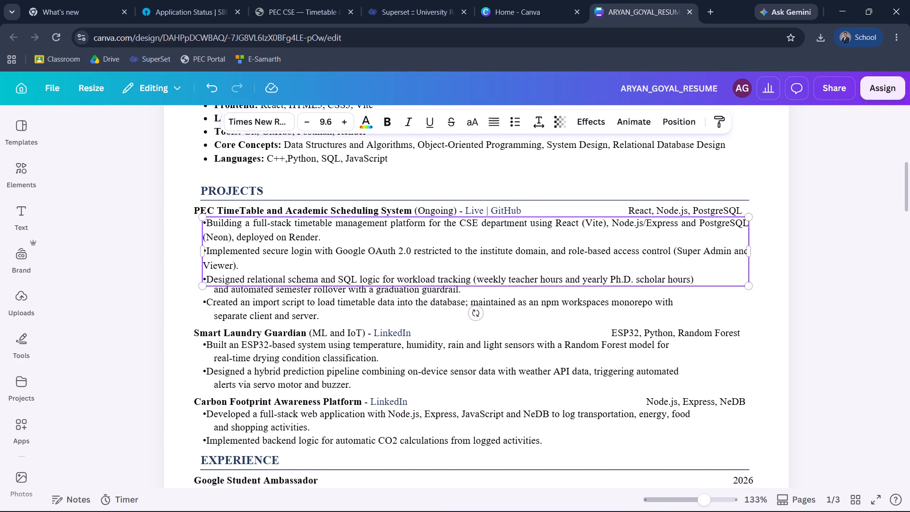
scroll(341, 272, down, 1)
scroll(272, 279, down, 4)
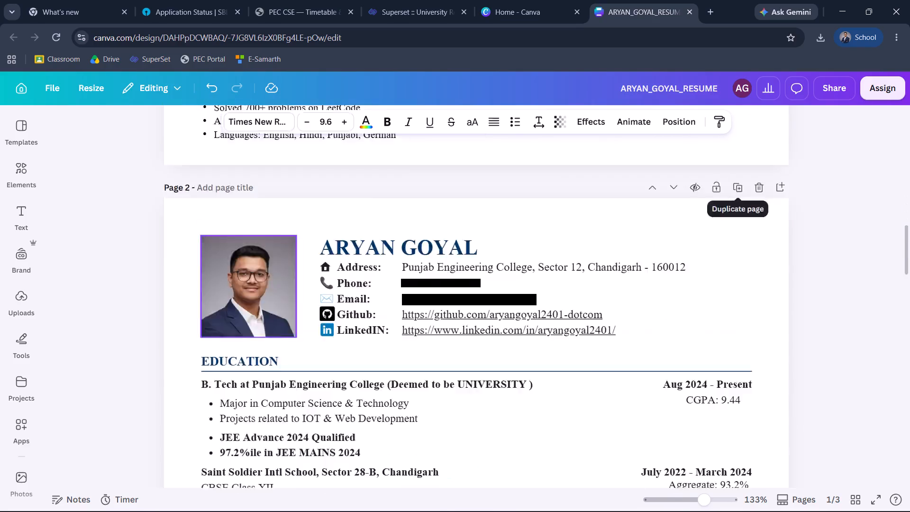
scroll(272, 279, up, 6)
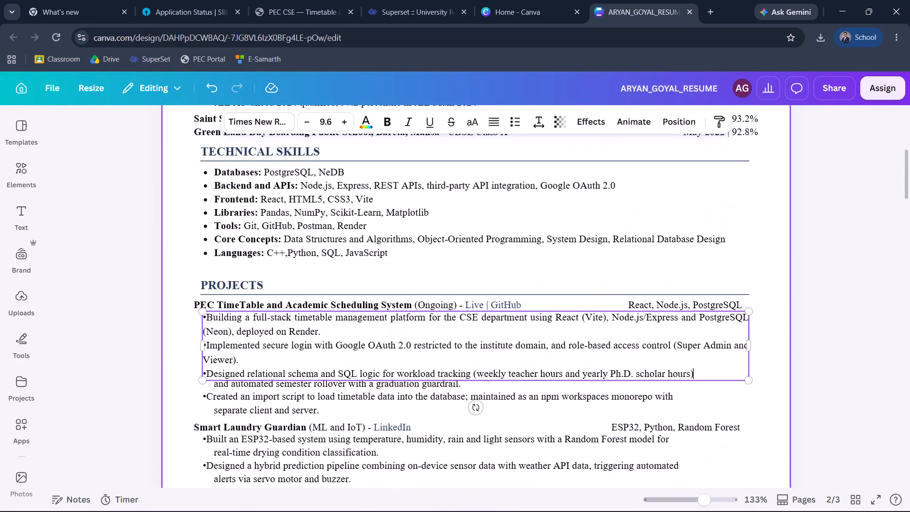
double_click(233, 386)
key(ctrl+a)
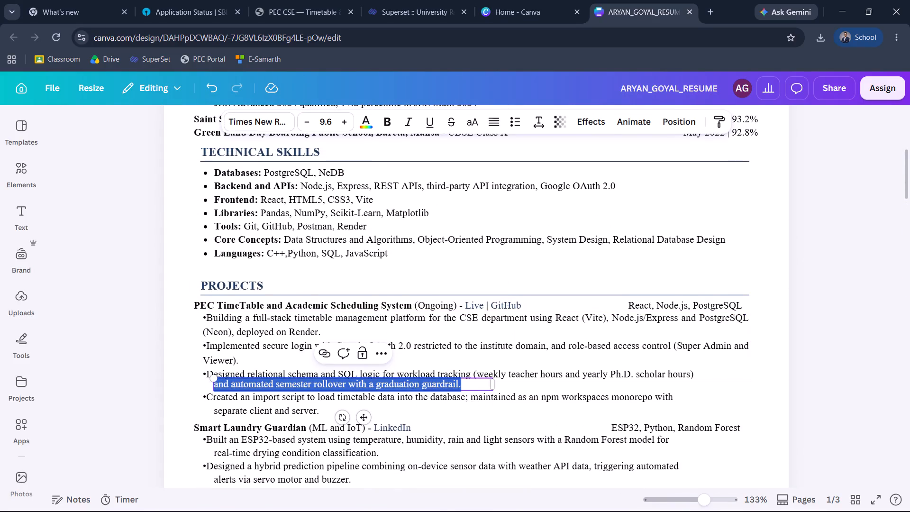
key(ctrl+x)
double_click(697, 373)
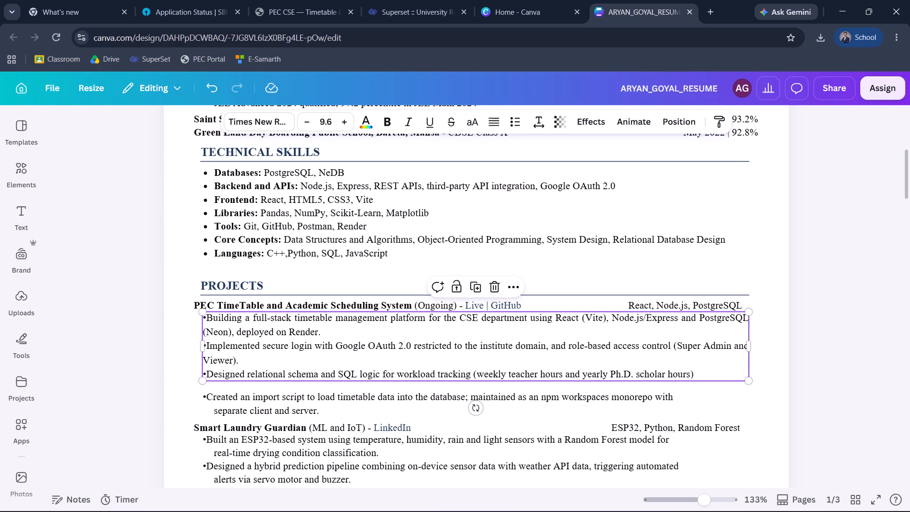
key(Return)
key(ctrl+v)
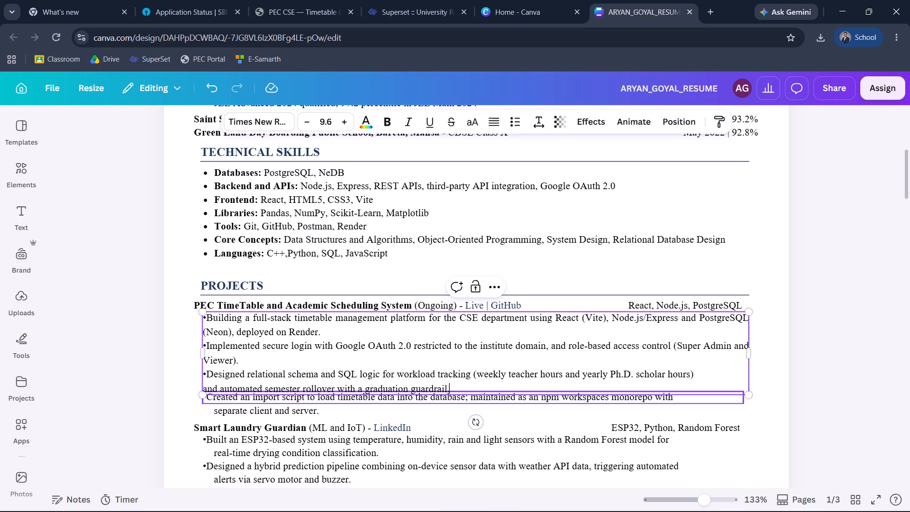
Merge the "Created an import script" line and its "separate client and server." continuation into the PEC TimeTable text box as the fourth bullet.
double_click(487, 404)
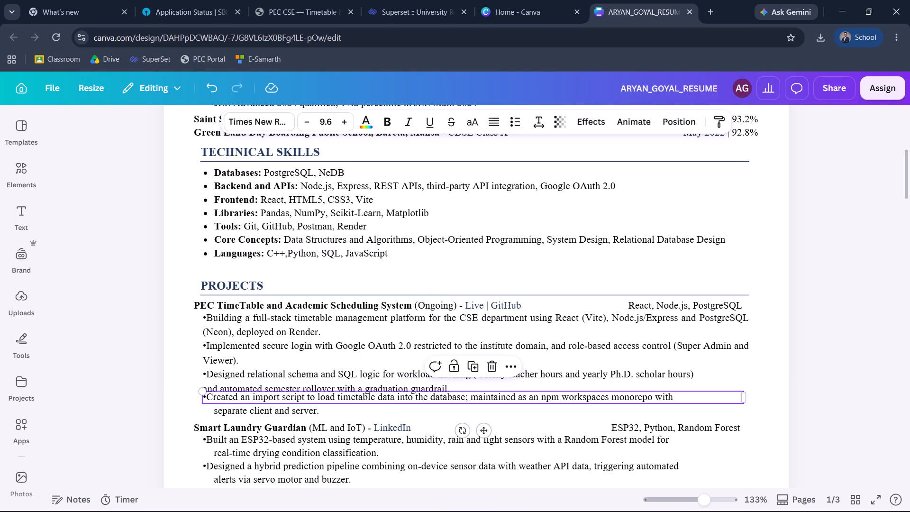
key(ctrl+a)
key(ctrl+x)
double_click(502, 384)
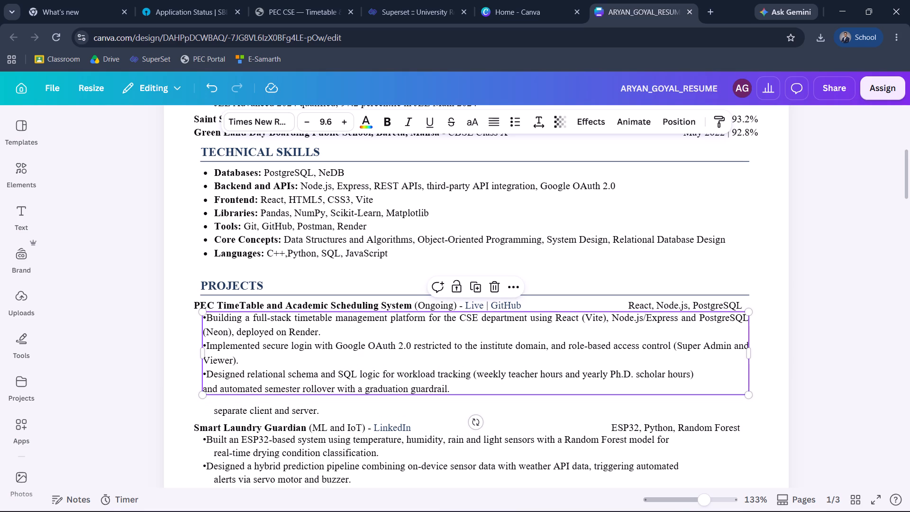
key(Return)
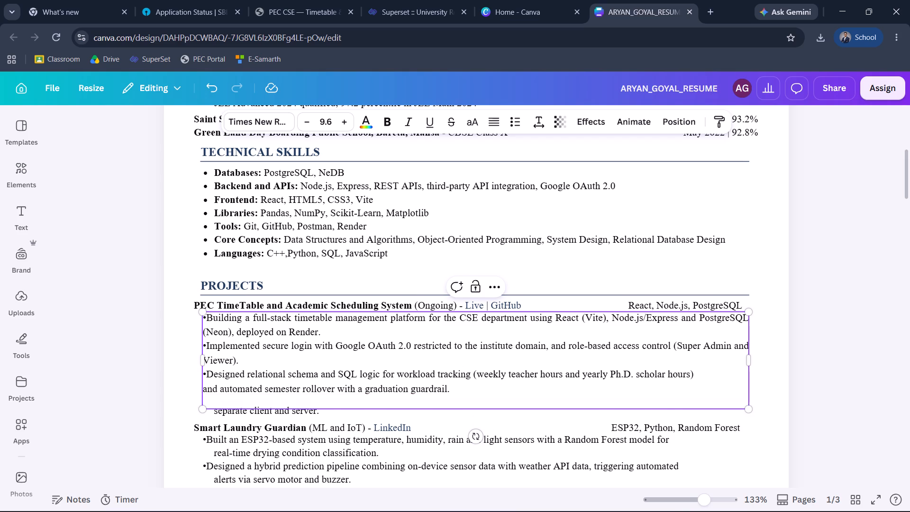
key(ctrl+v)
double_click(304, 414)
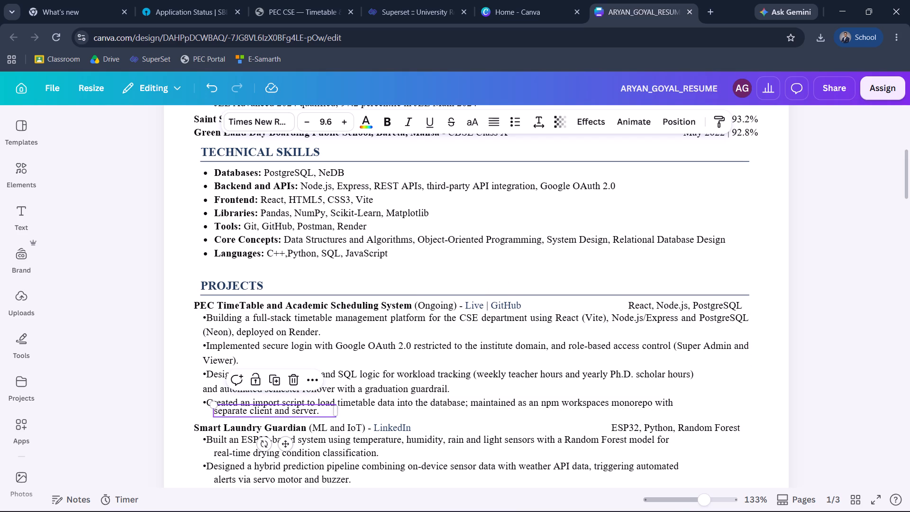
key(ctrl+a)
key(ctrl+x)
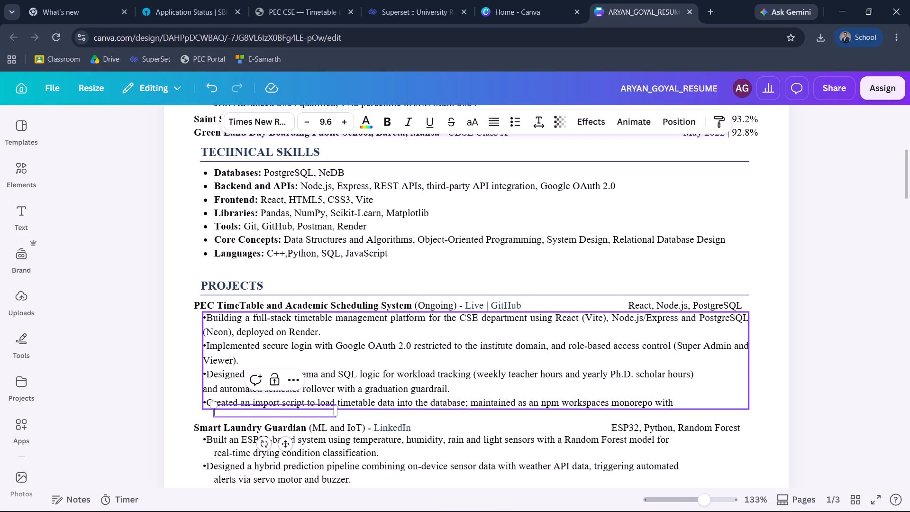
double_click(685, 404)
key(space)
key(ctrl+v)
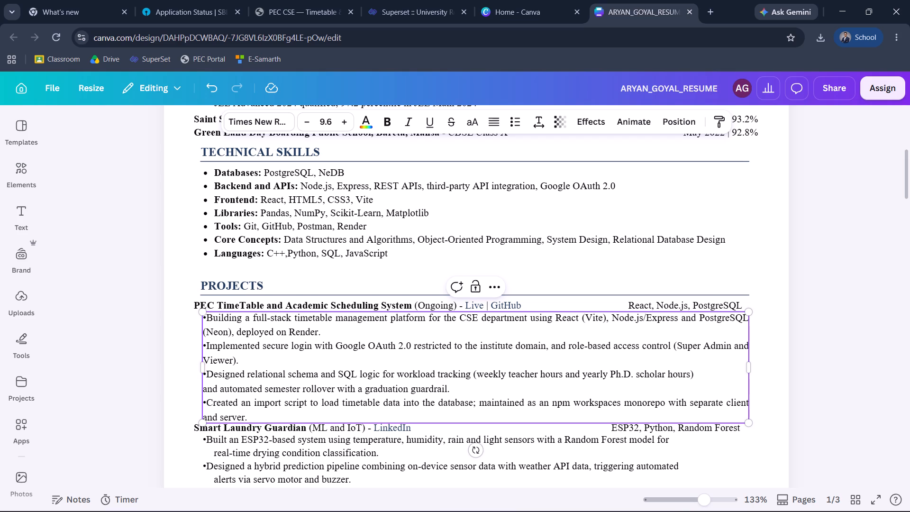
Extend the left edge of the merged PEC TimeTable text box slightly outward.
drag(204, 366, 193, 367)
click(278, 361)
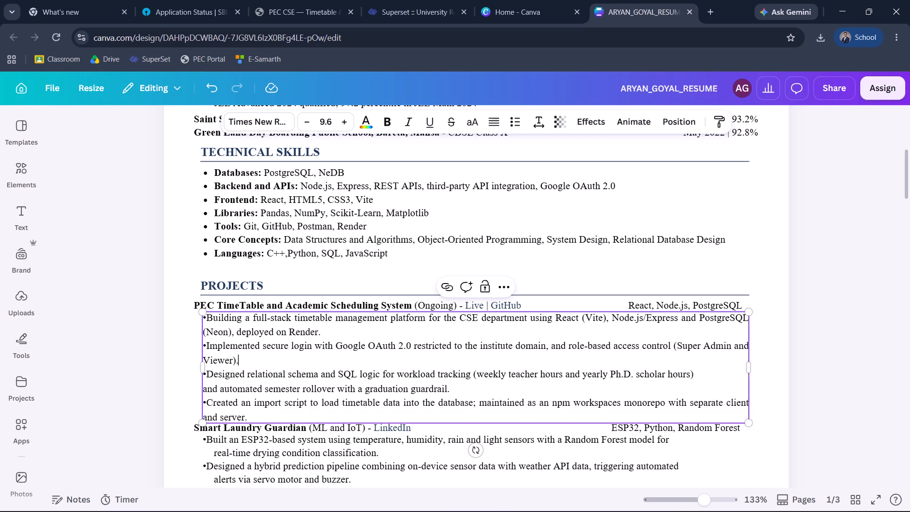
click(200, 367)
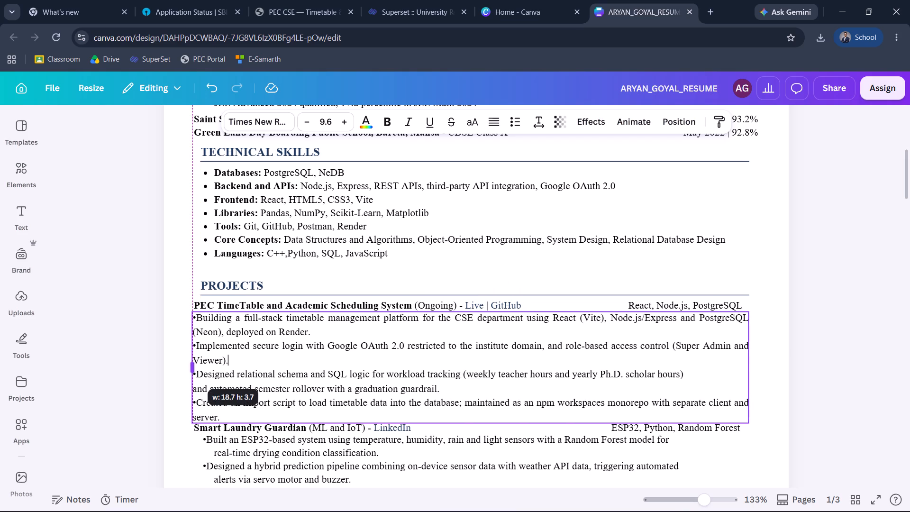
Format all the text in the PEC TimeTable description box as a bulleted list.
click(227, 346)
key(ctrl+a)
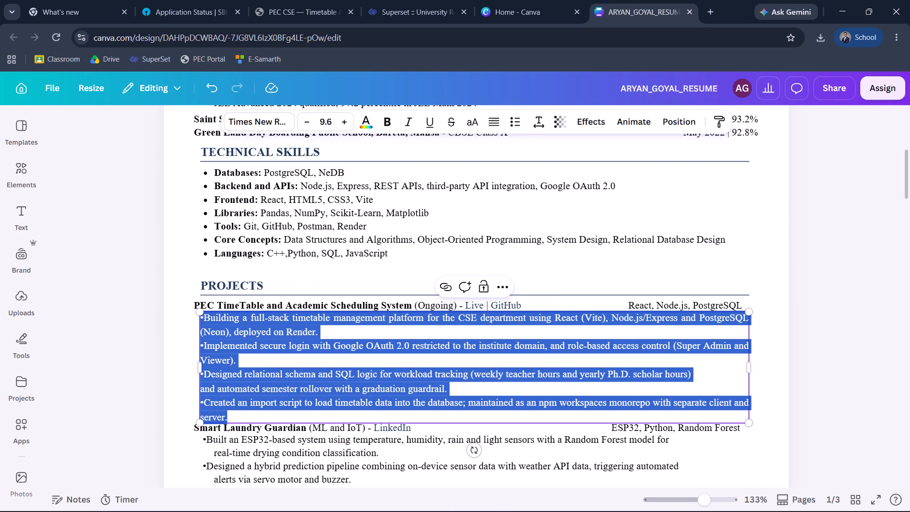
click(510, 122)
Remove the duplicate typed bullet characters from the four PEC TimeTable list items, keeping the wording "Designed" intact.
click(226, 312)
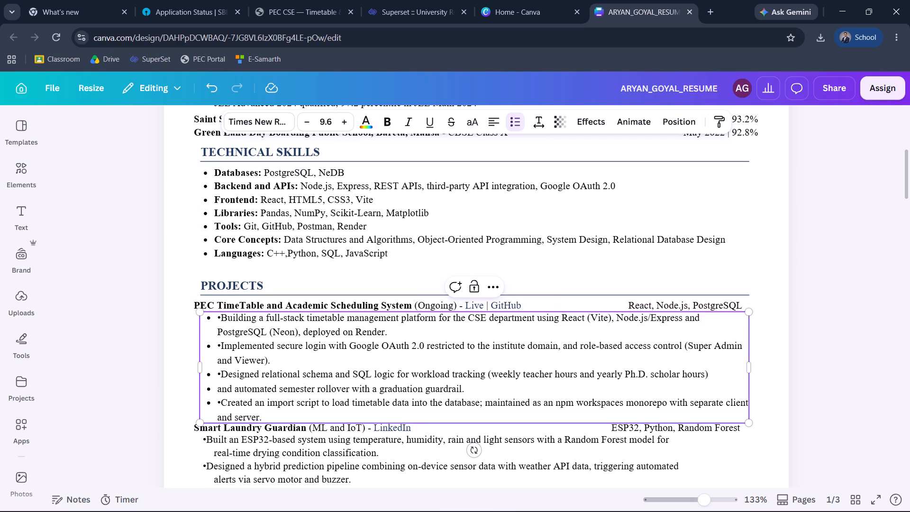
key(Left)
key(BackSpace)
key(Down)
key(Down)
key(Delete)
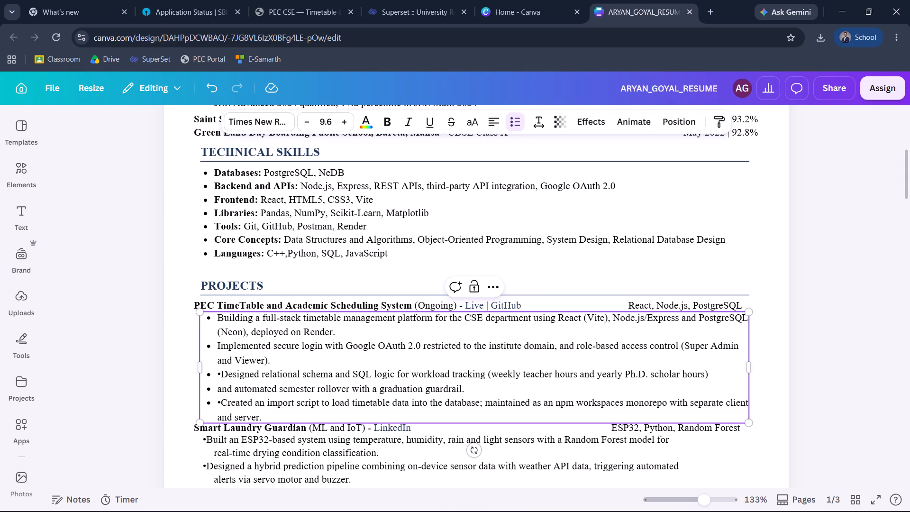
key(Down)
key(Down)
key(Delete)
key(Delete)
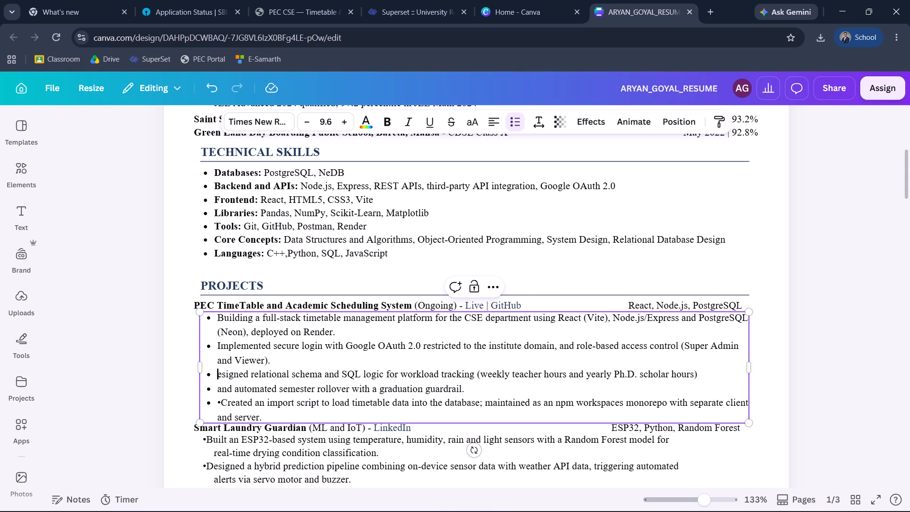
key(shift+d)
key(Down)
key(Down)
key(Left)
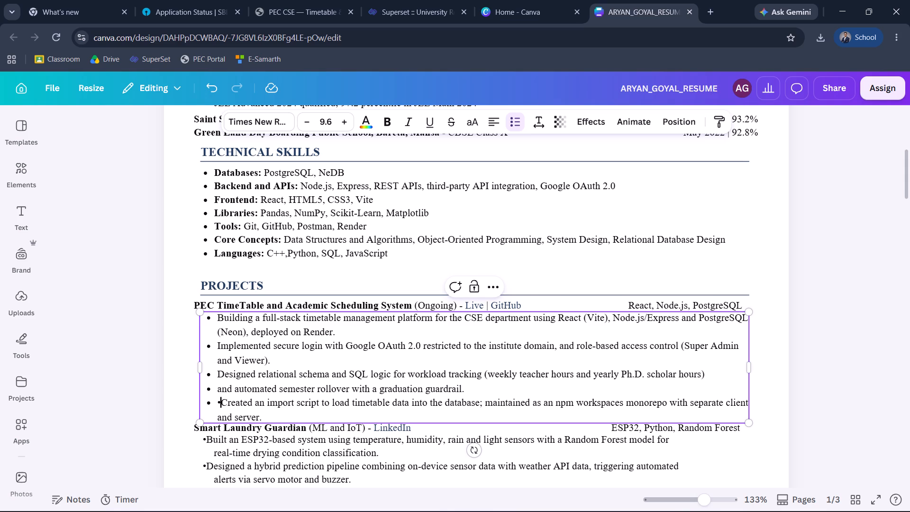
key(BackSpace)
Join "and automated semester rollover with a graduation guardrail." onto the third PEC TimeTable bullet, separated by a space.
key(Up)
key(Down)
key(Up)
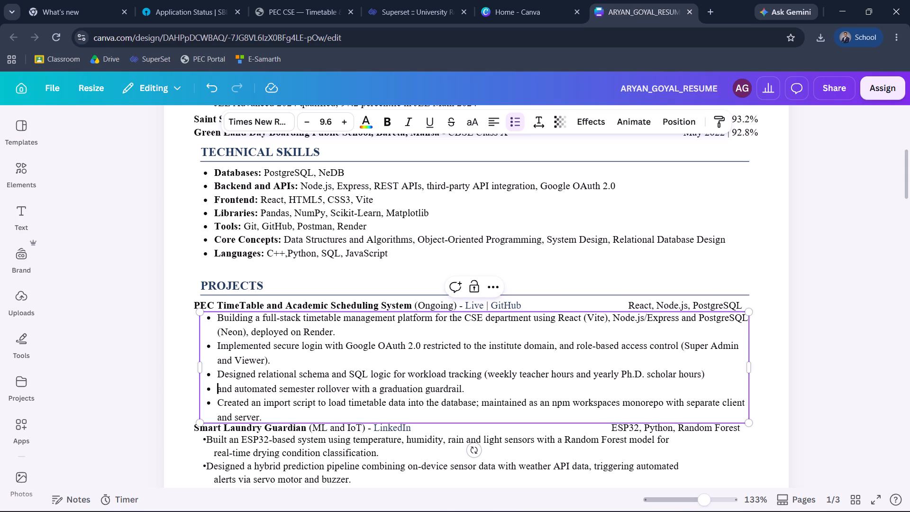
key(BackSpace)
key(BackSpace)
key(space)
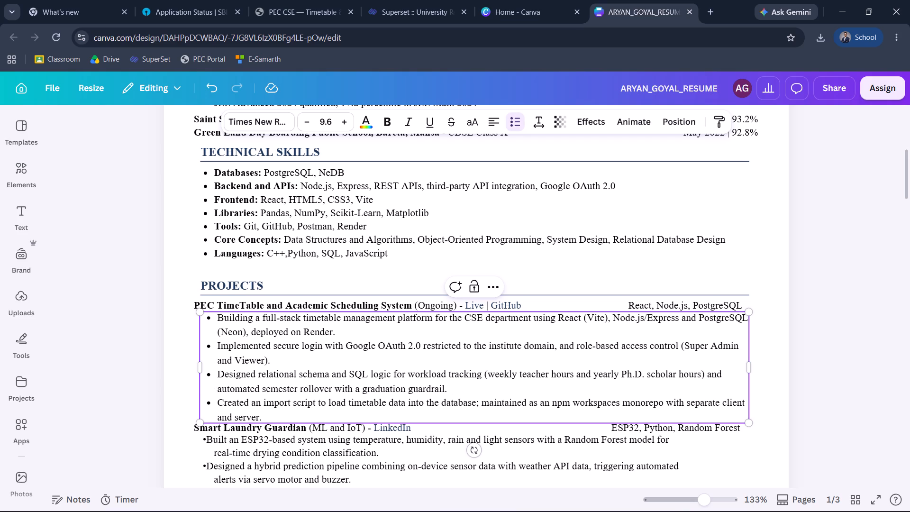
Move the SUMMARY heading left so it lines up with the EDUCATION heading.
scroll(276, 410, down, 1)
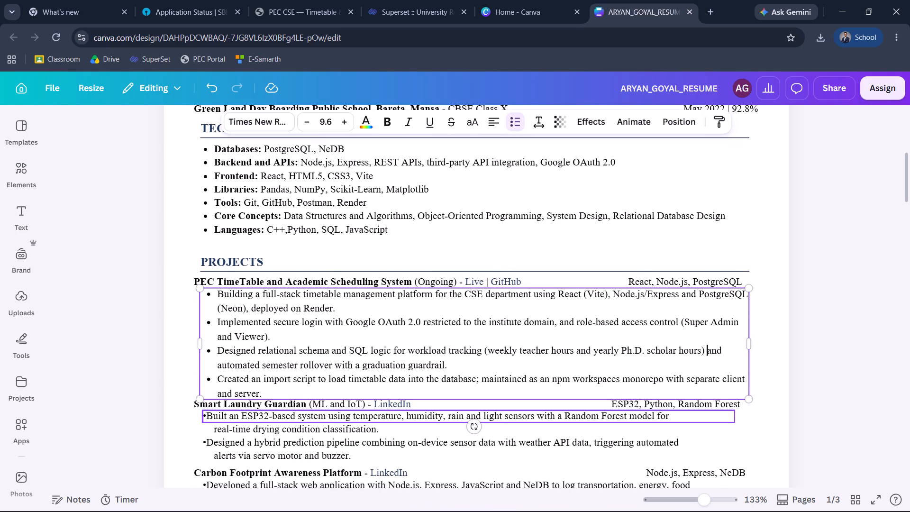
scroll(299, 421, down, 1)
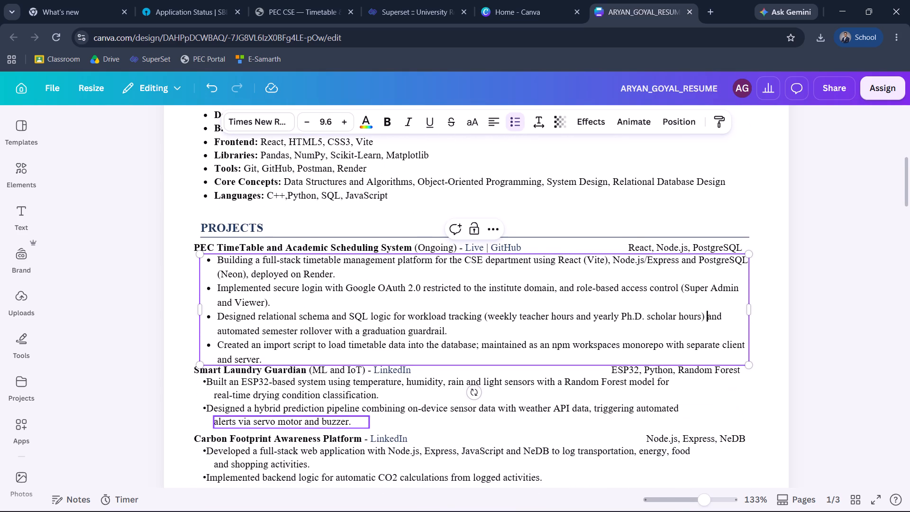
scroll(350, 430, up, 3)
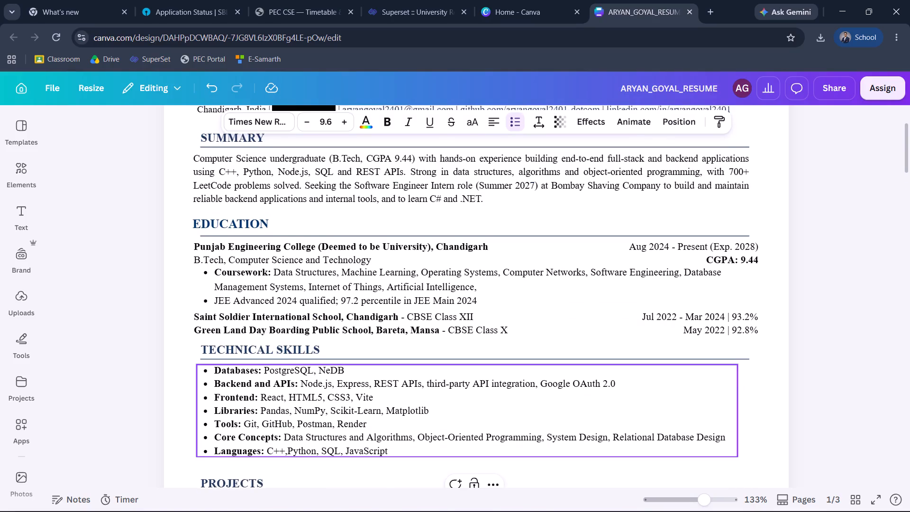
scroll(350, 430, up, 1)
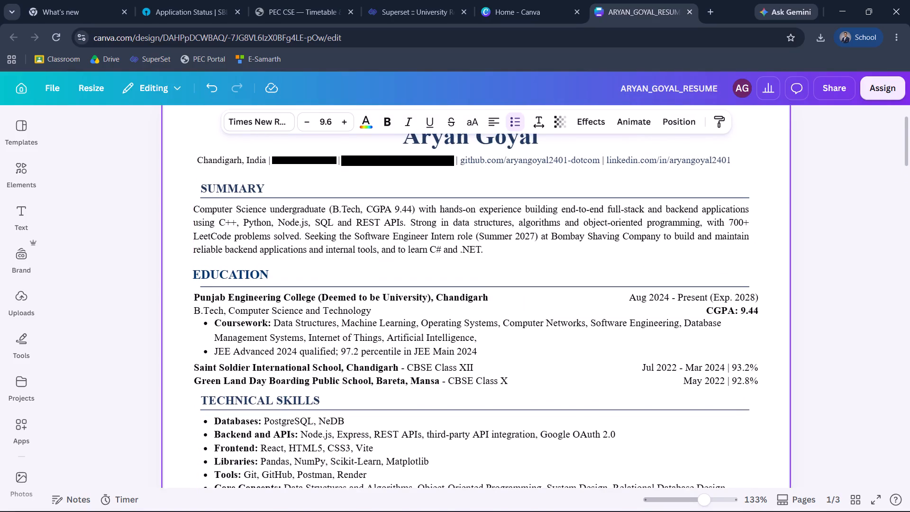
drag(225, 194, 209, 193)
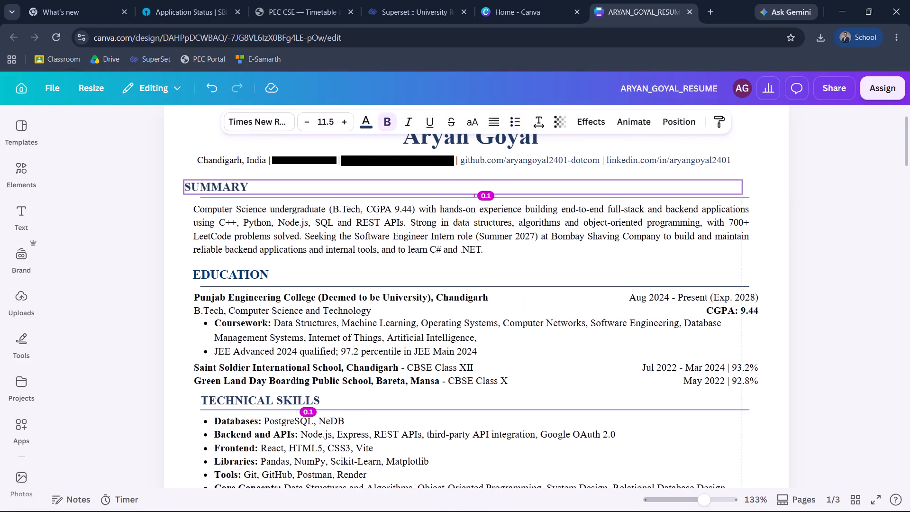
drag(209, 193, 218, 193)
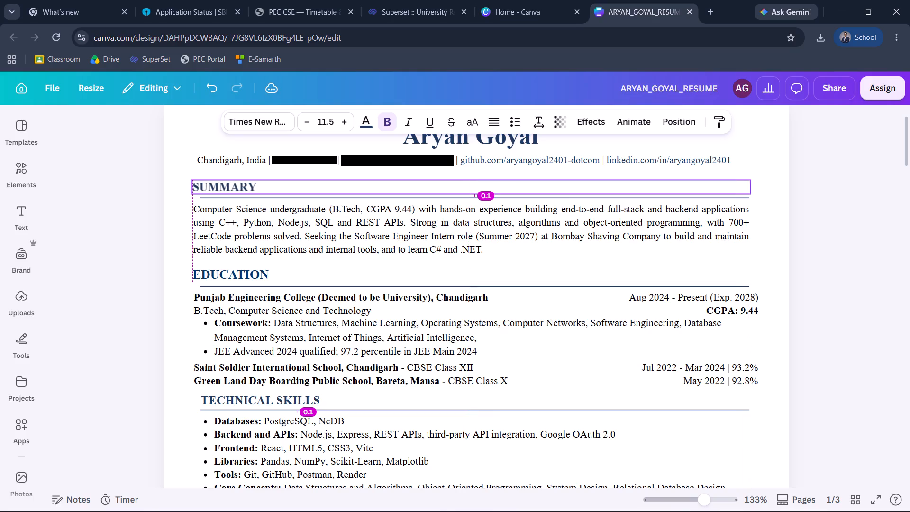
drag(218, 193, 217, 193)
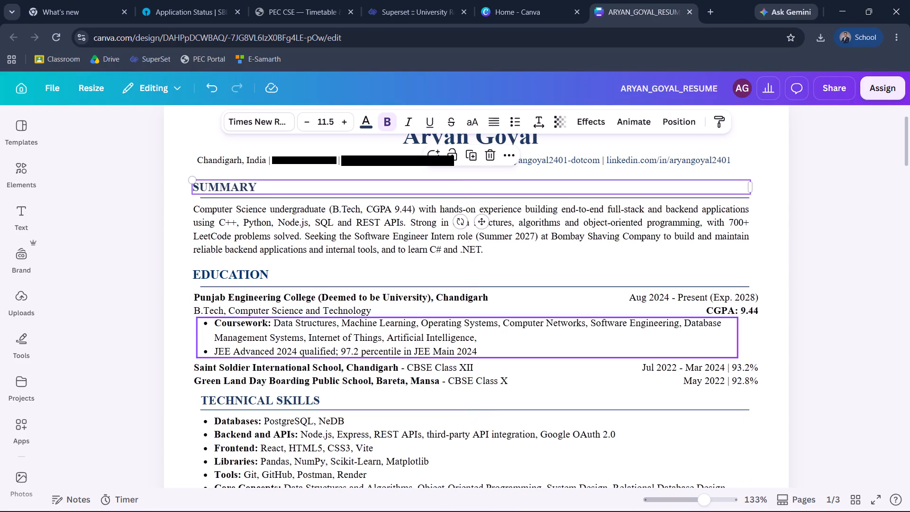
Move the TECHNICAL SKILLS, PROJECTS and EXPERIENCE headings left so they line up with the SUMMARY heading.
drag(237, 404, 231, 404)
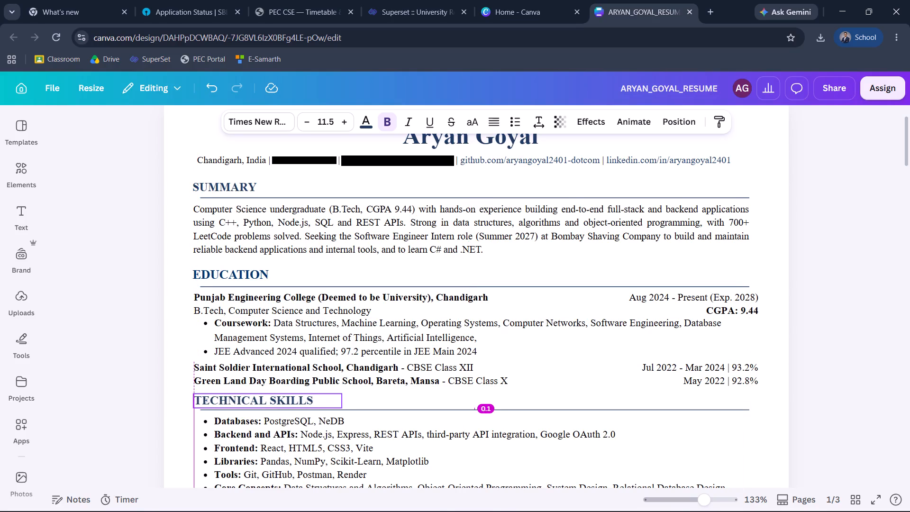
drag(231, 404, 229, 403)
scroll(250, 400, down, 2)
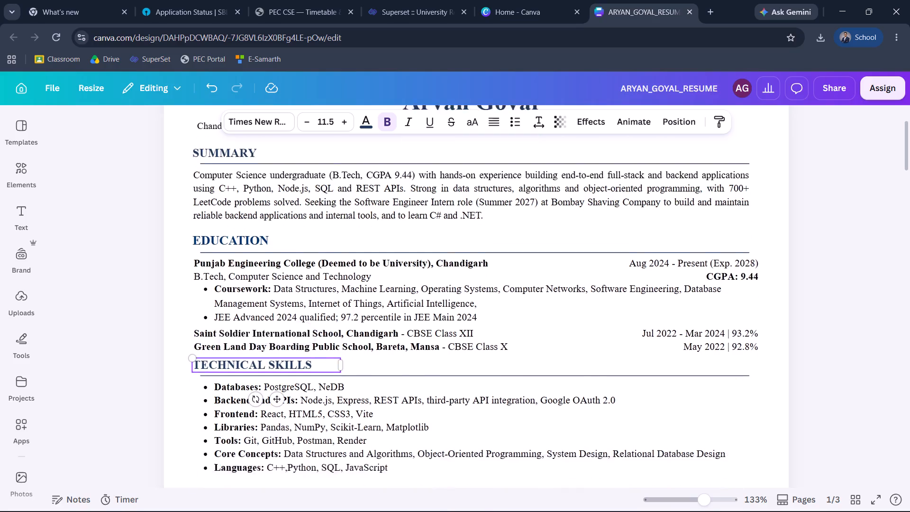
scroll(250, 400, down, 1)
drag(241, 358, 229, 358)
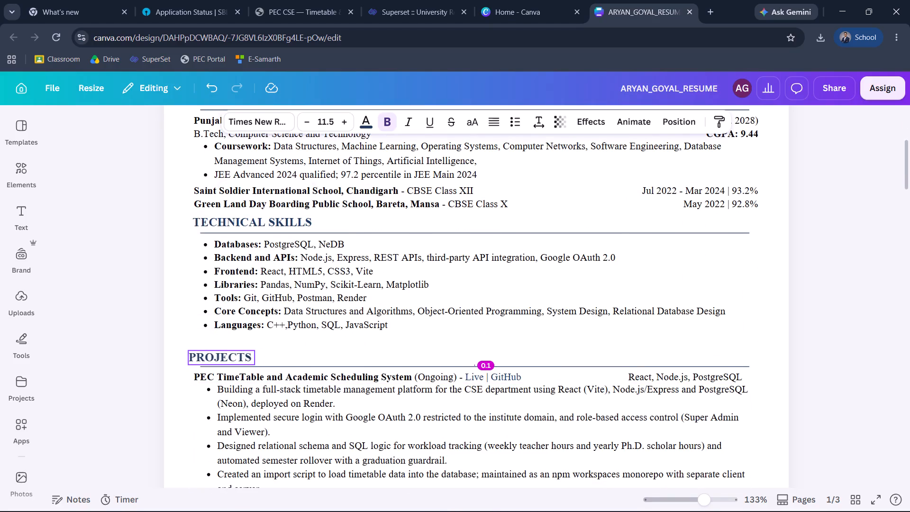
drag(229, 358, 230, 358)
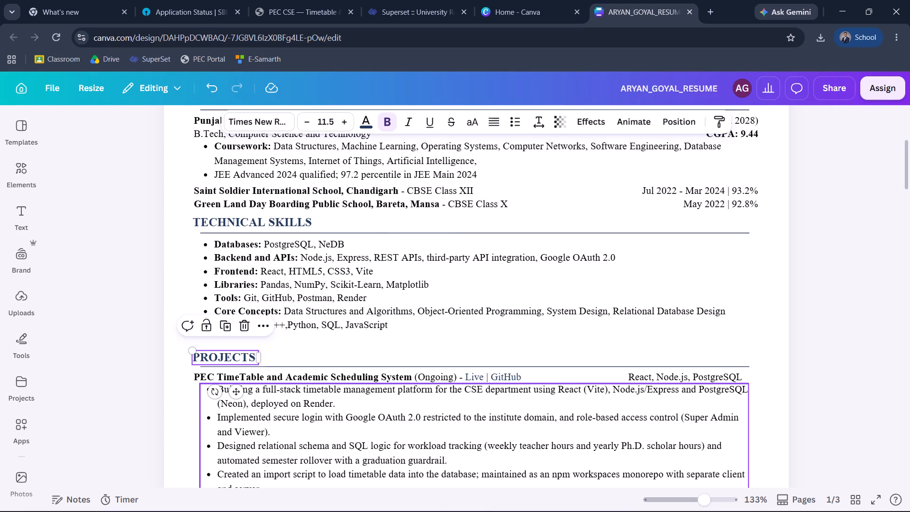
scroll(256, 419, down, 2)
drag(244, 462, 238, 462)
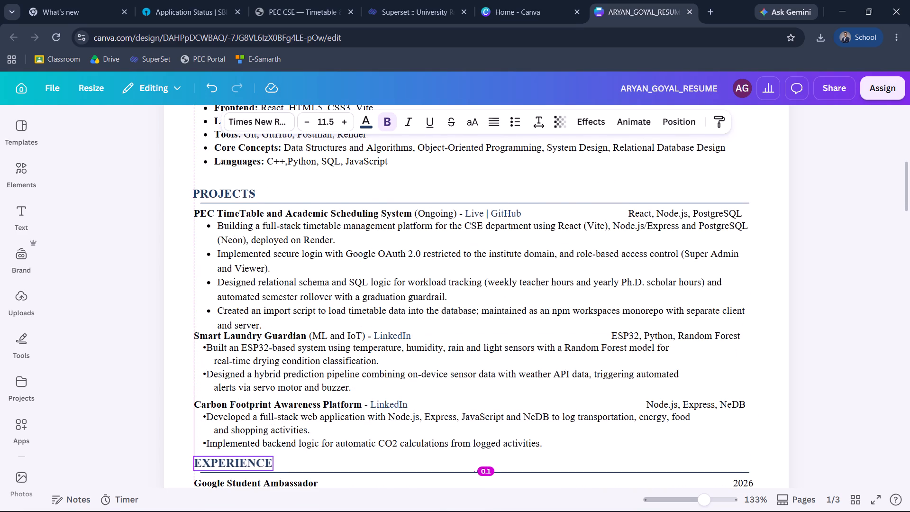
drag(238, 462, 237, 462)
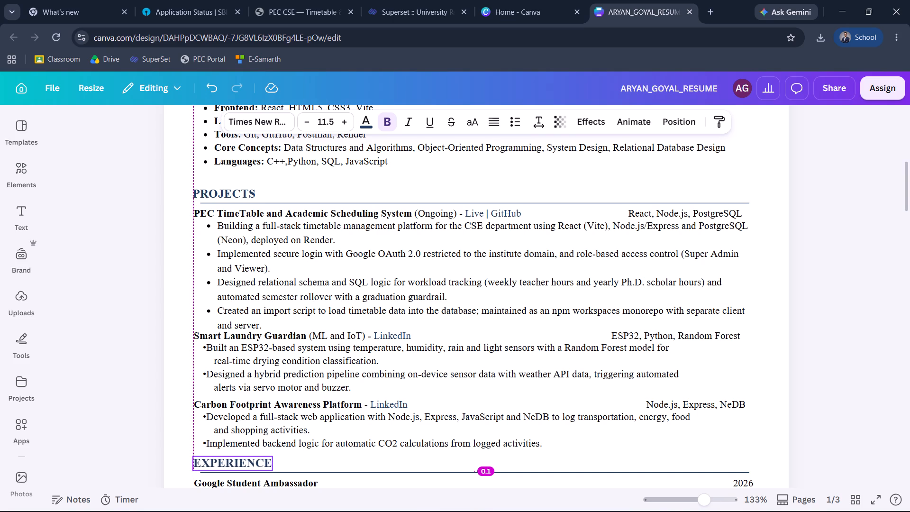
drag(237, 462, 236, 462)
Nudge the EDUCATION heading slightly left, near the common left edge of the other section headings.
scroll(292, 346, up, 1)
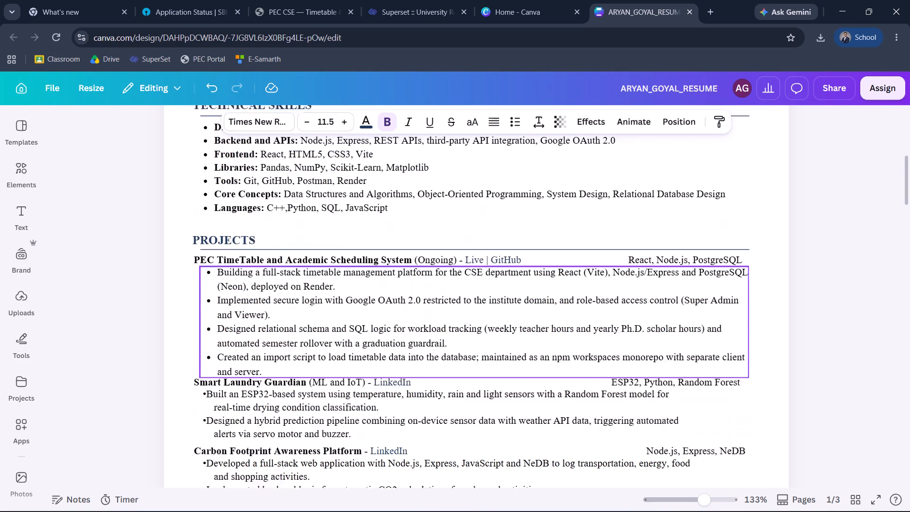
scroll(292, 346, up, 1)
click(238, 323)
click(238, 323)
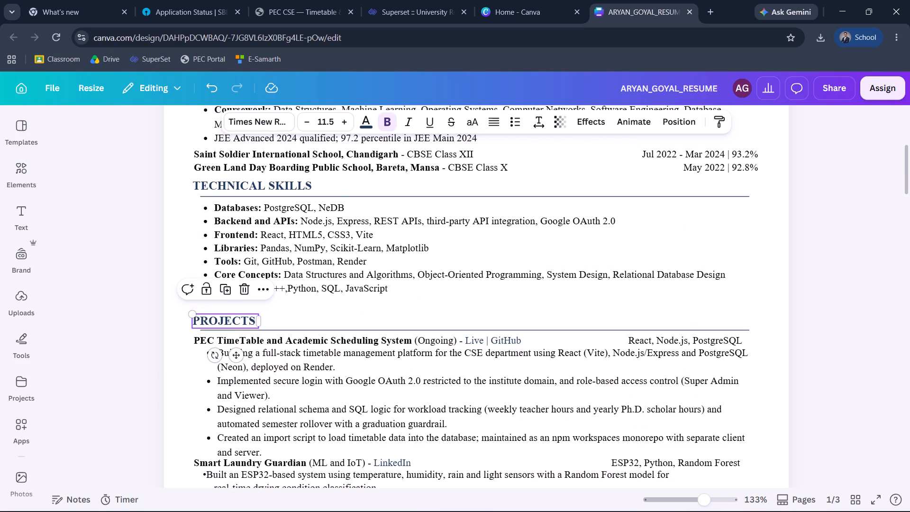
click(277, 189)
scroll(277, 189, up, 2)
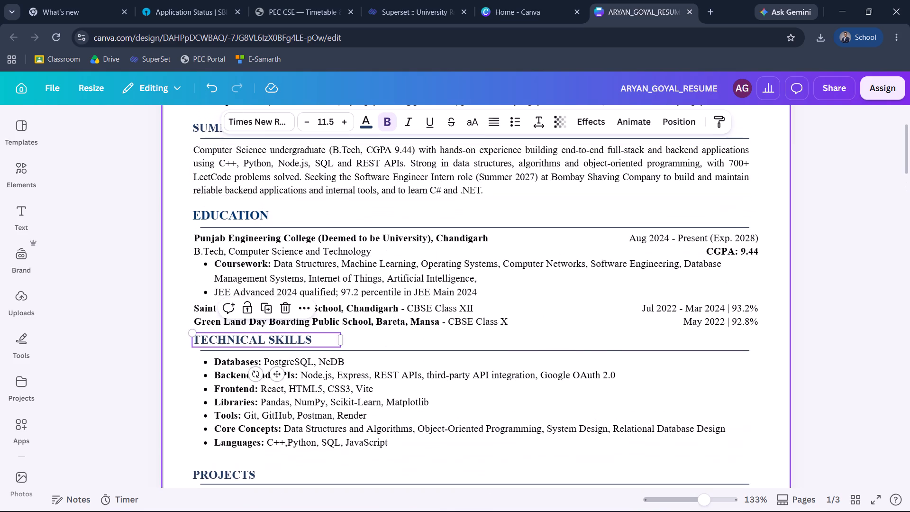
click(237, 210)
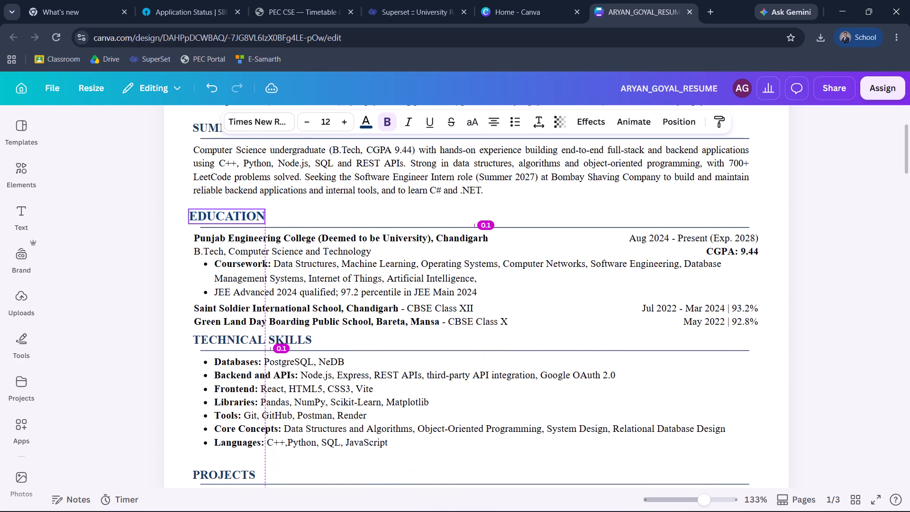
Insert a space between "C++," and "Python" in the Languages line of the technical skills.
scroll(336, 280, down, 2)
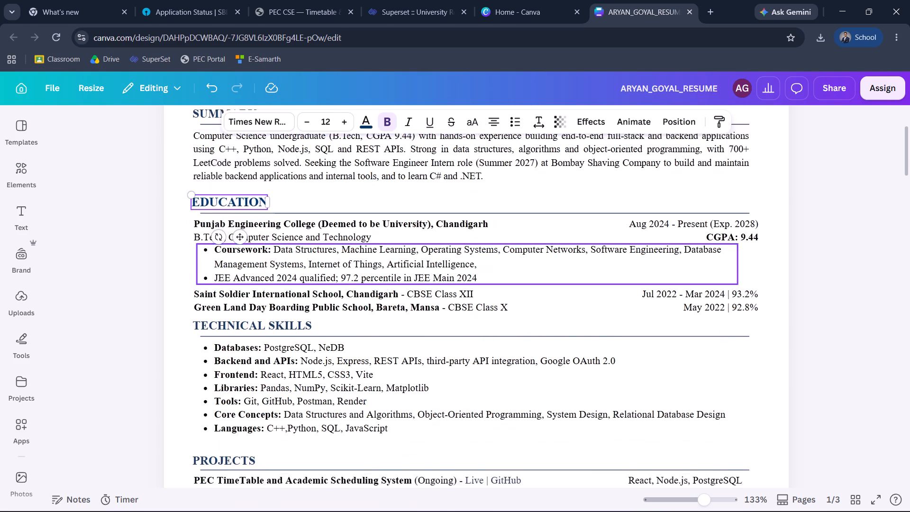
scroll(336, 280, down, 2)
scroll(336, 280, up, 4)
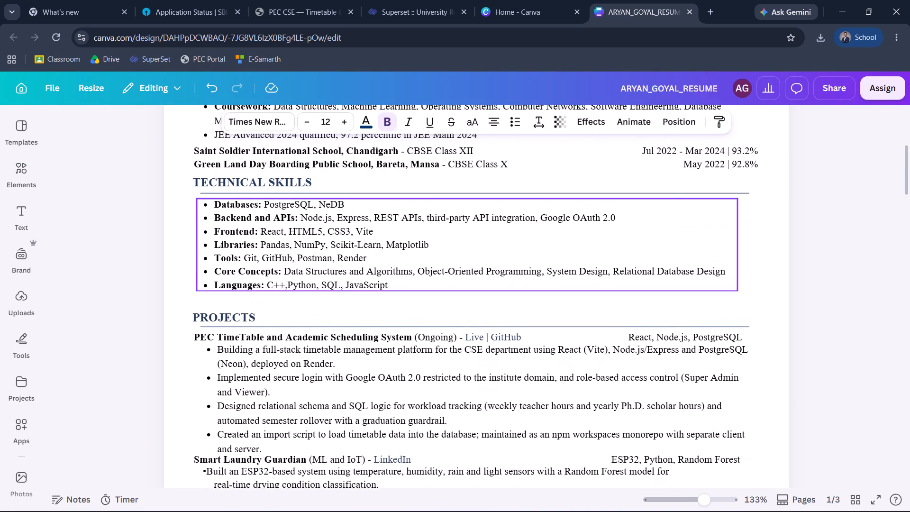
double_click(284, 283)
key(Right)
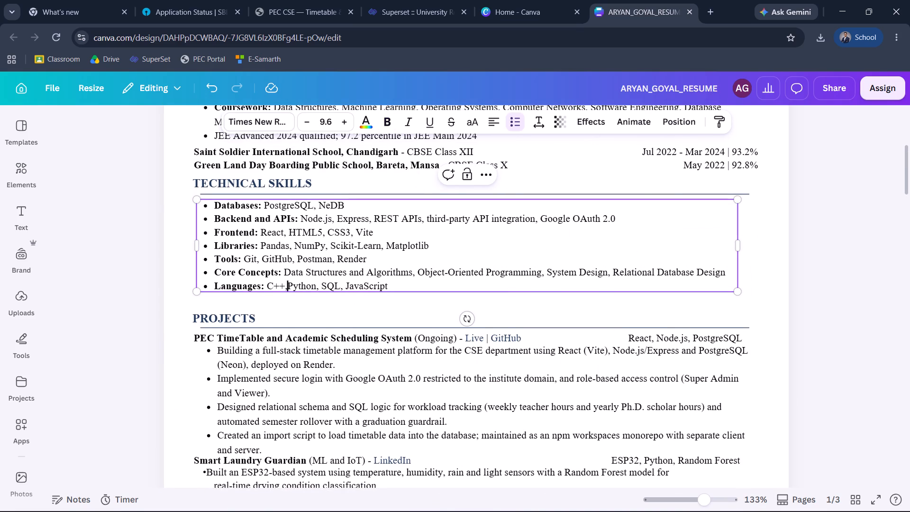
key(space)
key(Right)
key(Right)
key(Right)
key(Right)
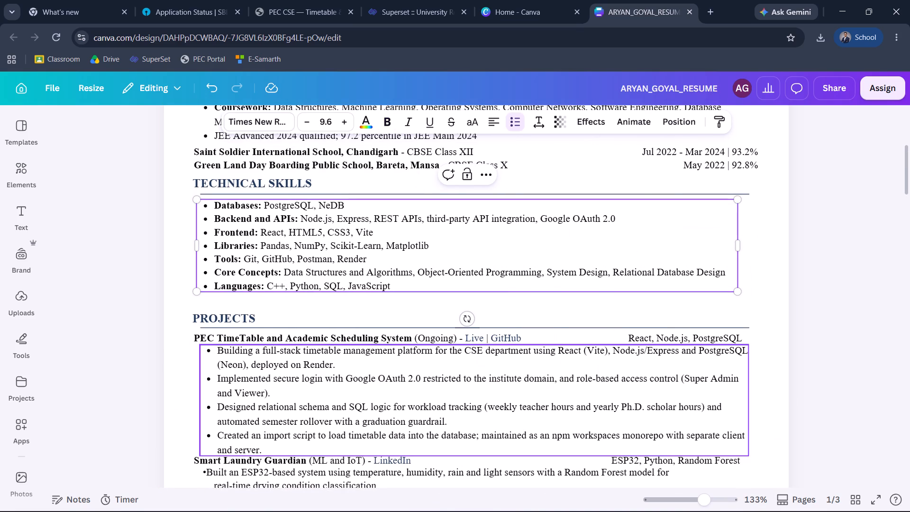
Look over the projects section and check the text colour of the name heading at the top of page 1.
scroll(308, 347, down, 2)
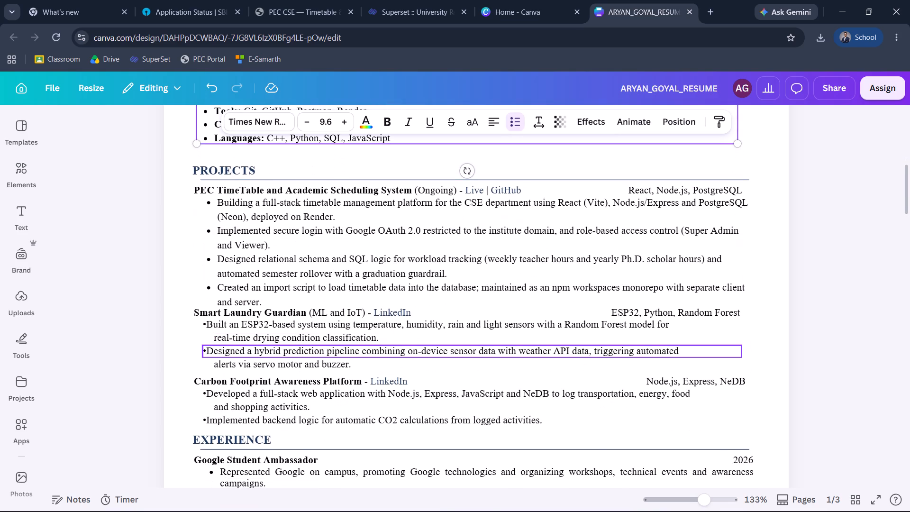
scroll(308, 347, down, 1)
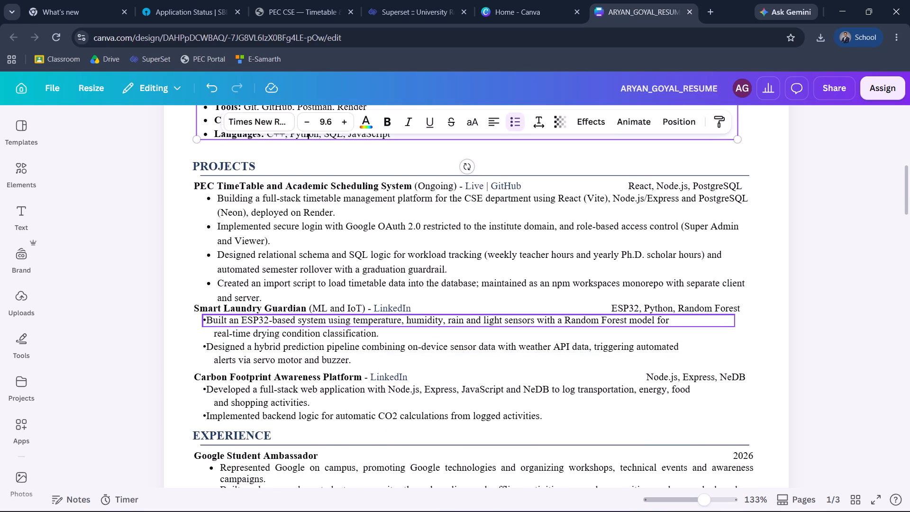
click(316, 326)
scroll(316, 326, up, 5)
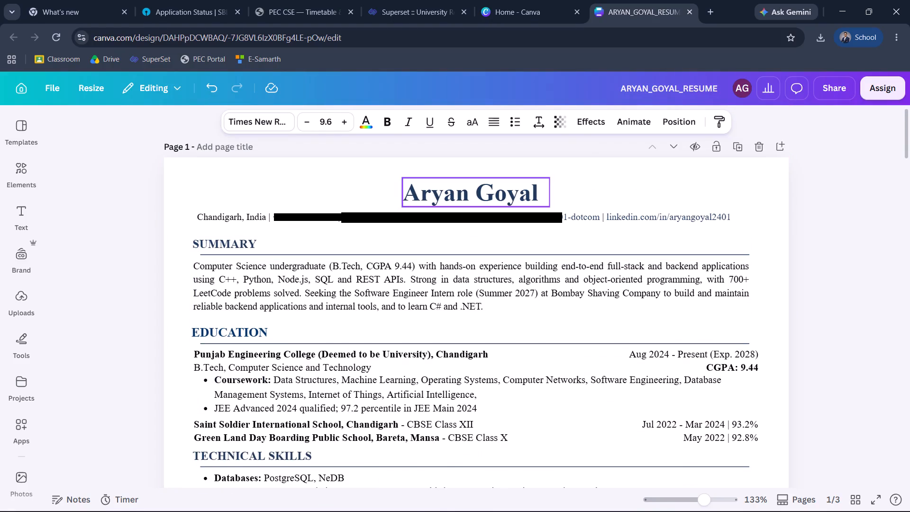
click(434, 208)
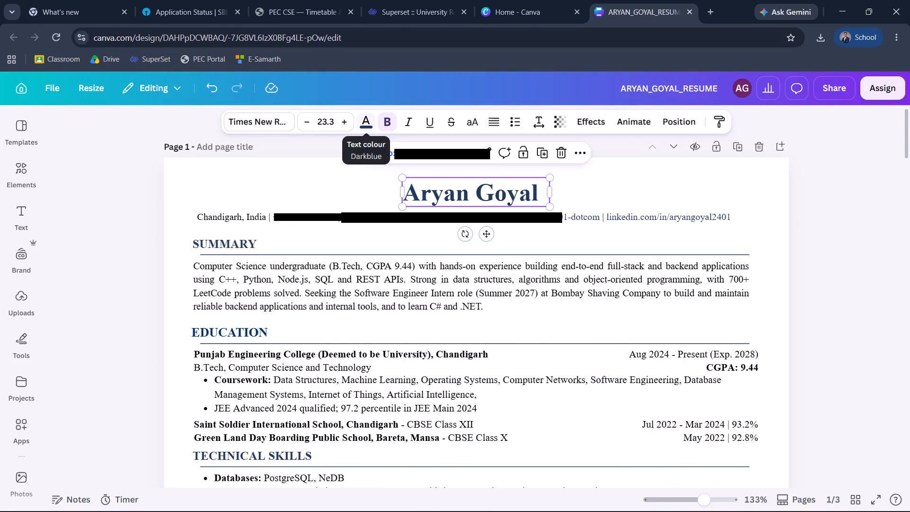
click(371, 126)
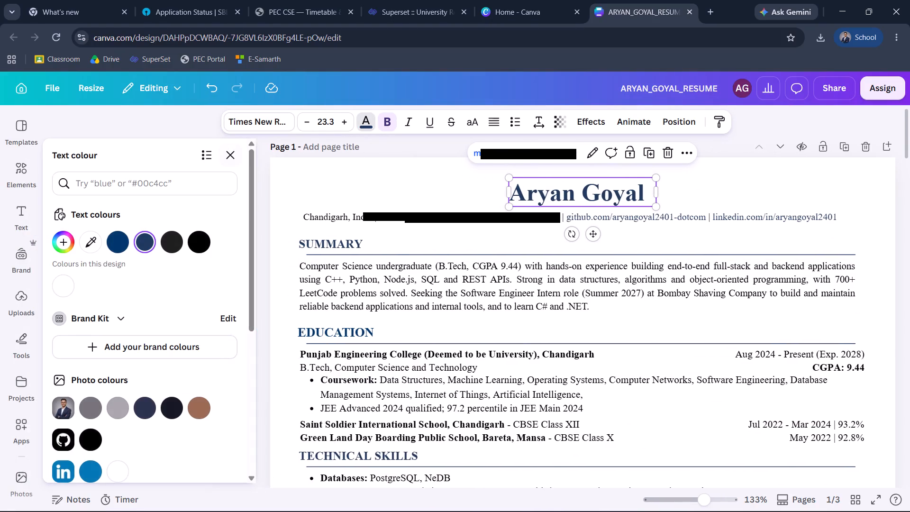
click(230, 152)
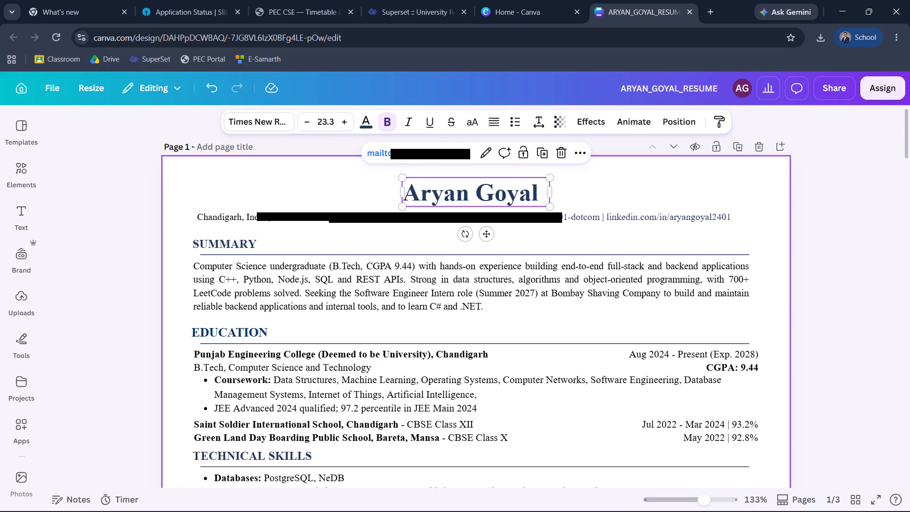
click(646, 179)
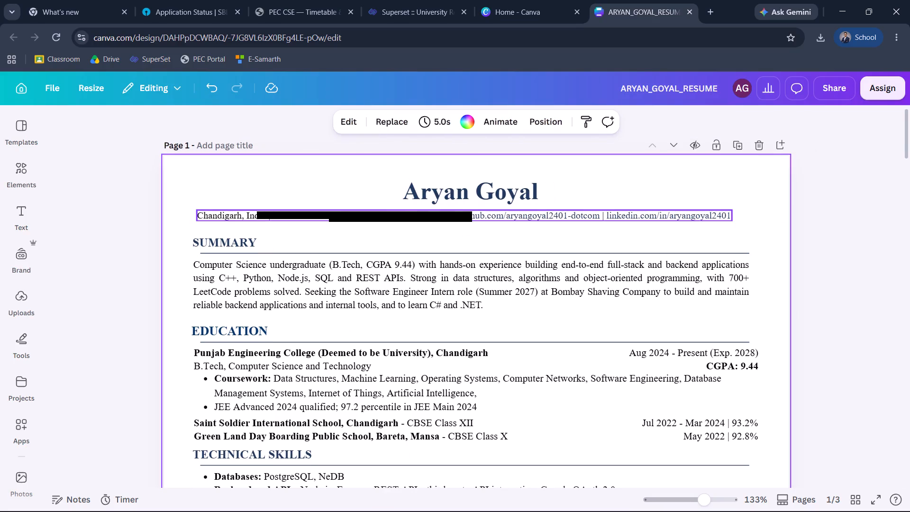
Select the text box holding the LeetCode, National Integration Camp and Languages lines under LEADERSHIP AND ACHIEVEMENTS on page 1.
scroll(655, 248, down, 6)
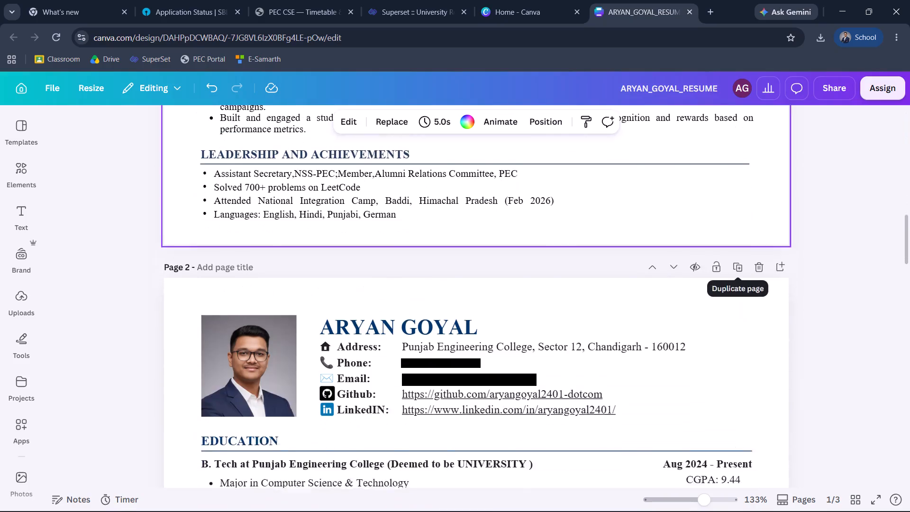
scroll(655, 248, up, 3)
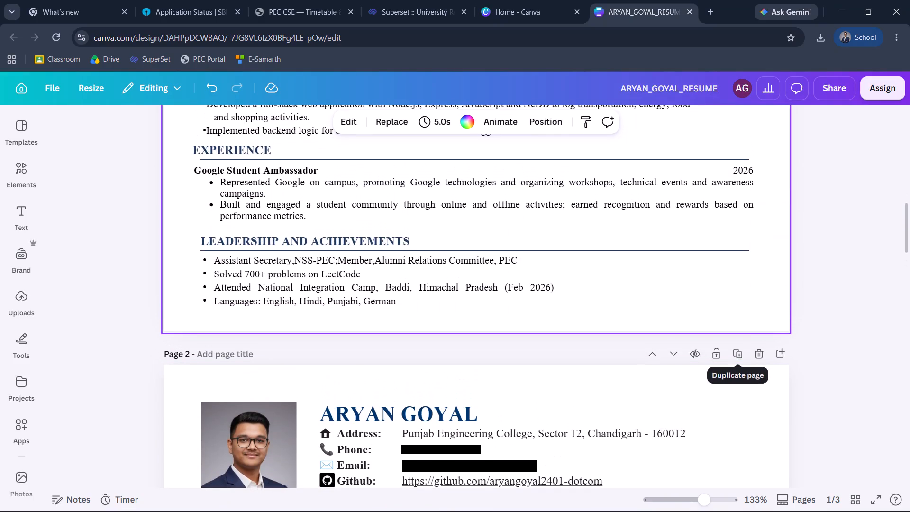
click(444, 296)
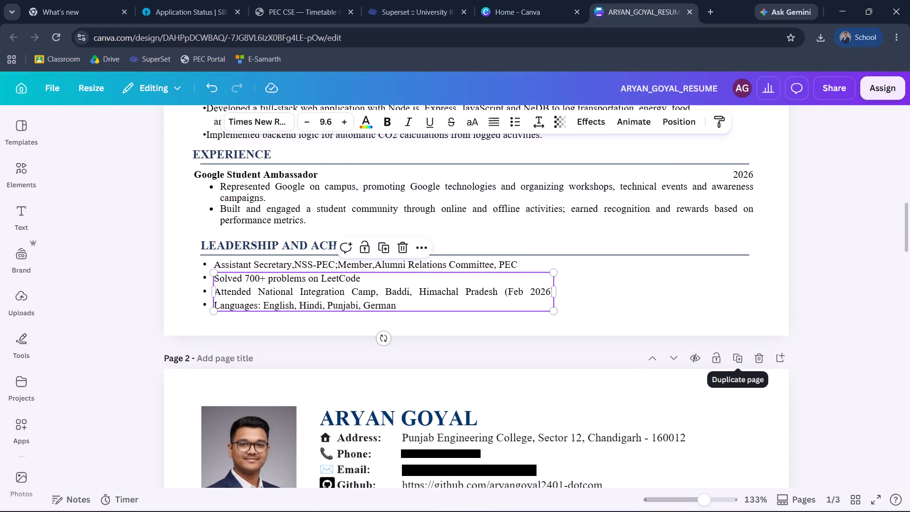
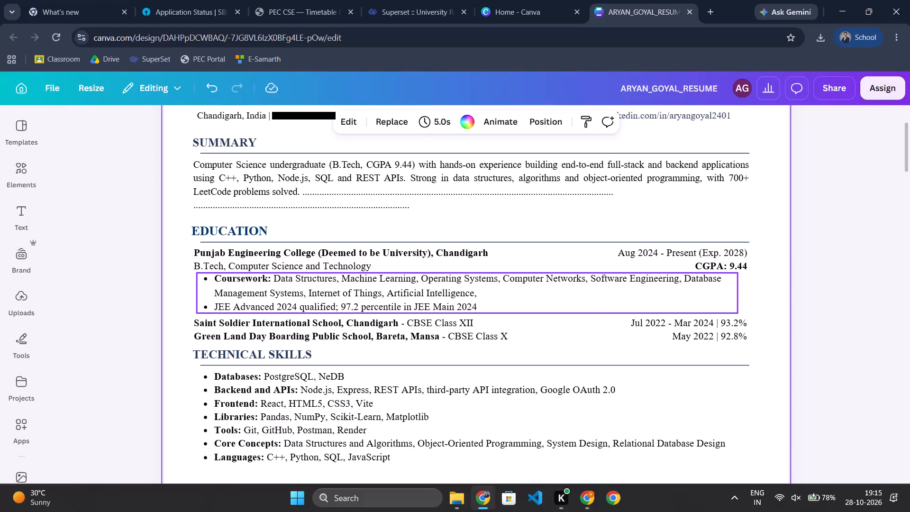
Look over page 1 from the summary down to the LEADERSHIP AND ACHIEVEMENTS section, checking layout and heading colours.
ctrl+click(697, 175)
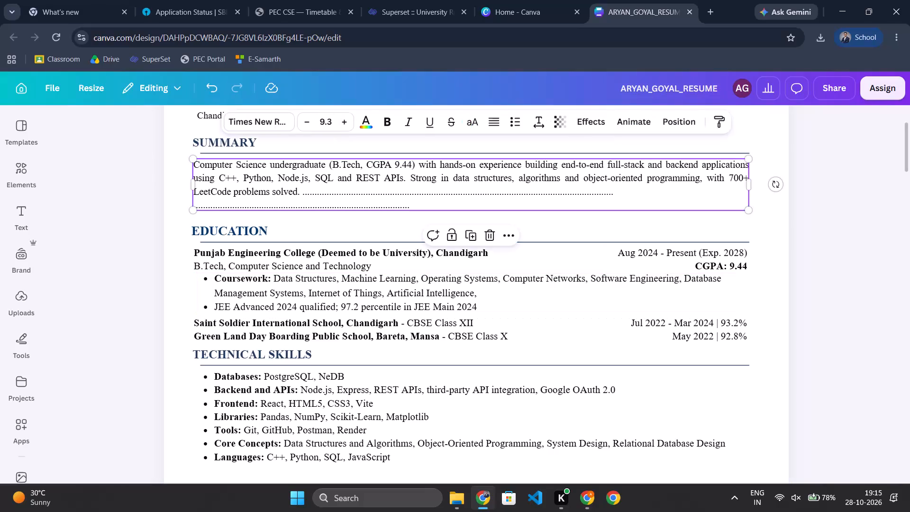
ctrl+scroll(697, 175, down, 1)
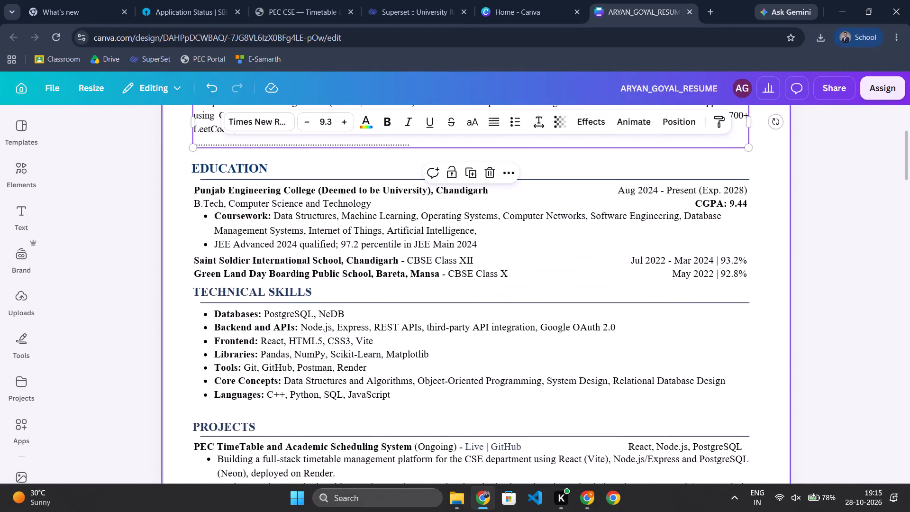
ctrl+scroll(617, 322, down, 2)
ctrl+scroll(548, 325, down, 1)
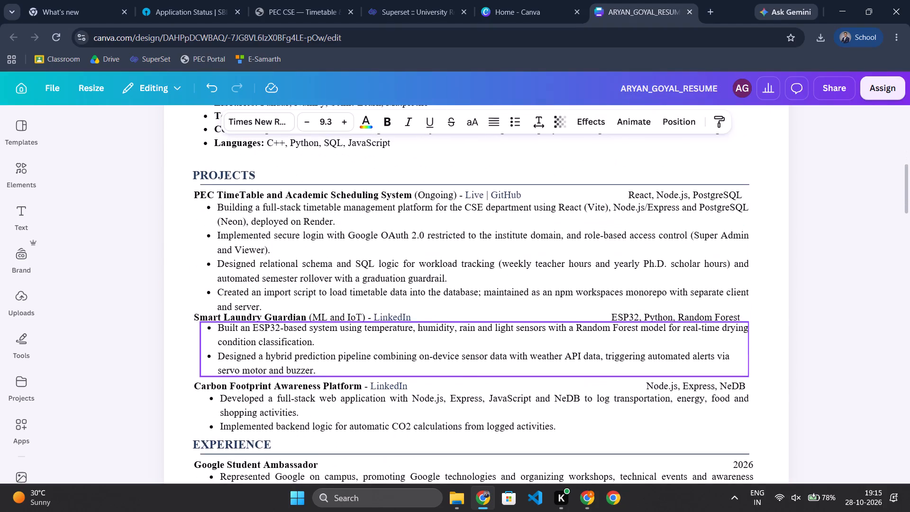
ctrl+scroll(514, 424, down, 1)
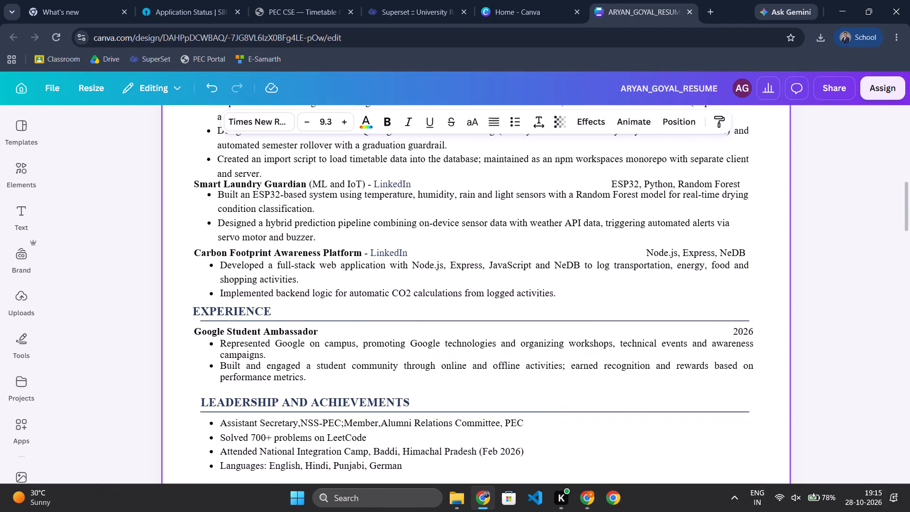
ctrl+scroll(542, 366, down, 2)
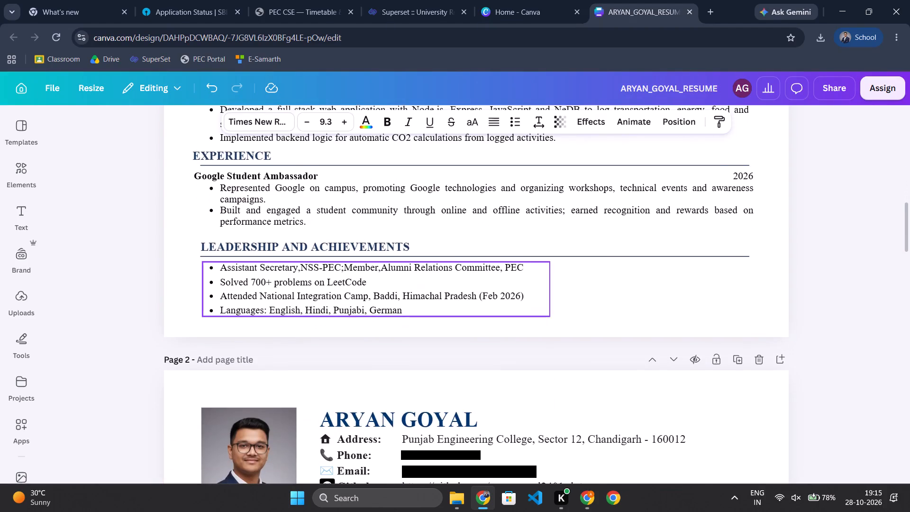
ctrl+scroll(520, 279, down, 3)
ctrl+scroll(520, 279, up, 8)
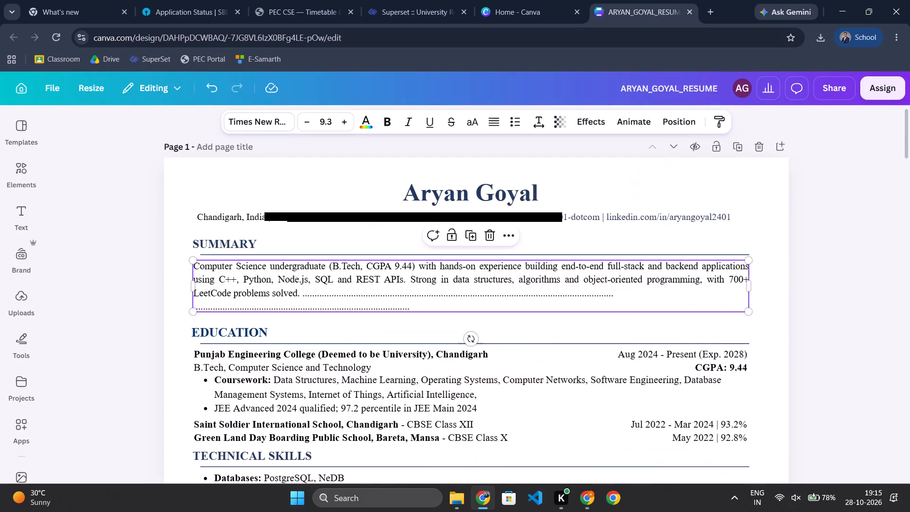
Change the text colour of the name heading at the top of page 1 to black (#000000).
ctrl+click(526, 191)
ctrl+click(371, 128)
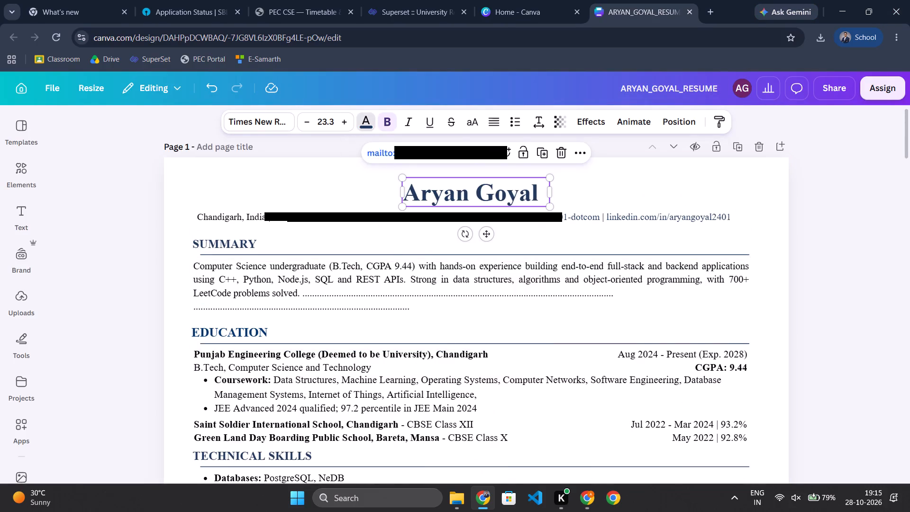
ctrl+click(200, 240)
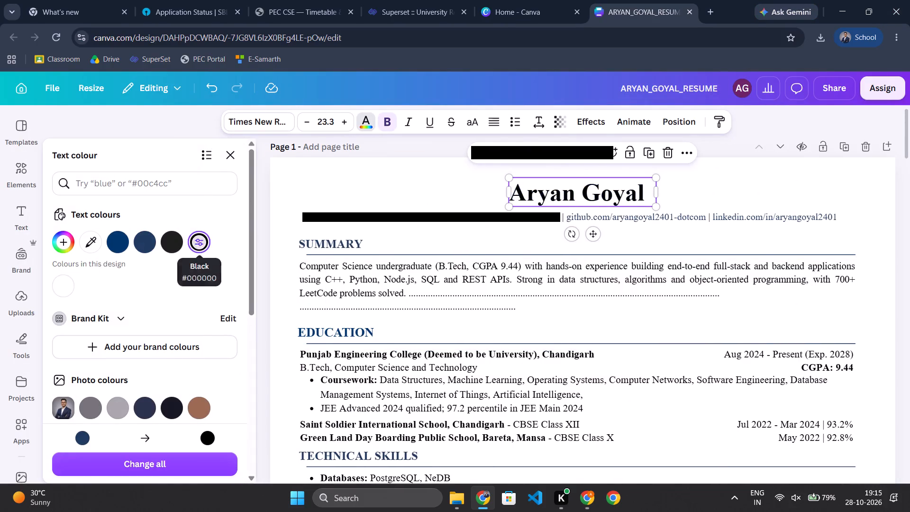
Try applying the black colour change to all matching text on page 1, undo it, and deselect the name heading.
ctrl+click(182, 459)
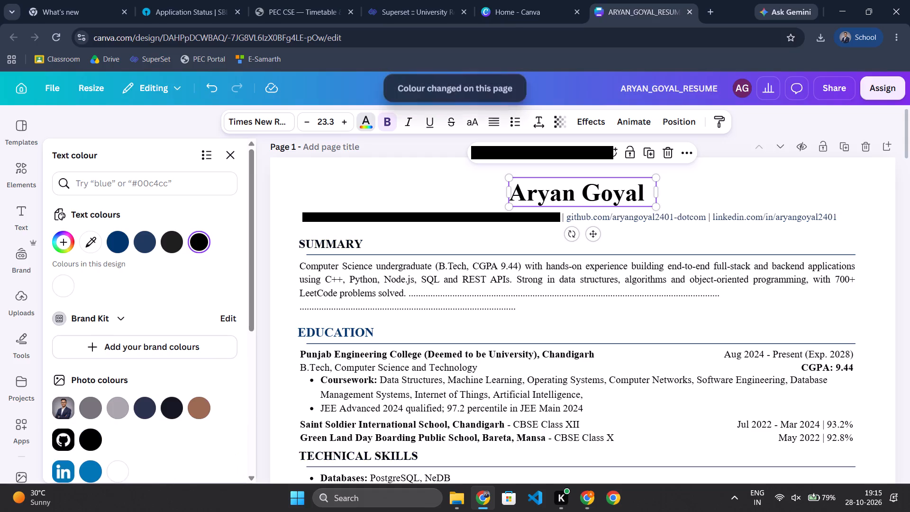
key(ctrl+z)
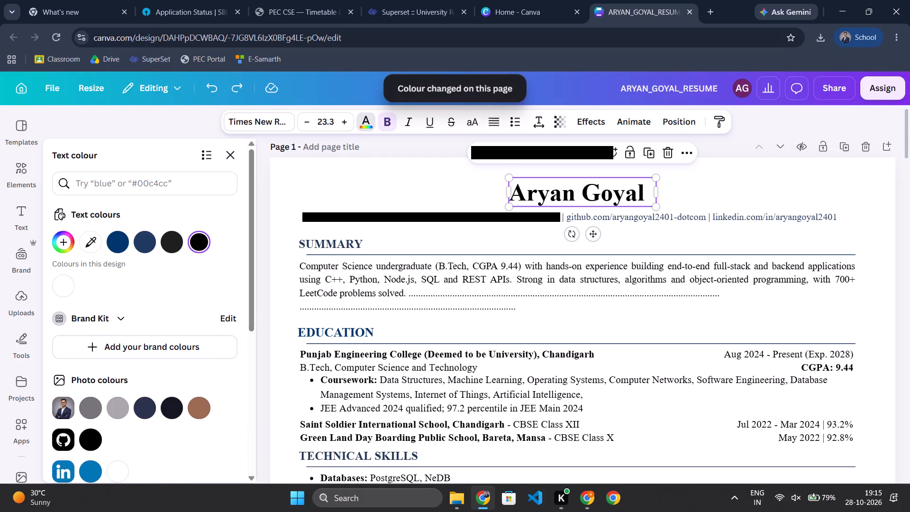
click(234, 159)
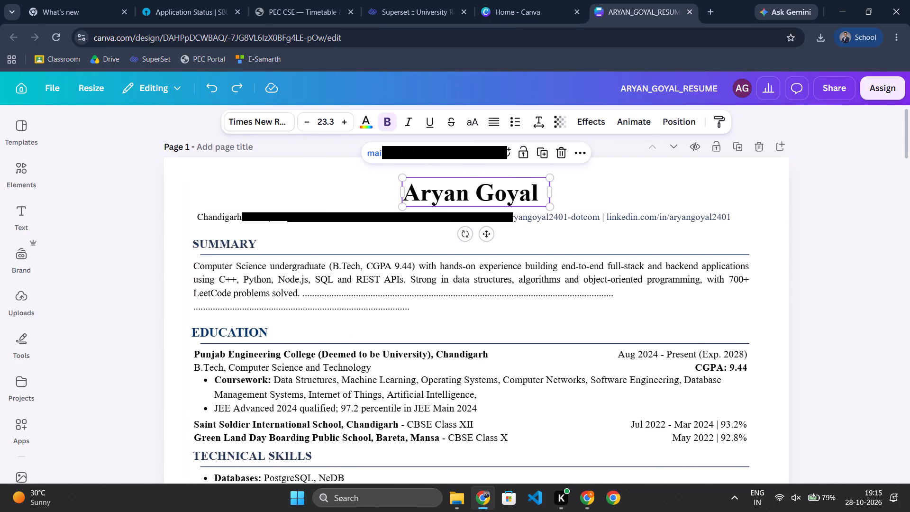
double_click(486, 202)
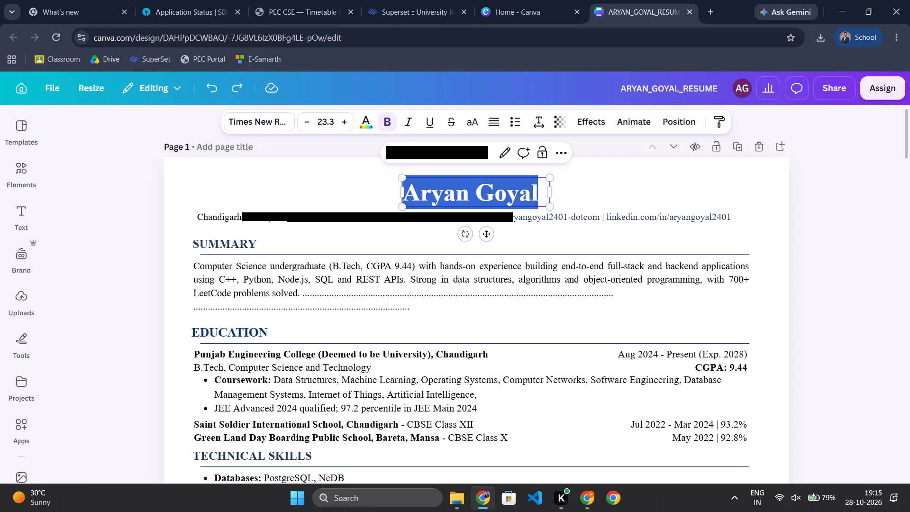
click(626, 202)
Review page 1 again from the name heading down to the LEADERSHIP AND ACHIEVEMENTS list.
scroll(626, 202, down, 1)
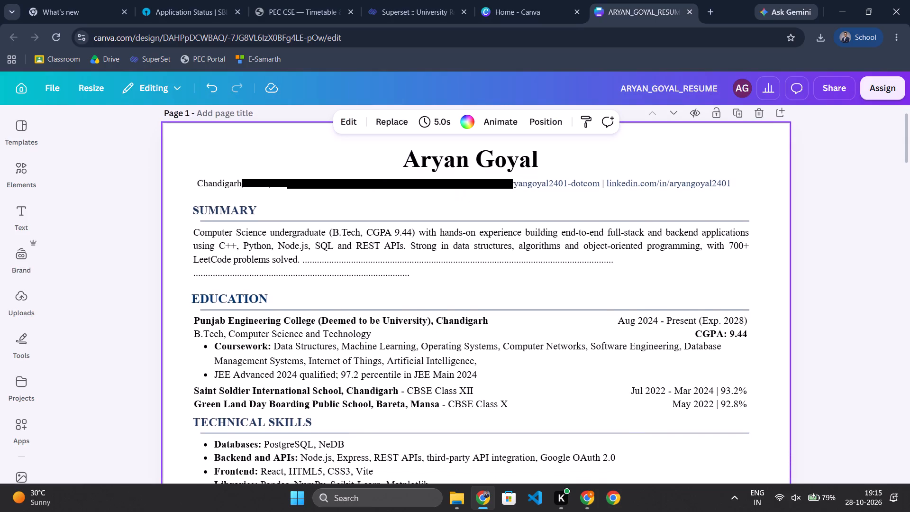
scroll(626, 202, down, 1)
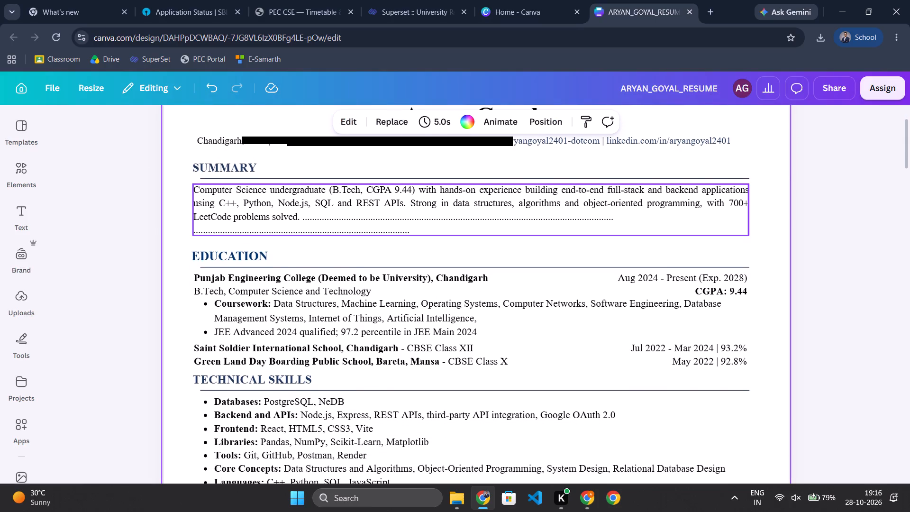
scroll(626, 202, down, 3)
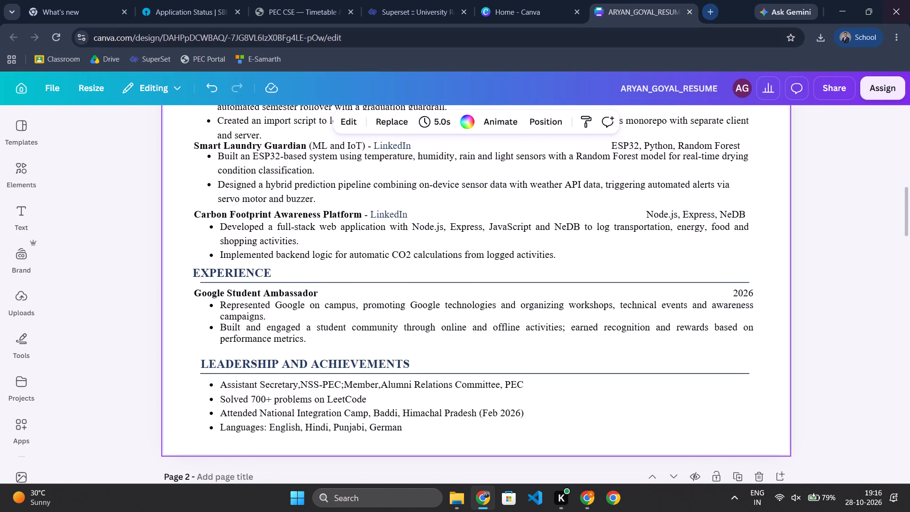
Open the browser's recent downloads.
click(818, 51)
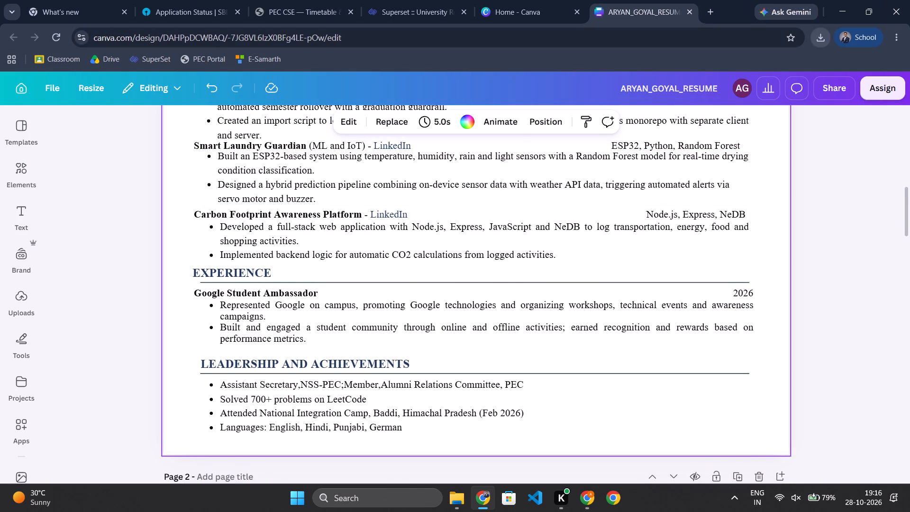